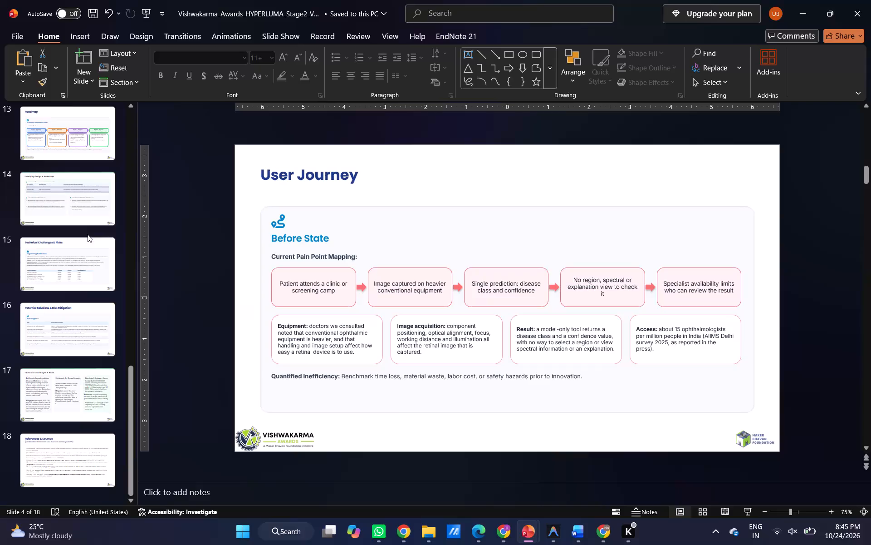
Review the Problem Context and User Journey slides, covering the project overview, problem statement, and before and after states.
{"action": "left_click", "coordinate": [54, 157]}
{"action": "scroll", "coordinate": [54, 157], "scroll_direction": "up", "scroll_amount": 6}
{"action": "left_click", "coordinate": [98, 236]}
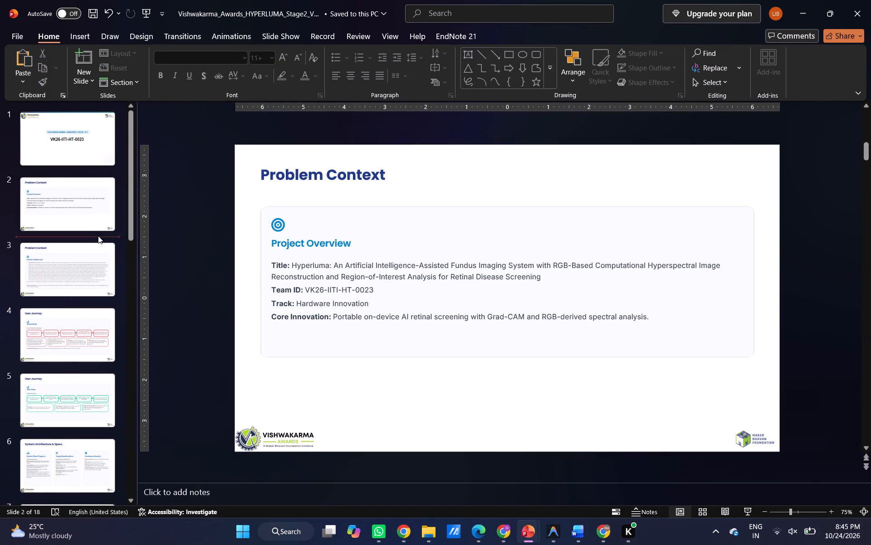
{"action": "left_click", "coordinate": [112, 284]}
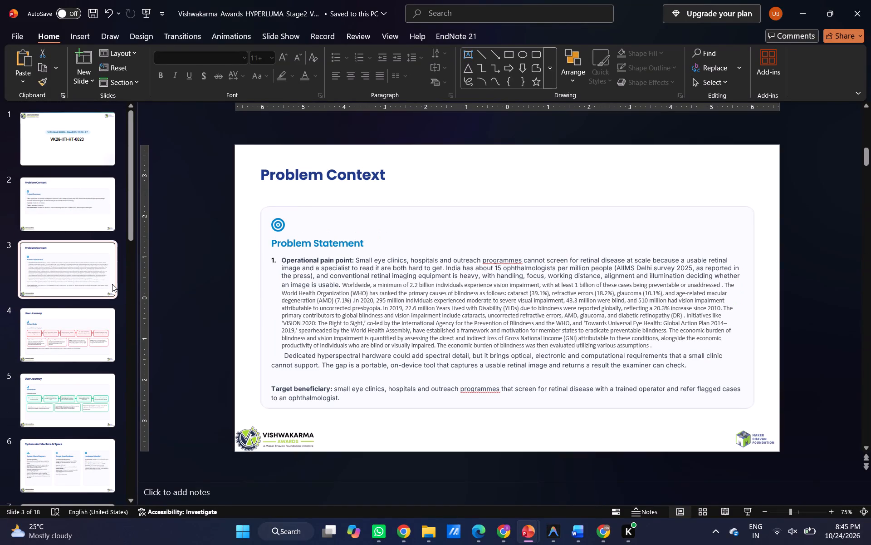
{"action": "left_click", "coordinate": [70, 344]}
{"action": "left_click", "coordinate": [82, 382]}
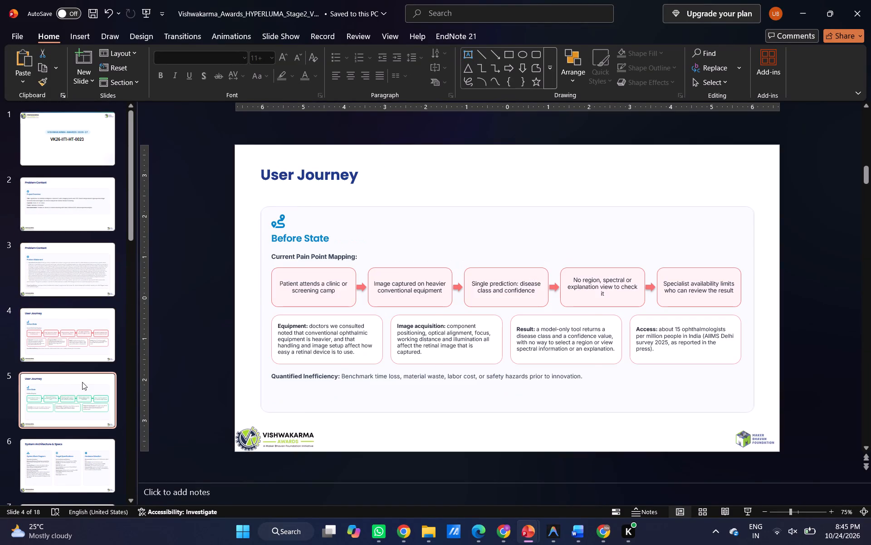
{"action": "scroll", "coordinate": [71, 461], "scroll_direction": "down", "scroll_amount": 5}
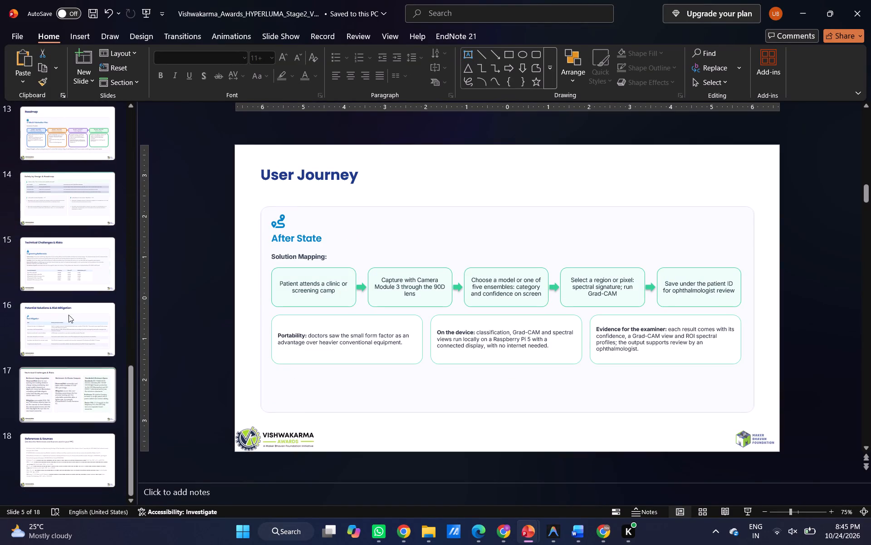
{"action": "scroll", "coordinate": [57, 228], "scroll_direction": "up", "scroll_amount": 9}
{"action": "left_click", "coordinate": [61, 221]}
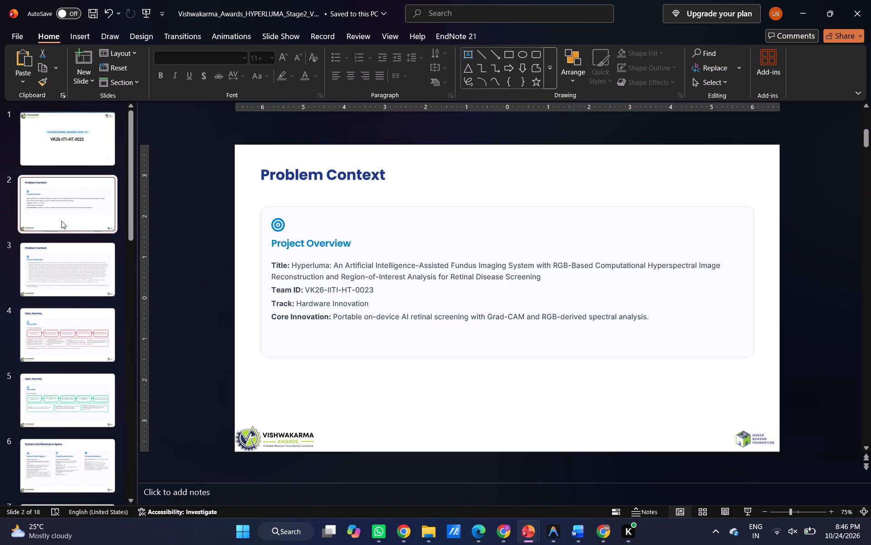
{"action": "left_click", "coordinate": [85, 257]}
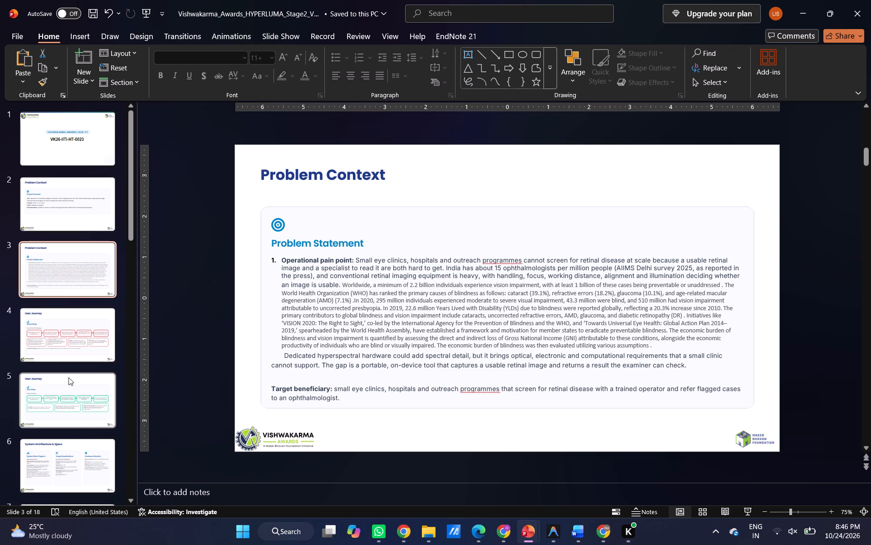
Remove reference [2], the HYPERLUMA complete patent specification, from the References & Sources slide.
{"action": "scroll", "coordinate": [69, 377], "scroll_direction": "down", "scroll_amount": 6}
{"action": "left_click", "coordinate": [90, 458]}
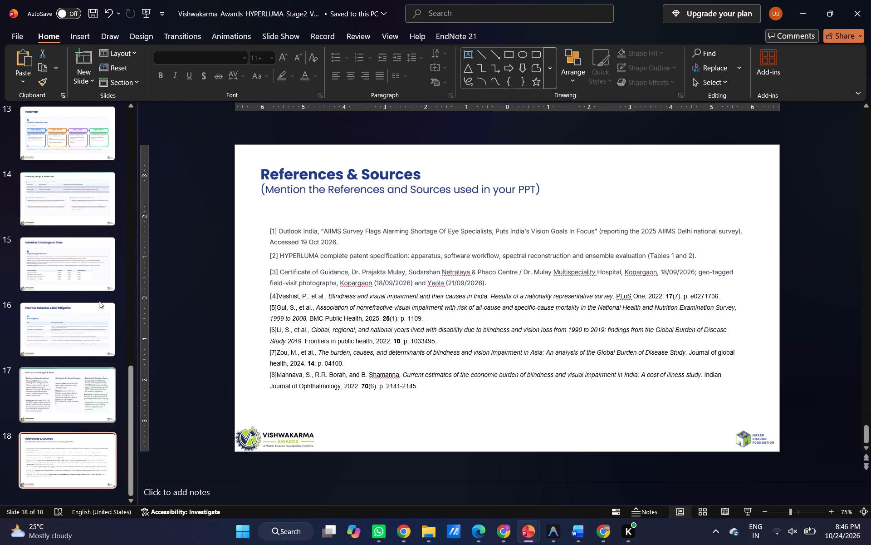
{"action": "scroll", "coordinate": [99, 265], "scroll_direction": "up", "scroll_amount": 8}
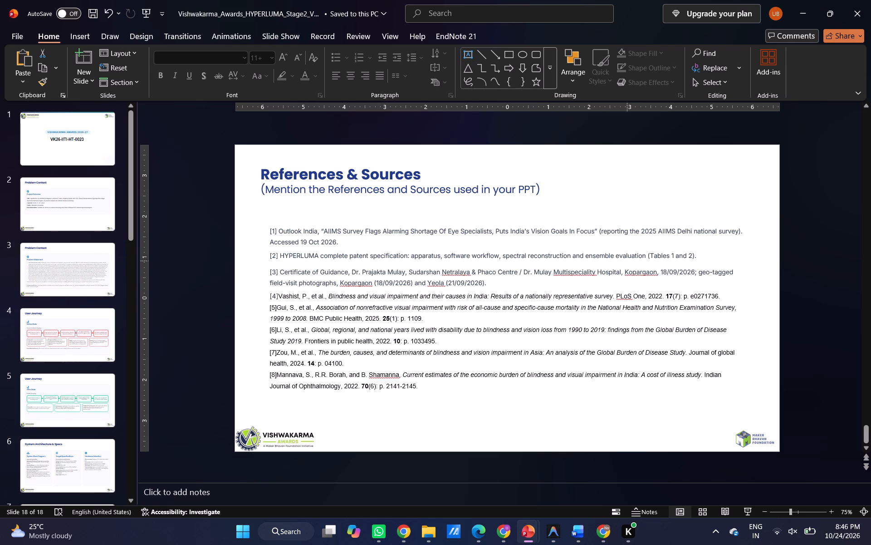
{"action": "left_click", "coordinate": [696, 254]}
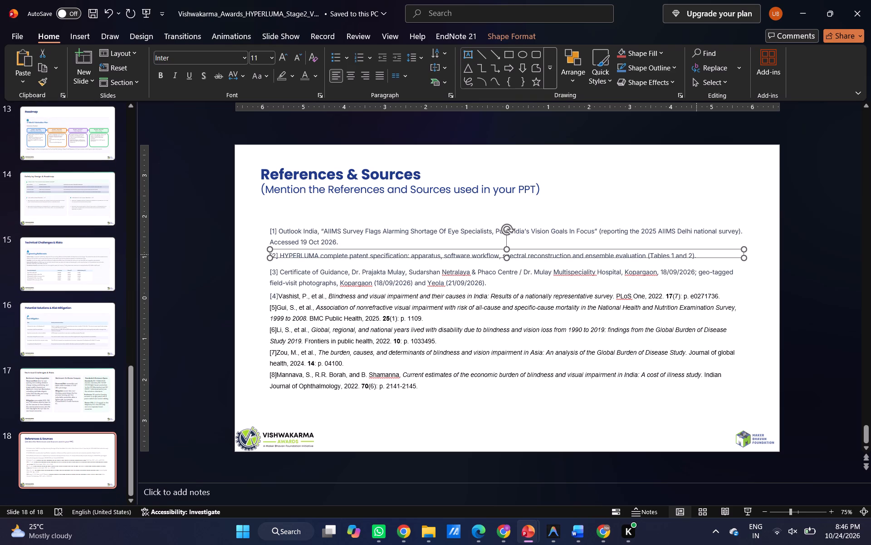
{"action": "left_click", "coordinate": [687, 248]}
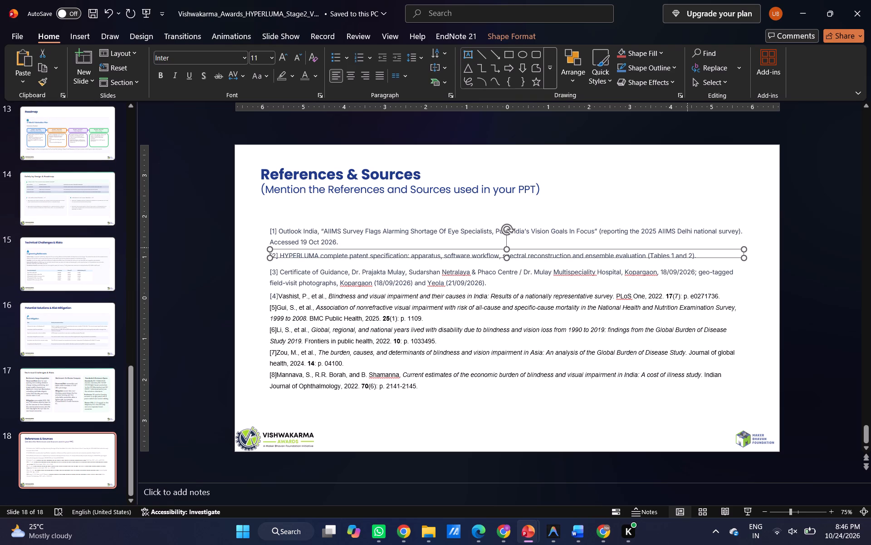
{"action": "right_click", "coordinate": [687, 248]}
{"action": "left_click", "coordinate": [720, 217]}
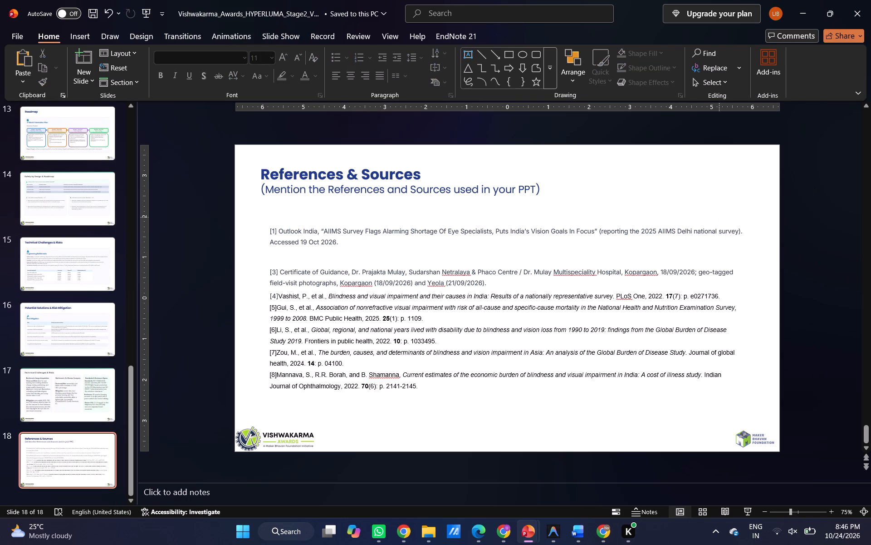
Move the text box holding references [3] to [8] up to just below reference [1], closing the gap.
{"action": "left_click", "coordinate": [318, 259]}
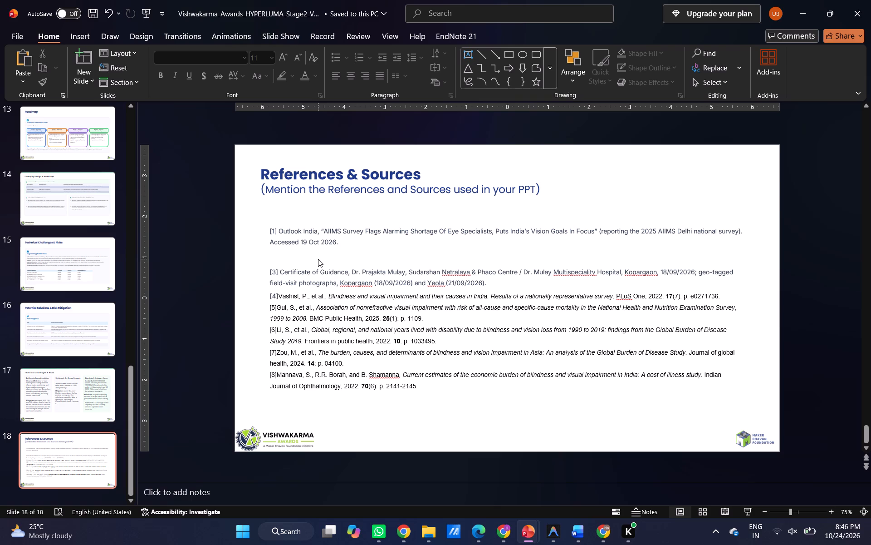
{"action": "left_click", "coordinate": [297, 253]}
{"action": "left_click", "coordinate": [315, 260]}
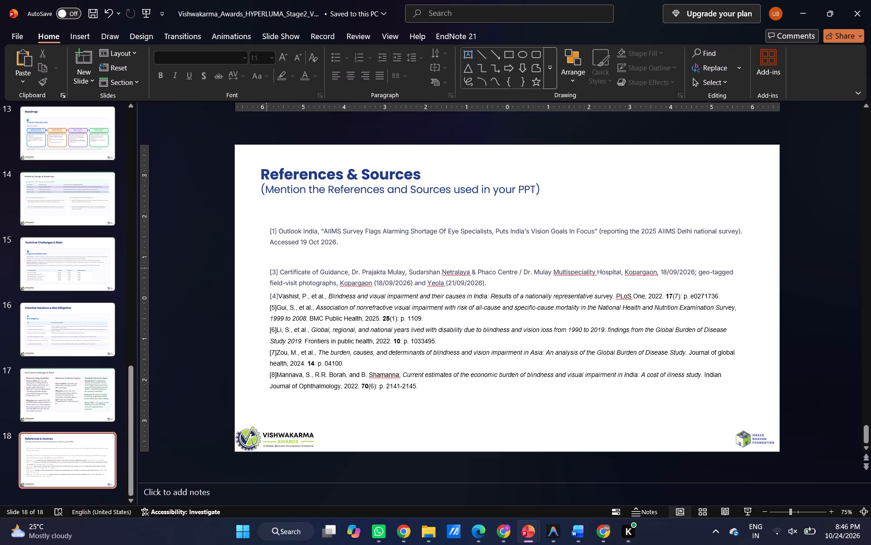
{"action": "left_click", "coordinate": [270, 274]}
{"action": "key", "text": "BackSpace"}
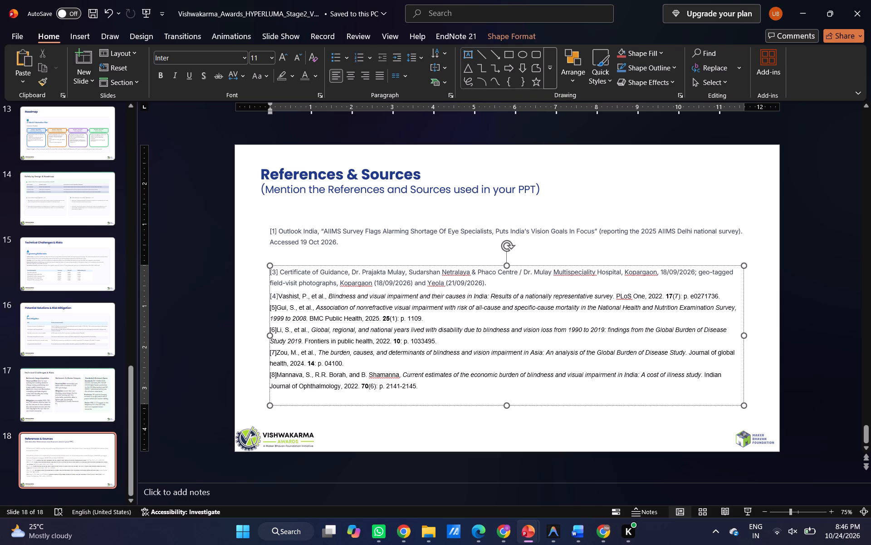
{"action": "left_click_drag", "start_coordinate": [450, 264], "coordinate": [450, 246]}
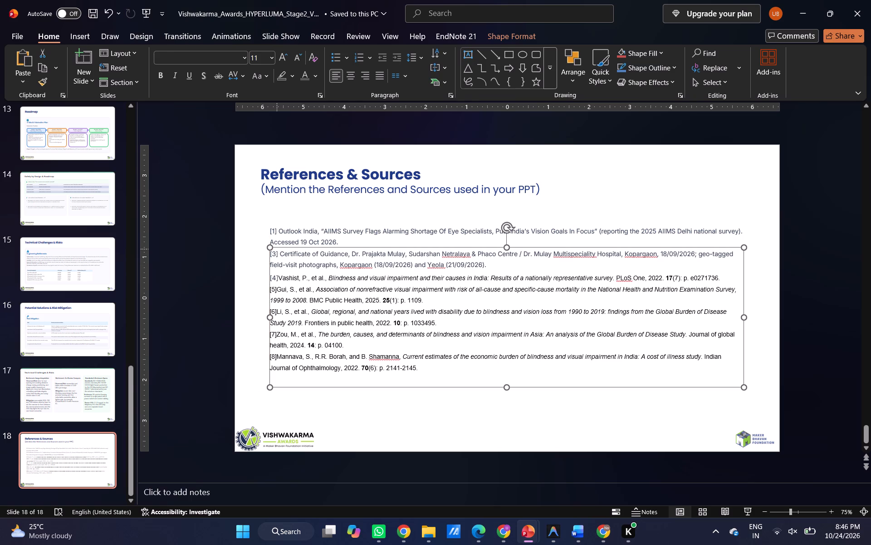
Renumber the references after [1] consecutively, changing [3], [4], [5], [6] and [7] to [2], [3], [4], [5] and [6].
{"action": "left_click", "coordinate": [277, 249]}
{"action": "key", "text": "BackSpace"}
{"action": "key", "text": "2"}
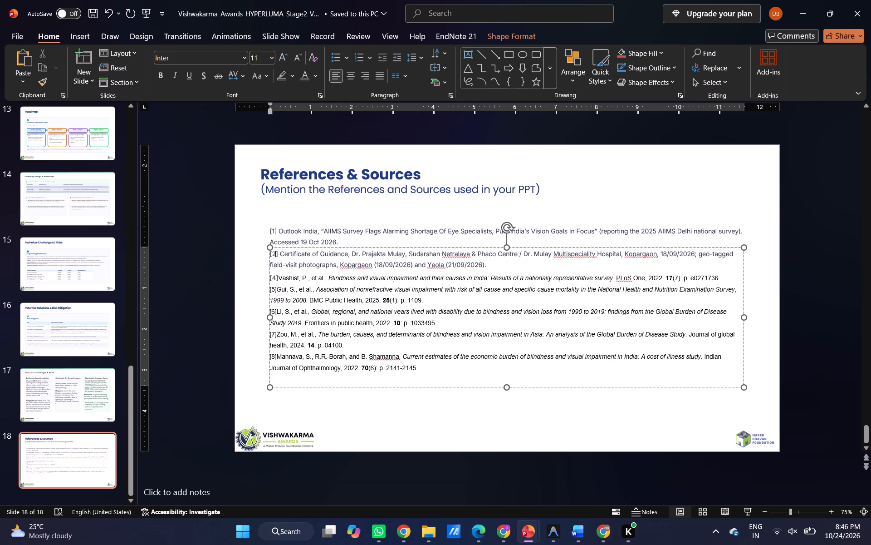
{"action": "left_click", "coordinate": [277, 279]}
{"action": "key", "text": "BackSpace"}
{"action": "key", "text": "3"}
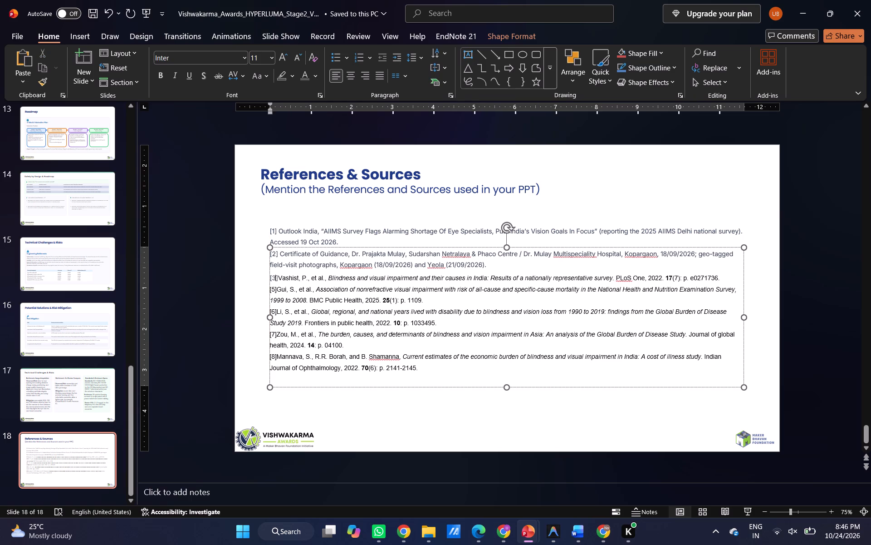
{"action": "left_click", "coordinate": [275, 285]}
{"action": "key", "text": "BackSpace"}
{"action": "key", "text": "4"}
{"action": "left_click", "coordinate": [273, 310]}
{"action": "key", "text": "Right"}
{"action": "key", "text": "BackSpace"}
{"action": "key", "text": "5"}
{"action": "left_click", "coordinate": [274, 335]}
{"action": "key", "text": "BackSpace"}
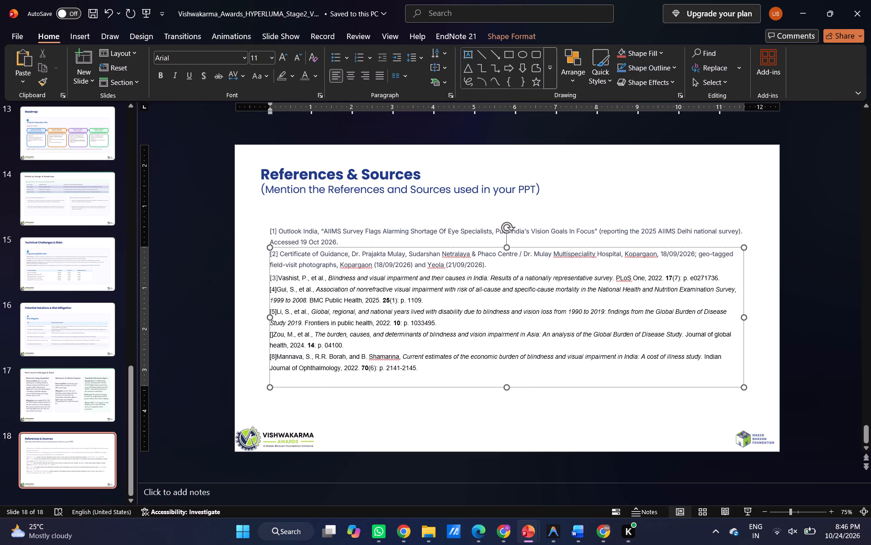
{"action": "key", "text": "6"}
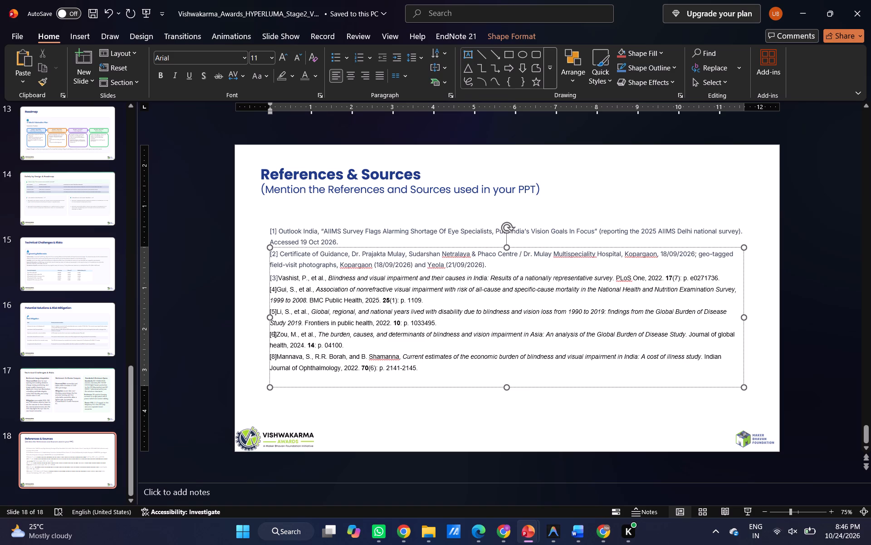
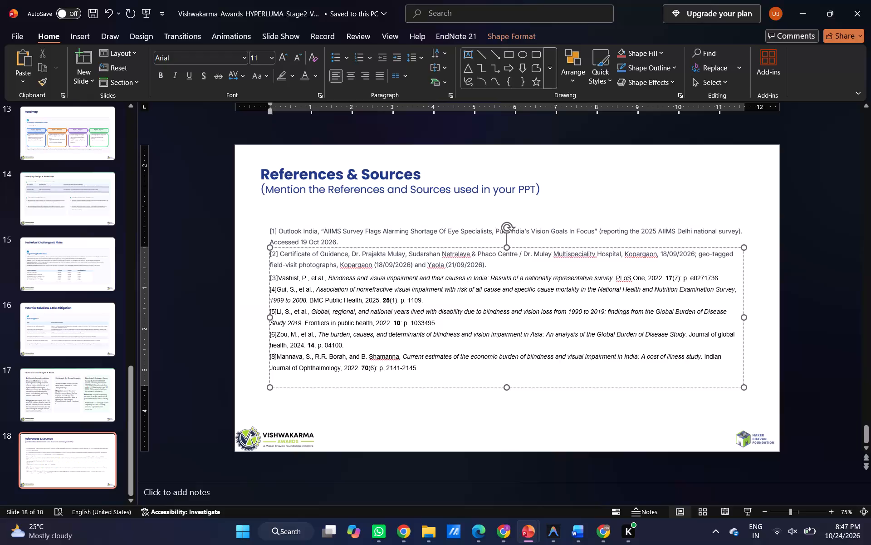
Renumber the last reference on the References & Sources slide from [8] to [7].
{"action": "key", "text": "BackSpace"}
{"action": "key", "text": "7"}
Set the body text after "Operational pain point:" through the hyperspectral hardware paragraph on slide 3, Problem Context, to the Intern font.
{"action": "scroll", "coordinate": [69, 173], "scroll_direction": "up", "scroll_amount": 13}
{"action": "left_click", "coordinate": [69, 173]}
{"action": "left_click", "coordinate": [74, 204]}
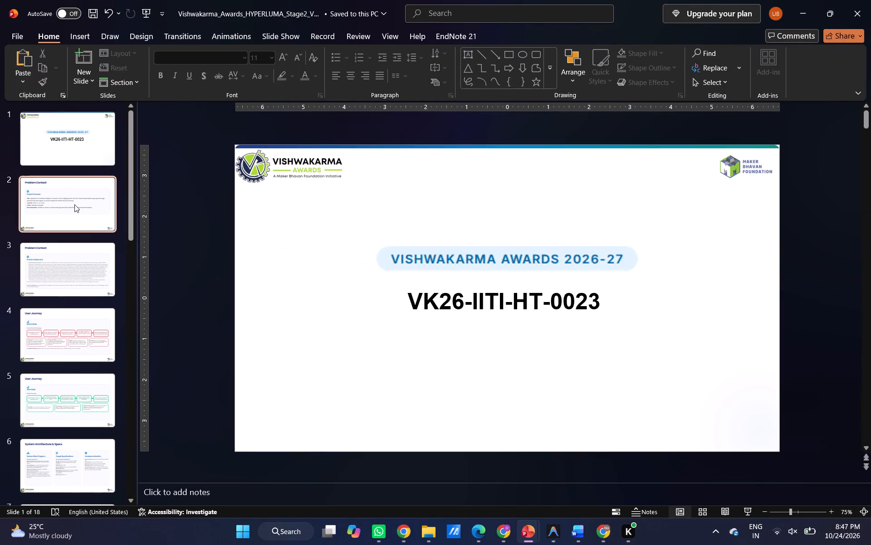
{"action": "left_click", "coordinate": [87, 262]}
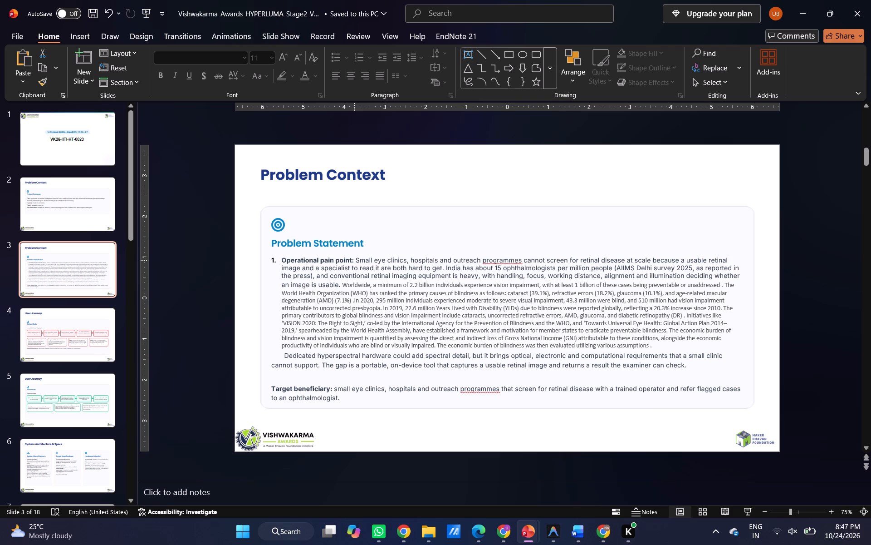
{"action": "left_click_drag", "start_coordinate": [354, 260], "coordinate": [712, 379]}
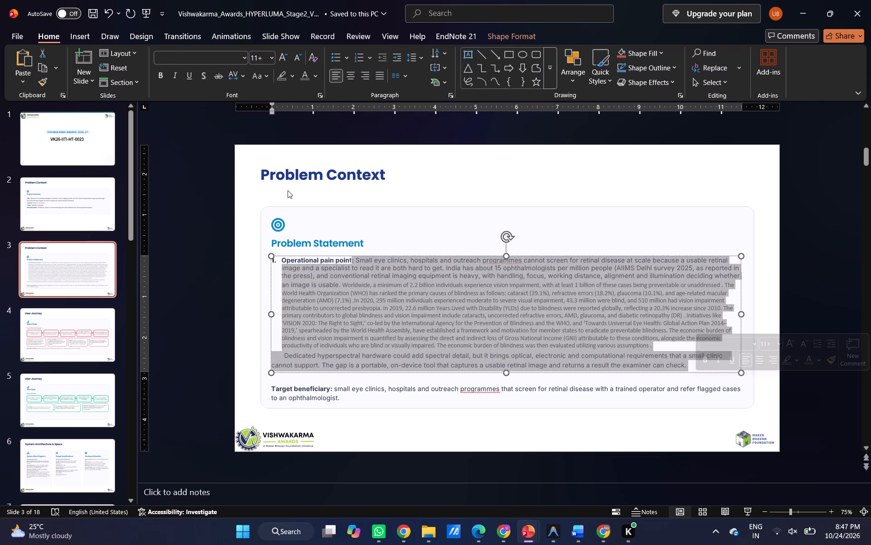
{"action": "left_click", "coordinate": [398, 301]}
{"action": "left_click_drag", "start_coordinate": [357, 262], "coordinate": [754, 372]}
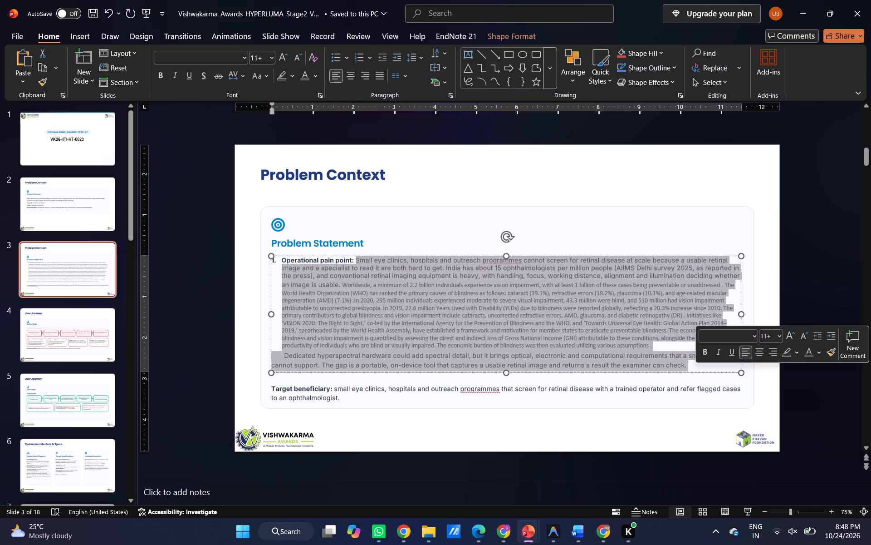
{"action": "left_click", "coordinate": [271, 63]}
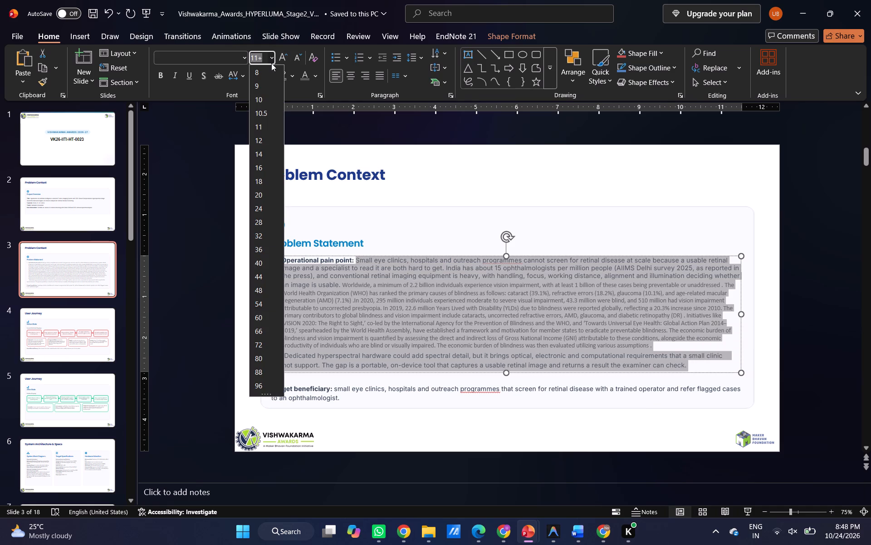
{"action": "left_click", "coordinate": [244, 62]}
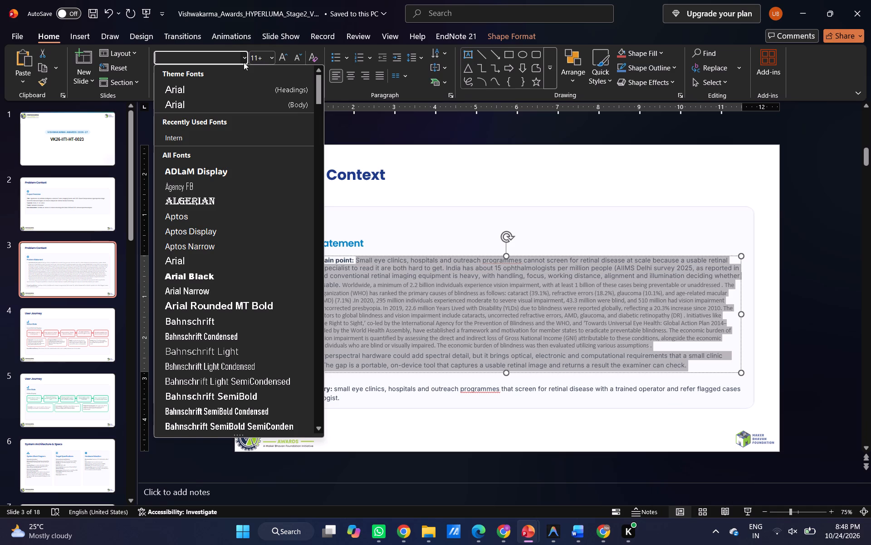
{"action": "left_click", "coordinate": [227, 58]}
{"action": "left_click", "coordinate": [200, 141]}
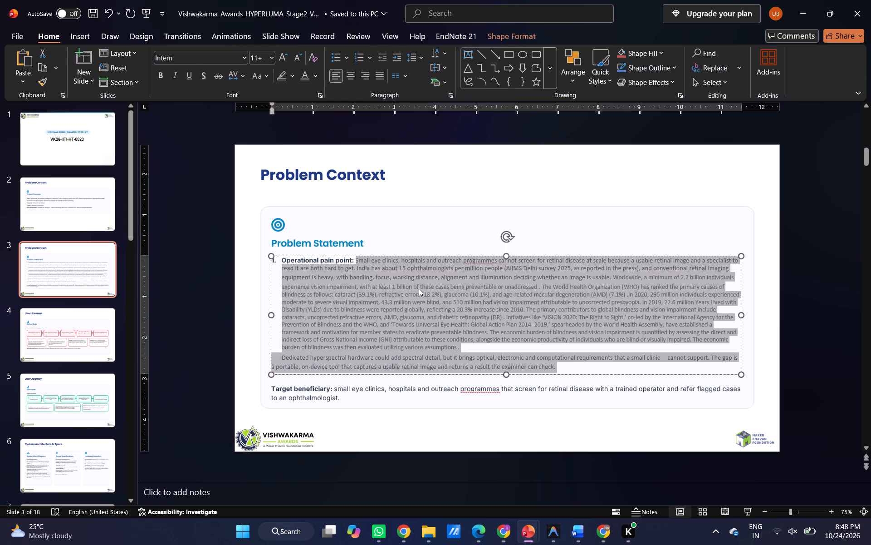
{"action": "left_click", "coordinate": [538, 348]}
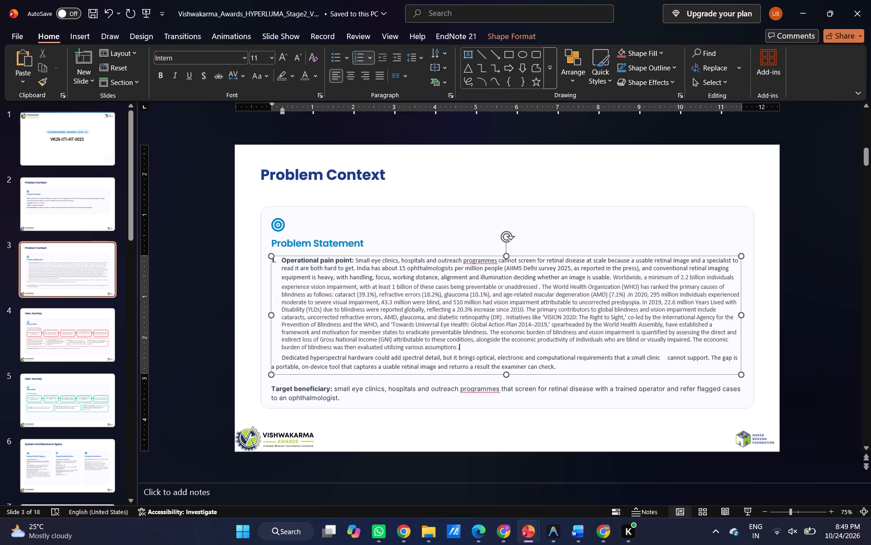
Move the body text beginning "Small eye clinics" onto its own line below the "Operational pain point:" heading.
{"action": "left_click", "coordinate": [356, 261]}
{"action": "key", "text": "Return"}
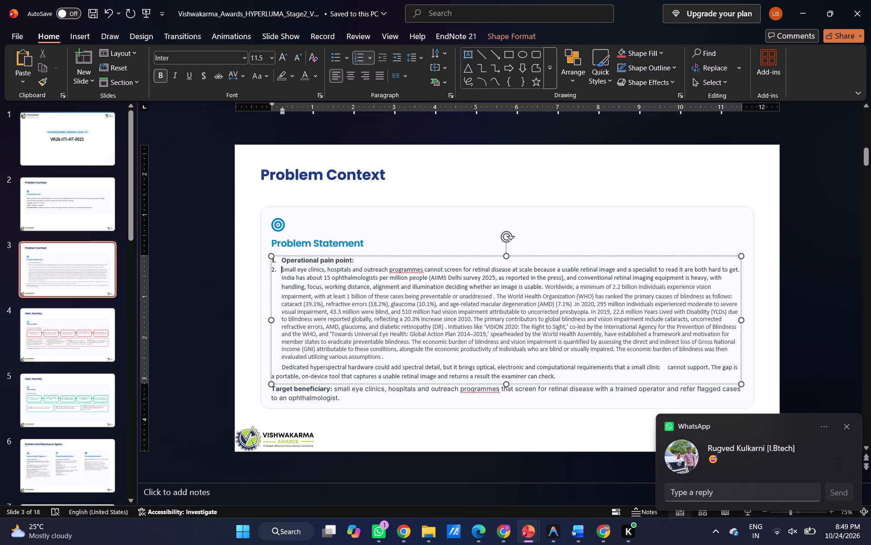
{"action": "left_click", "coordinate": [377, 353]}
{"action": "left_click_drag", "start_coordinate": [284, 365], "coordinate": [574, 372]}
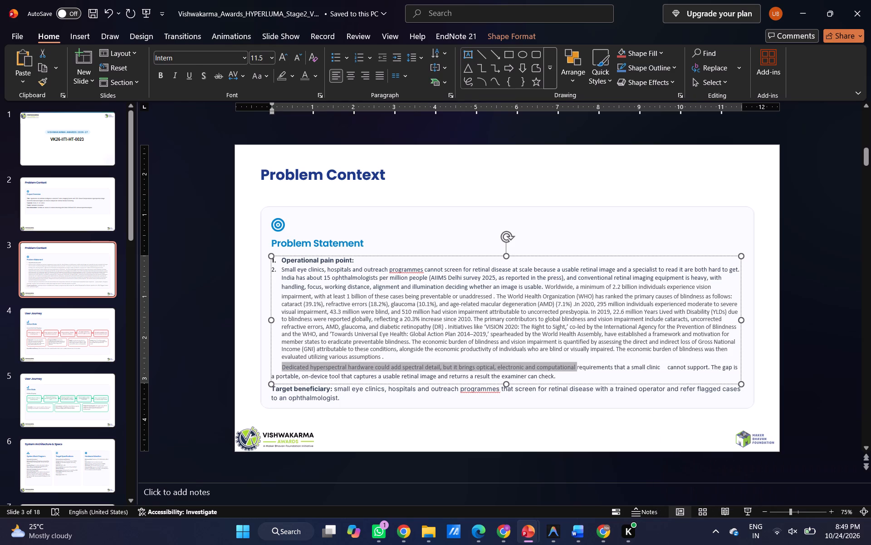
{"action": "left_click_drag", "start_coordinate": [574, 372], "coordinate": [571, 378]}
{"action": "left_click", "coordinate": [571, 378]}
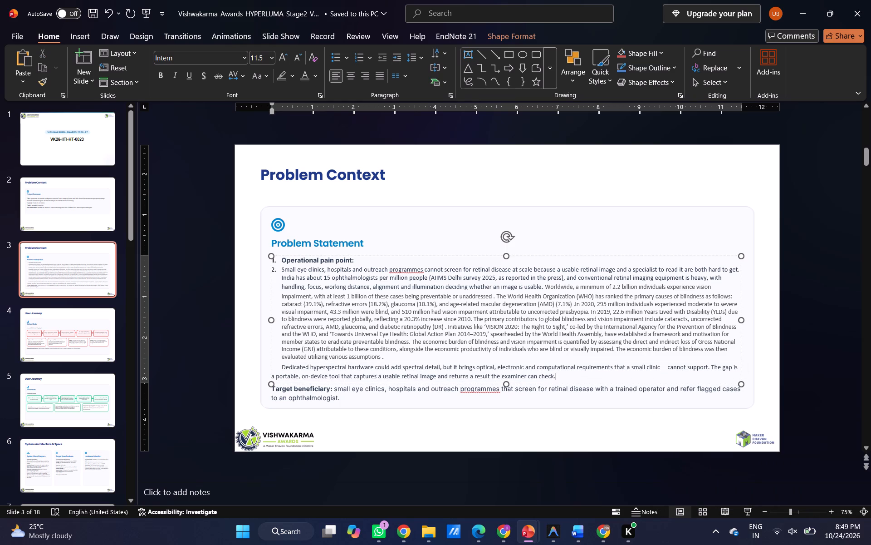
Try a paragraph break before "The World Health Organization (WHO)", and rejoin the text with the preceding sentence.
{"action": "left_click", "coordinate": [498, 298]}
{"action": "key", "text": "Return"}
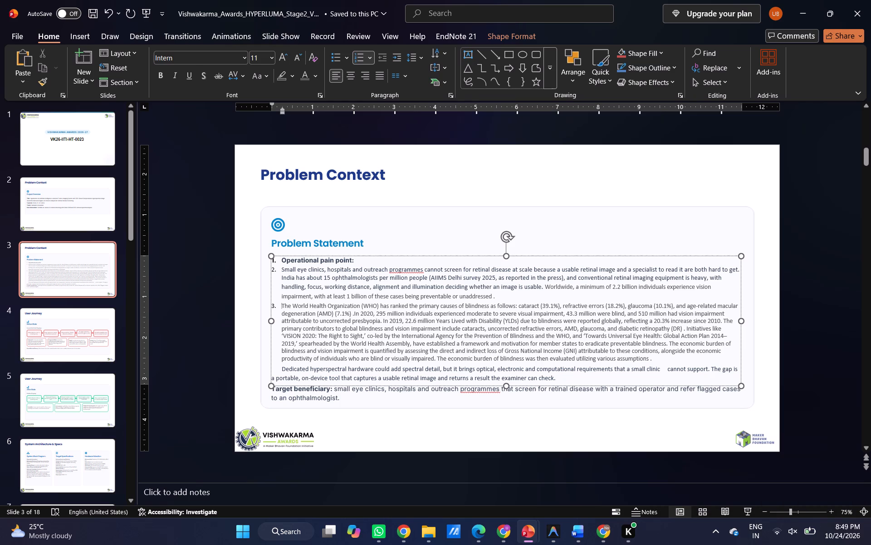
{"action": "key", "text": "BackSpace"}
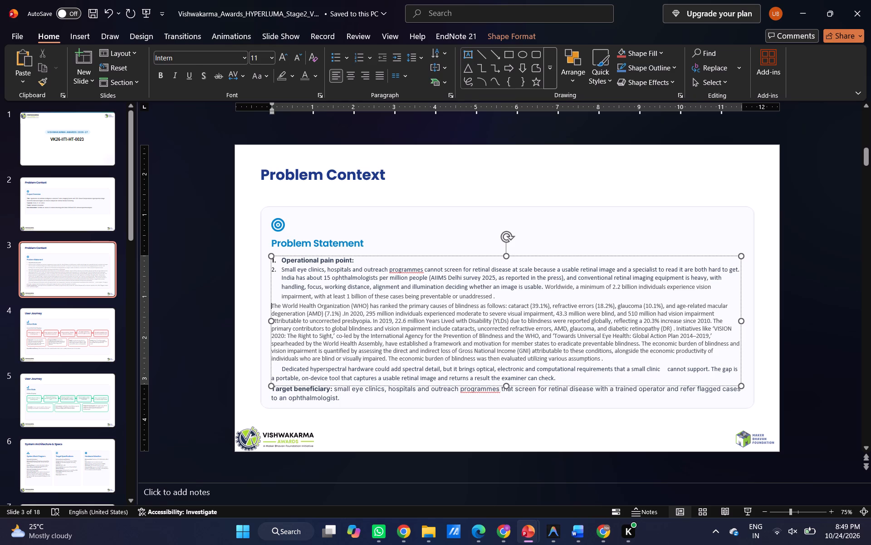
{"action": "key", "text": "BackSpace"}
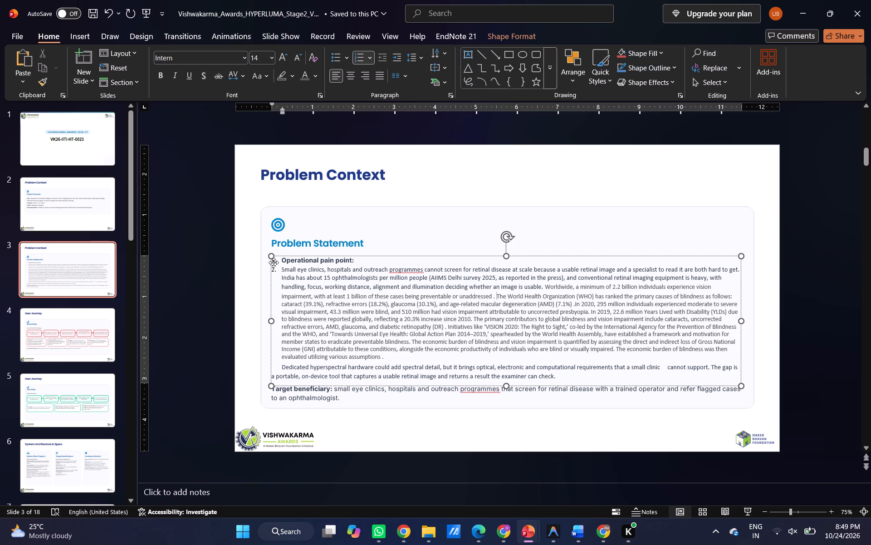
Remove the list numbering from the "Small eye clinics" paragraph and the "Operational pain point:" heading.
{"action": "left_click", "coordinate": [274, 269]}
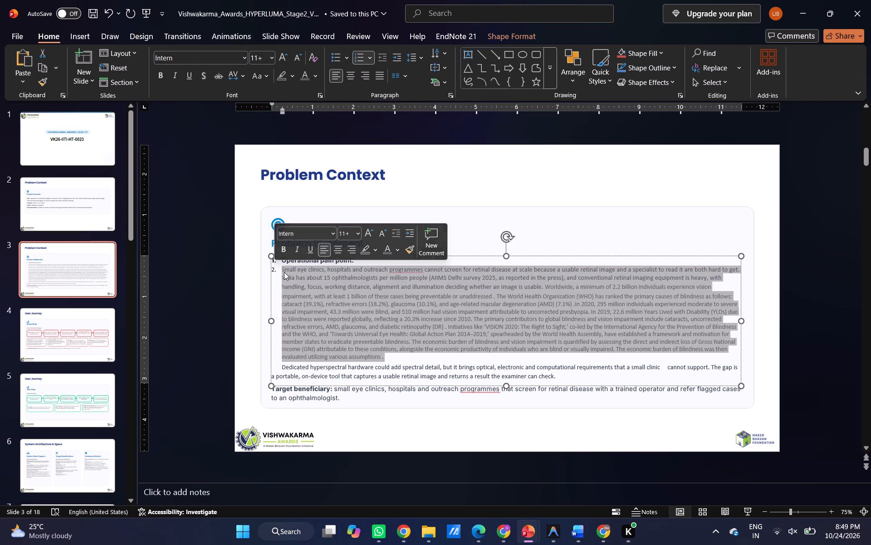
{"action": "left_click", "coordinate": [280, 271]}
{"action": "key", "text": "BackSpace"}
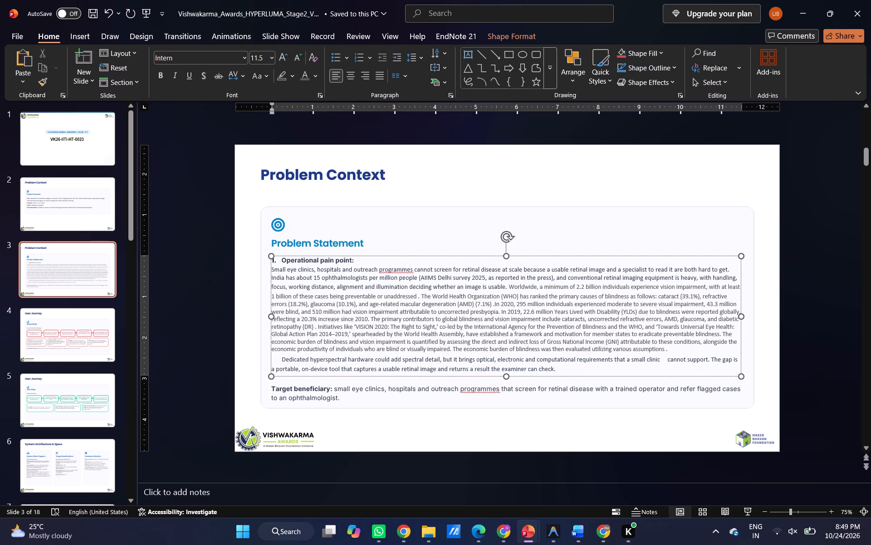
{"action": "left_click", "coordinate": [278, 260]}
{"action": "key", "text": "BackSpace"}
Start a new paragraph at "The World Health Organization (WHO) has ranked the primary causes".
{"action": "left_click", "coordinate": [421, 298]}
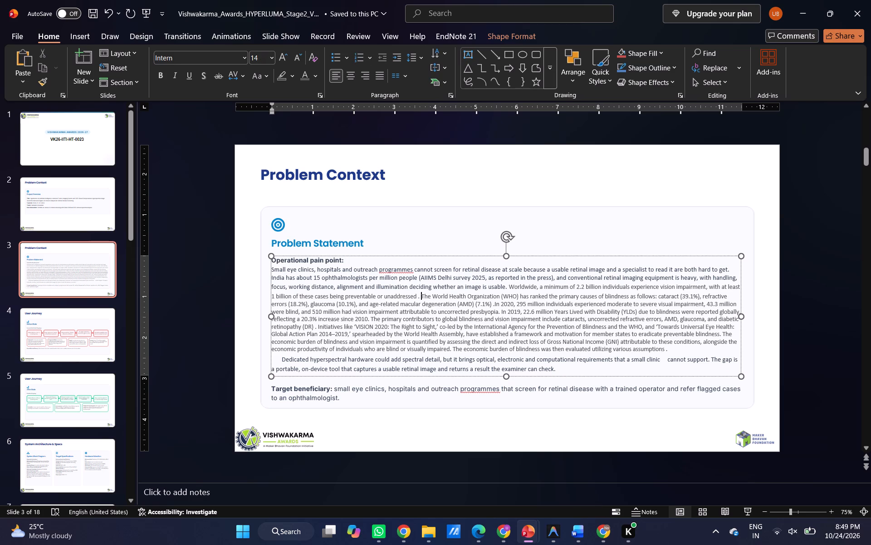
{"action": "key", "text": "Return"}
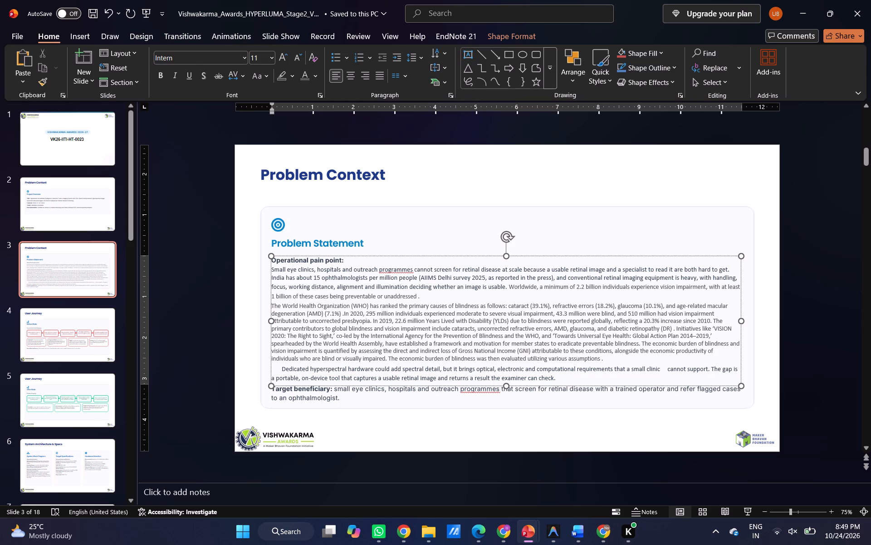
Remove the leading spaces before "Dedicated hyperspectral hardware", keeping that text as its own paragraph.
{"action": "left_click_drag", "start_coordinate": [281, 368], "coordinate": [557, 374]}
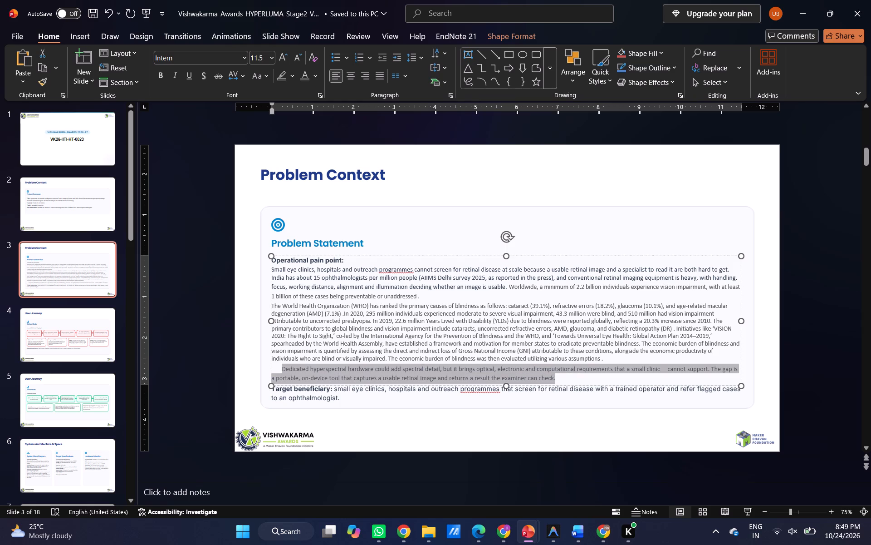
{"action": "left_click_drag", "start_coordinate": [557, 374], "coordinate": [557, 374]}
{"action": "left_click", "coordinate": [280, 367]}
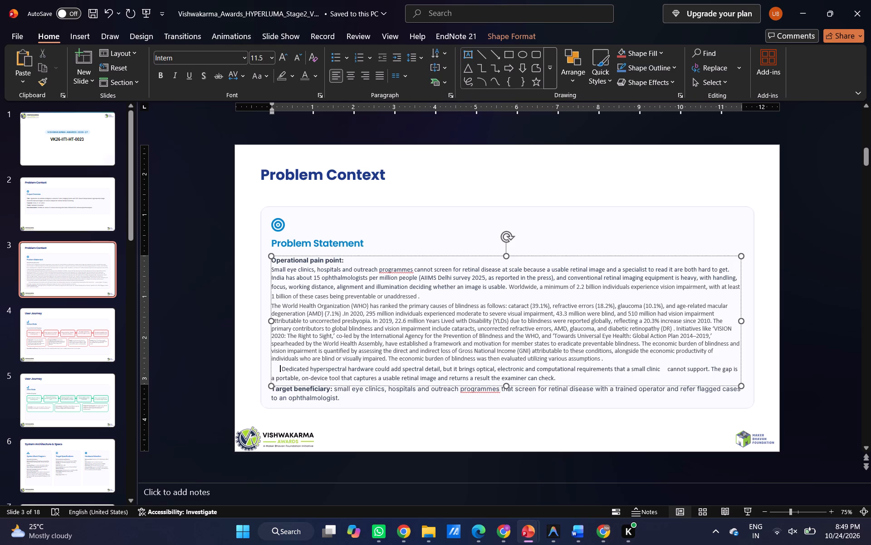
{"action": "key", "text": "BackSpace"}
{"action": "key", "text": "BackSpace"}
{"action": "key", "text": "BackSpace"}
{"action": "key", "text": "BackSpace"}
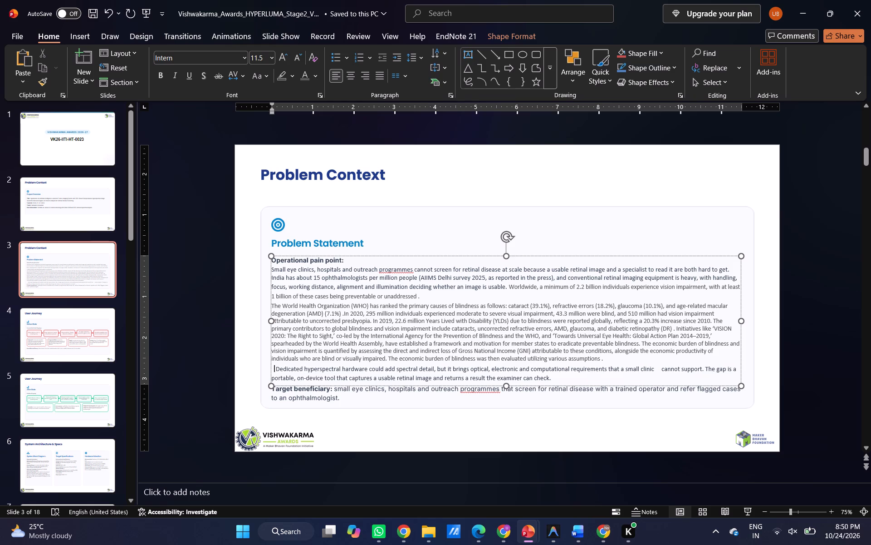
{"action": "key", "text": "BackSpace"}
{"action": "key", "text": "BackSpace"}
{"action": "key", "text": "BackSpace"}
{"action": "key", "text": "Return"}
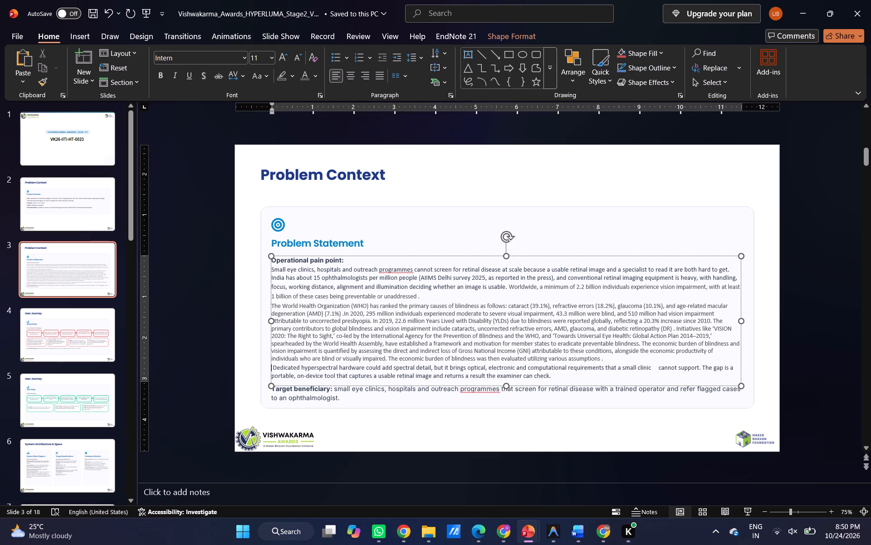
Enlarge the background panel behind the problem statement, extending it down to the footer logos and up to just below the slide title.
{"action": "left_click", "coordinate": [558, 386]}
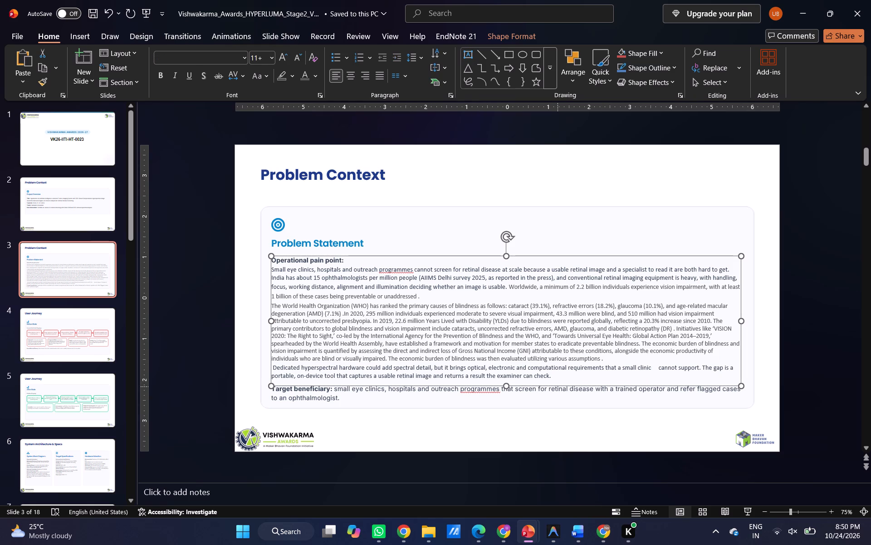
{"action": "left_click", "coordinate": [492, 407]}
{"action": "left_click_drag", "start_coordinate": [506, 409], "coordinate": [512, 431]}
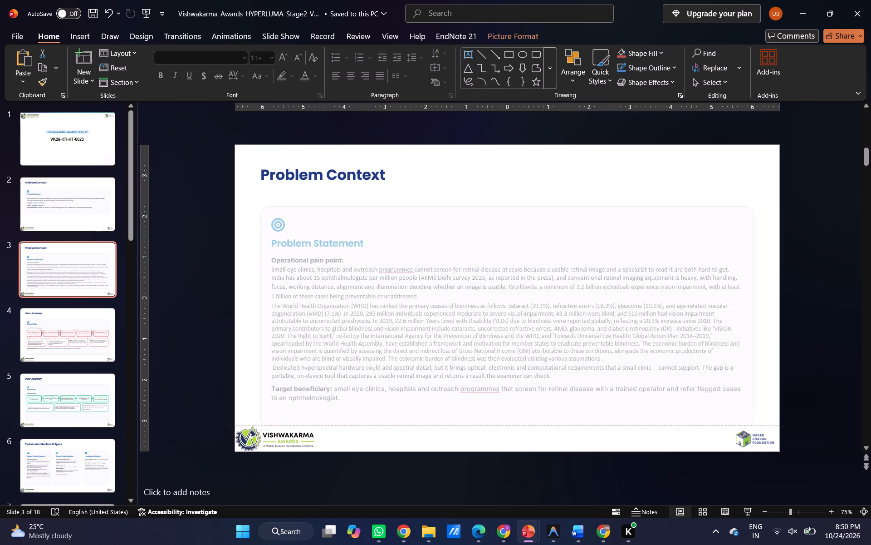
{"action": "left_click_drag", "start_coordinate": [512, 431], "coordinate": [512, 433]}
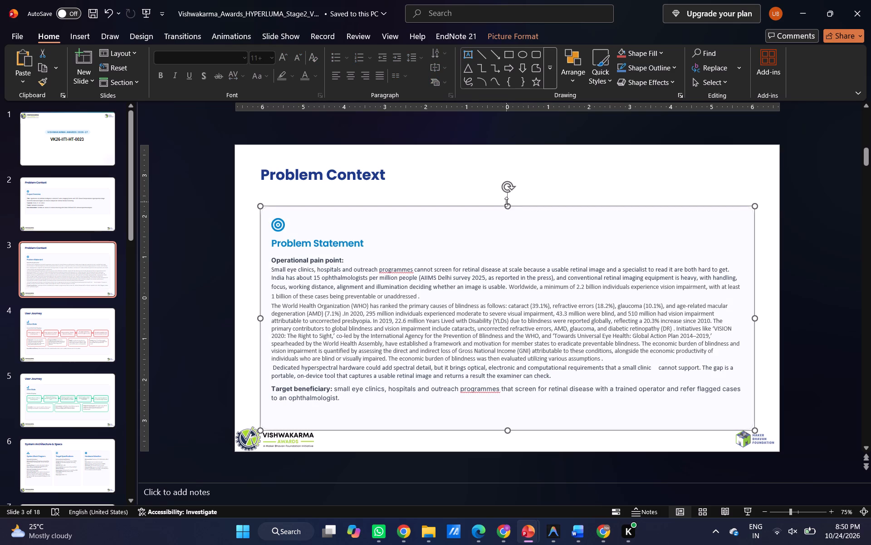
{"action": "left_click_drag", "start_coordinate": [506, 207], "coordinate": [506, 186]}
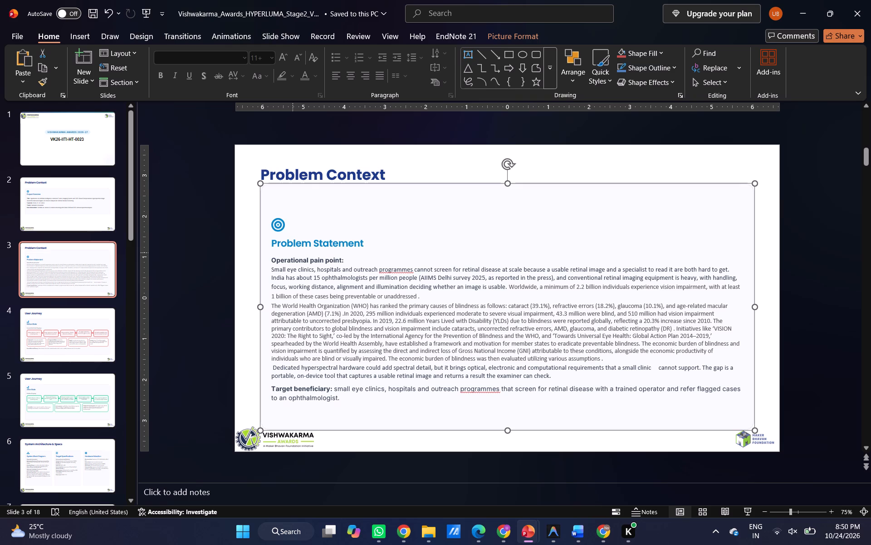
Move the target icon and the "Problem Statement" heading to the top of the panel, placing the heading beside the icon.
{"action": "left_click", "coordinate": [275, 225]}
{"action": "left_click_drag", "start_coordinate": [277, 219], "coordinate": [274, 190]}
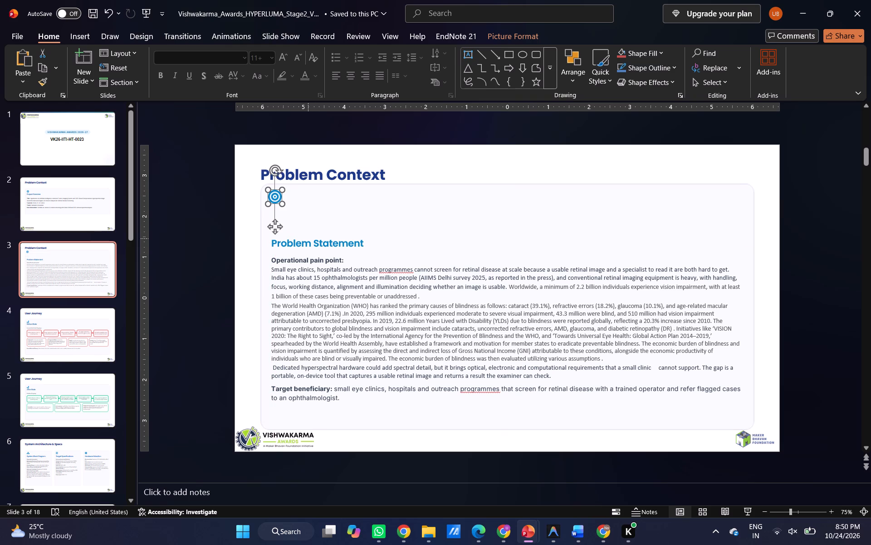
{"action": "left_click", "coordinate": [308, 247]}
{"action": "left_click_drag", "start_coordinate": [305, 237], "coordinate": [315, 192]}
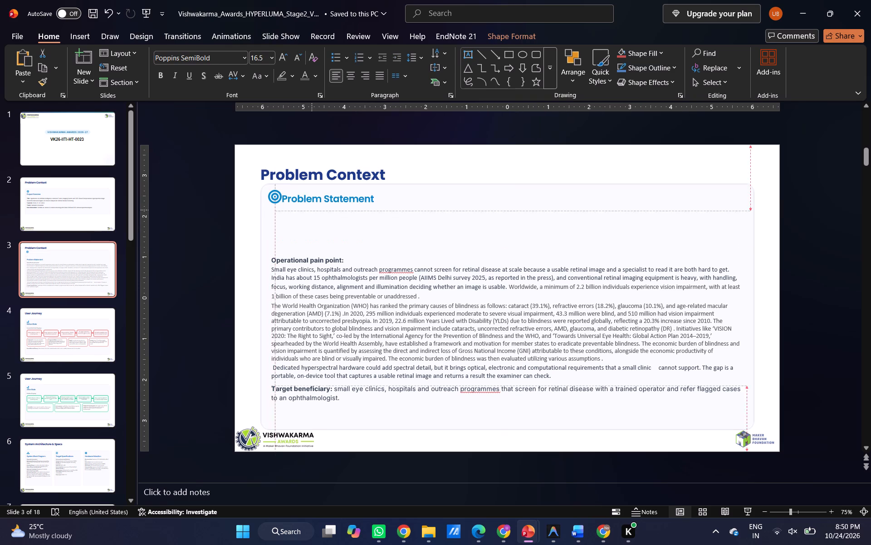
{"action": "left_click_drag", "start_coordinate": [315, 192], "coordinate": [323, 189]}
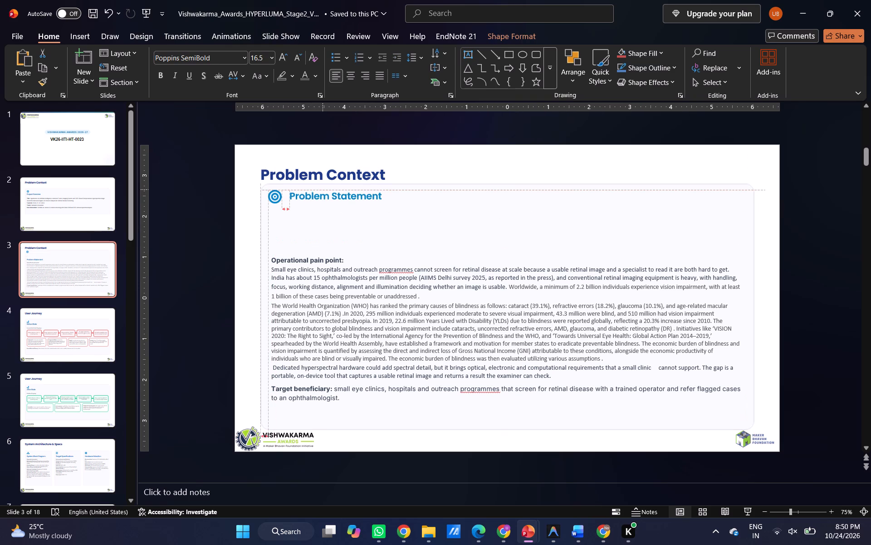
{"action": "left_click_drag", "start_coordinate": [323, 189], "coordinate": [323, 190]}
Move the Operational pain point text box up to just below the "Problem Statement" heading.
{"action": "left_click", "coordinate": [316, 273]}
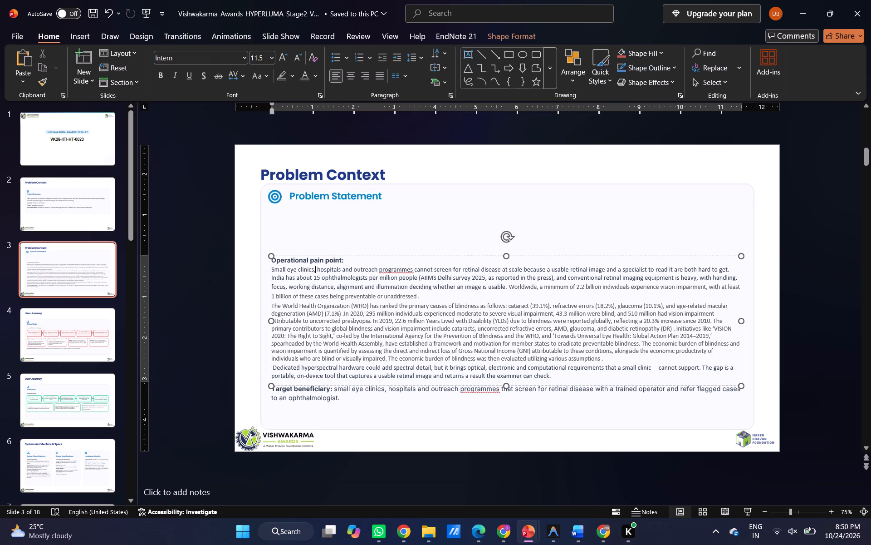
{"action": "left_click_drag", "start_coordinate": [311, 257], "coordinate": [311, 236]}
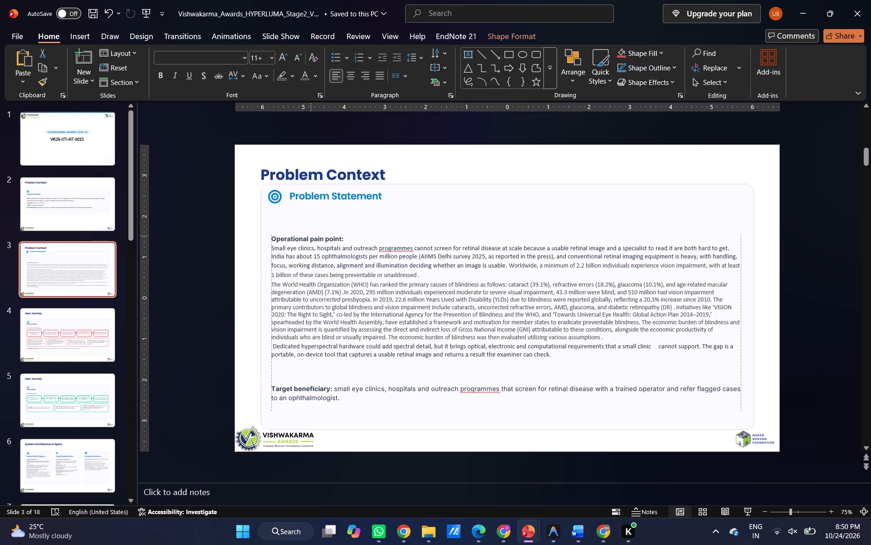
{"action": "left_click_drag", "start_coordinate": [311, 236], "coordinate": [312, 208]}
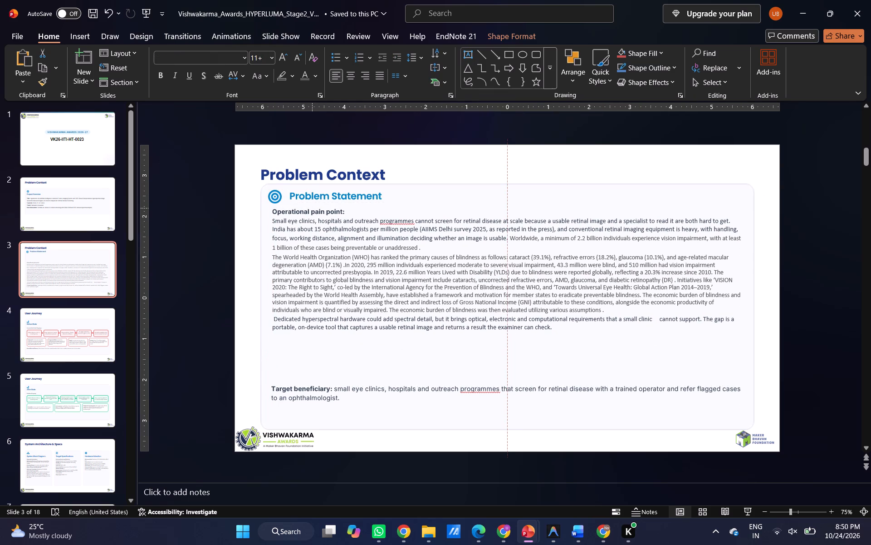
{"action": "left_click_drag", "start_coordinate": [312, 208], "coordinate": [311, 208]}
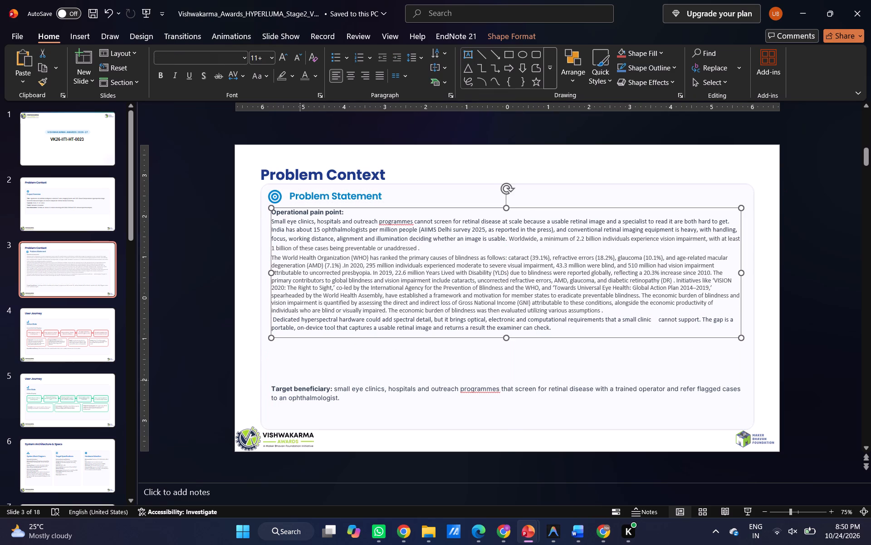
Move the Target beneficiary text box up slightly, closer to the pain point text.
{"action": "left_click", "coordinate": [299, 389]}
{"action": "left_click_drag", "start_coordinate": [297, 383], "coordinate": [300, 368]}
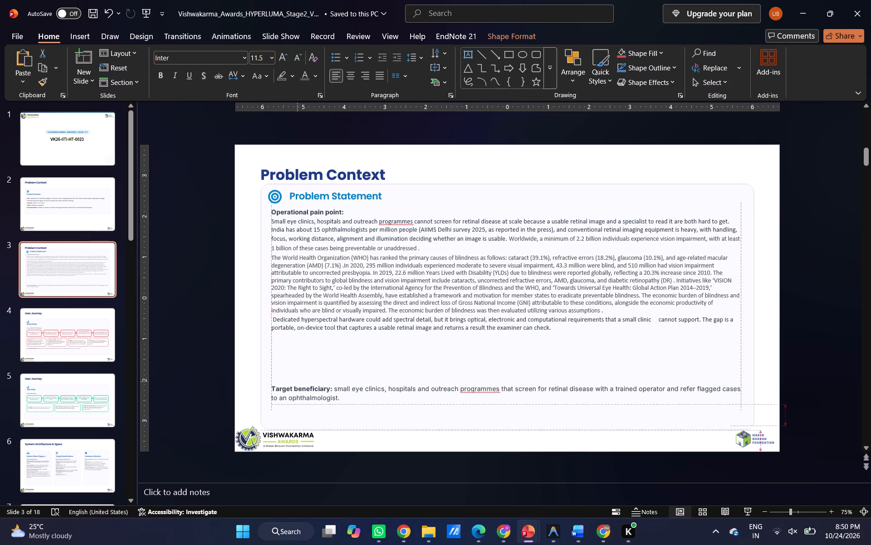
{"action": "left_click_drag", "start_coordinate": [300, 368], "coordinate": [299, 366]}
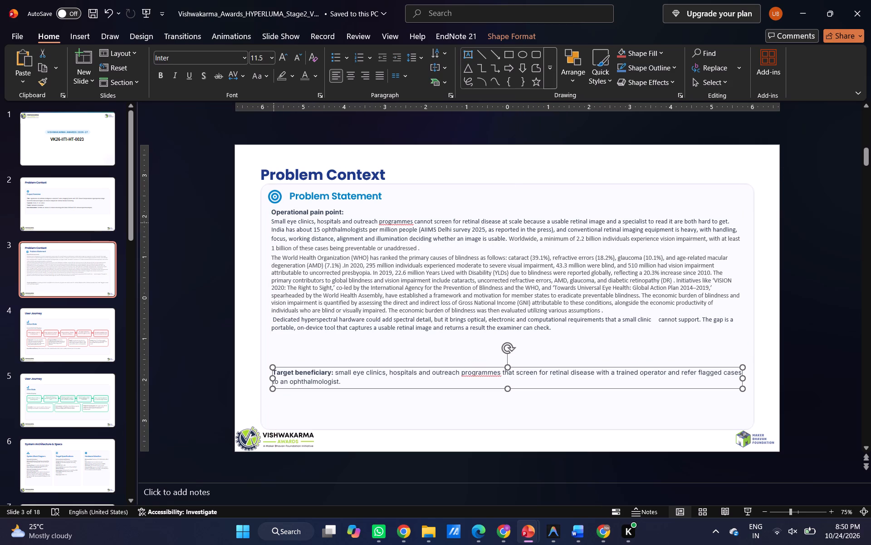
Set the line spacing of all text in the Operational pain point text box to 1.5.
{"action": "left_click", "coordinate": [274, 223]}
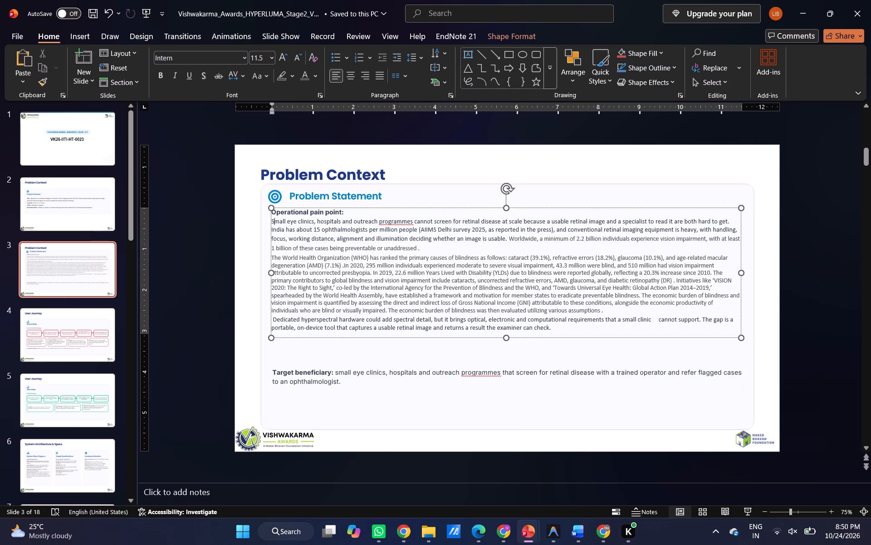
{"action": "key", "text": "ctrl+a"}
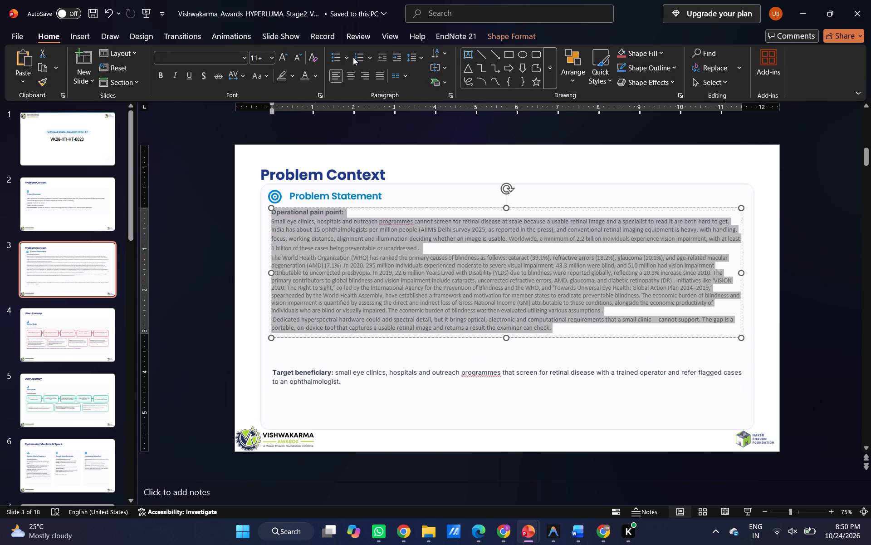
{"action": "left_click", "coordinate": [414, 57]}
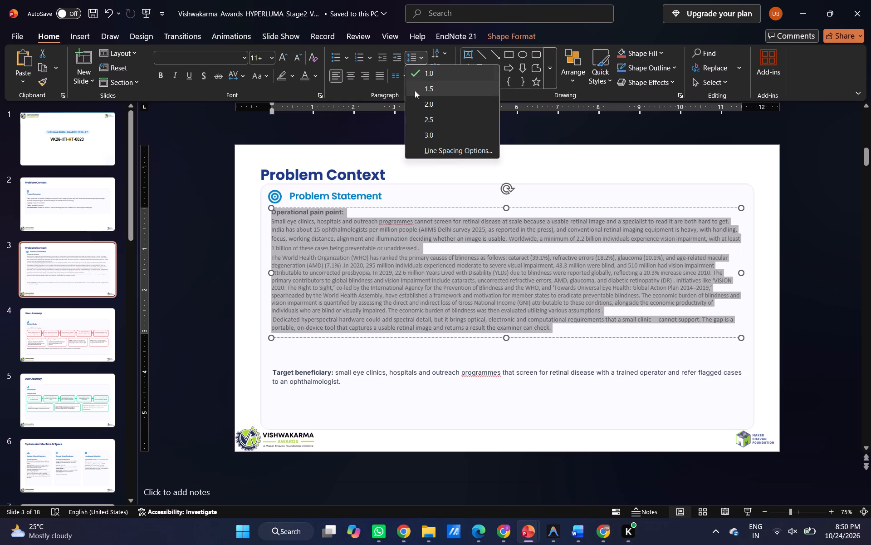
{"action": "left_click", "coordinate": [419, 94]}
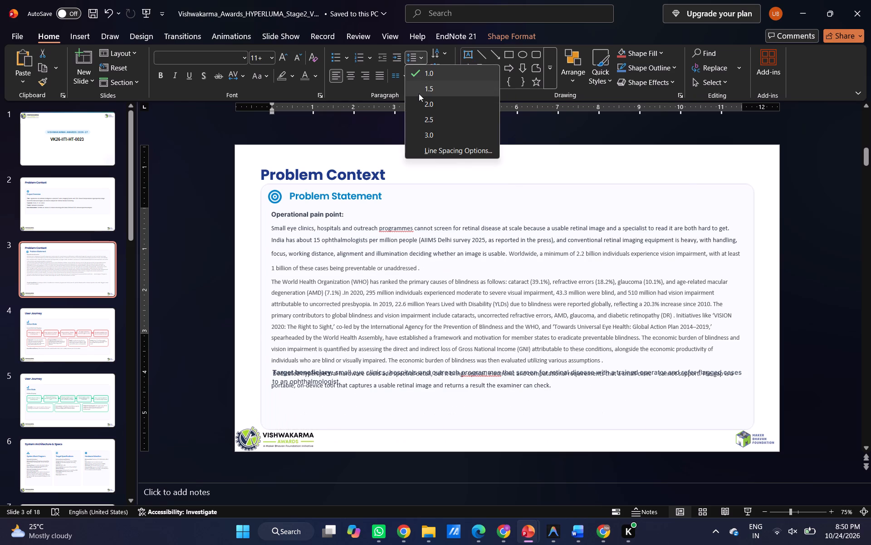
{"action": "left_click", "coordinate": [541, 440]}
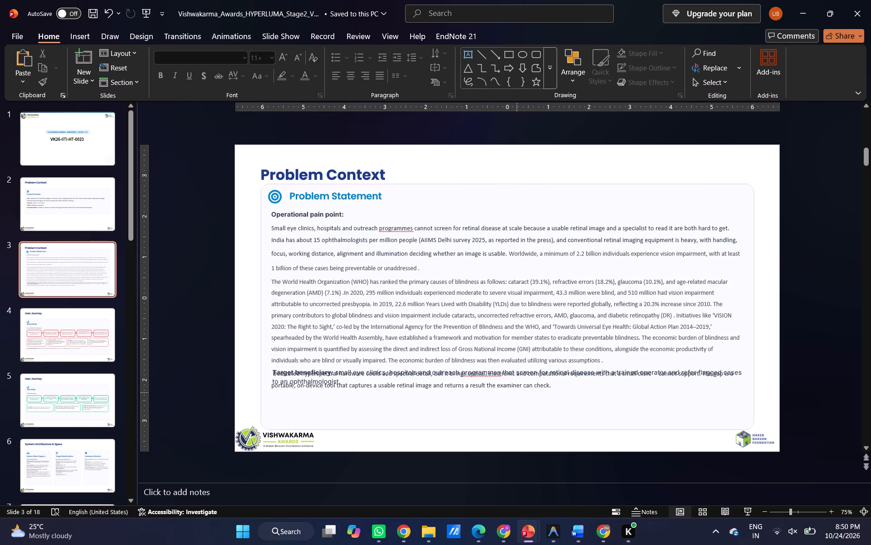
Move the Target beneficiary text box down to just below the pain point text, near the panel's lower edge.
{"action": "left_click", "coordinate": [512, 386]}
{"action": "left_click_drag", "start_coordinate": [493, 368], "coordinate": [494, 377]}
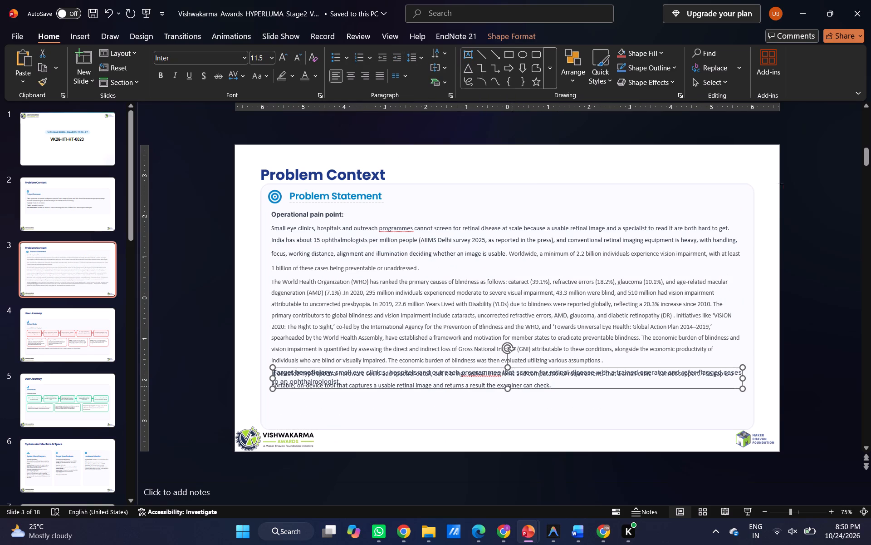
{"action": "left_click_drag", "start_coordinate": [494, 377], "coordinate": [496, 398]}
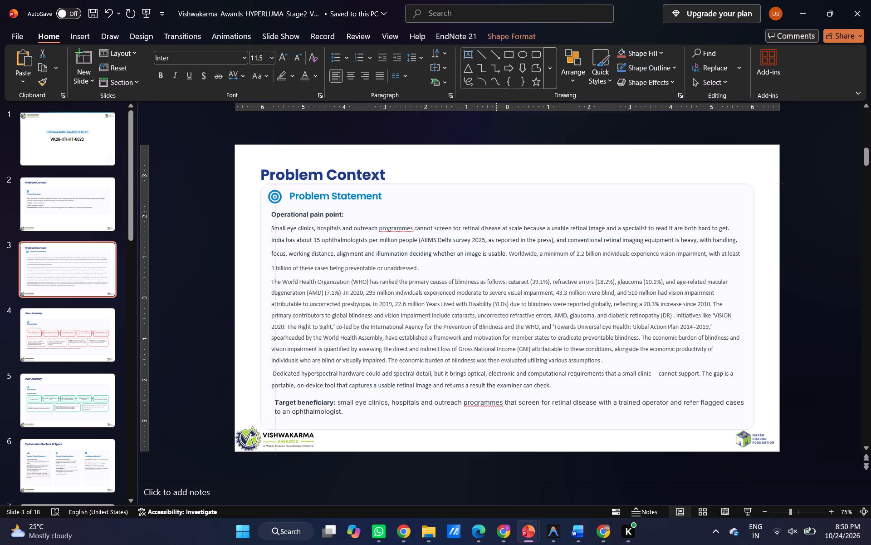
{"action": "left_click_drag", "start_coordinate": [496, 398], "coordinate": [493, 400]}
{"action": "left_click", "coordinate": [493, 400]}
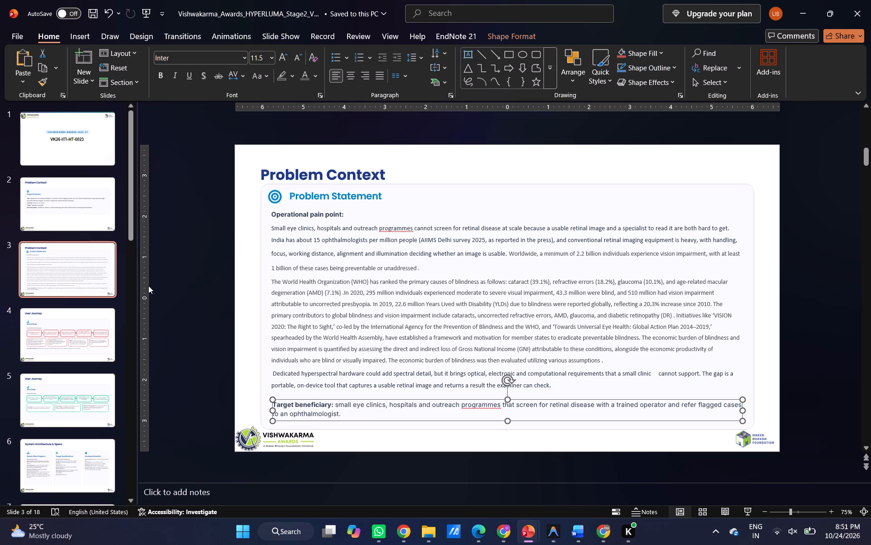
Delete the extra spaces between "small clinic" and "cannot support" in the hyperspectral hardware paragraph.
{"action": "left_click", "coordinate": [657, 372]}
{"action": "key", "text": "BackSpace"}
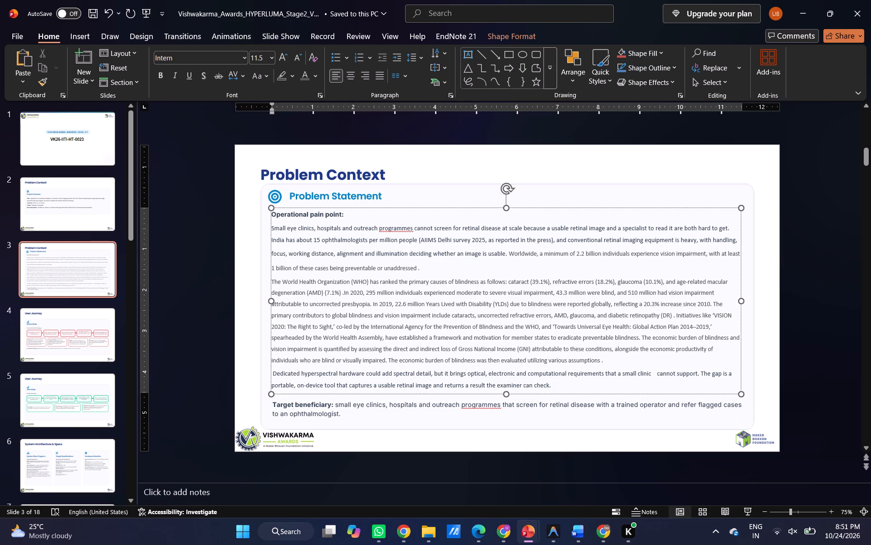
{"action": "key", "text": "BackSpace"}
{"action": "key", "text": "BackSpace"}
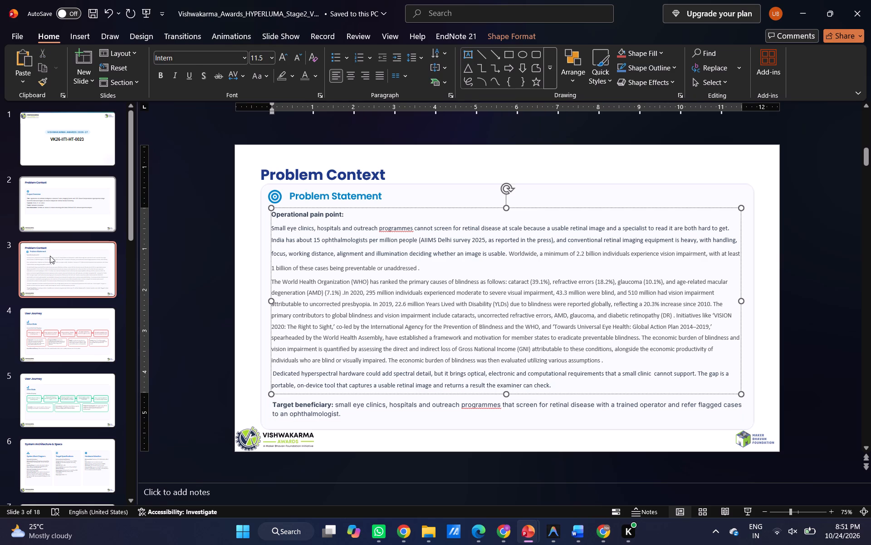
Review the slides from User Journey through to References & Sources, checking the content and layout of each.
{"action": "left_click", "coordinate": [54, 322]}
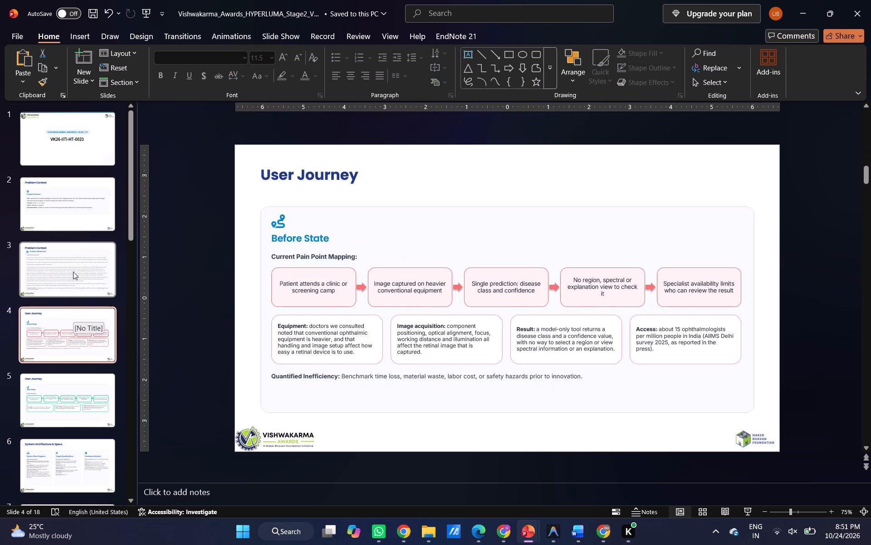
{"action": "left_click", "coordinate": [73, 271]}
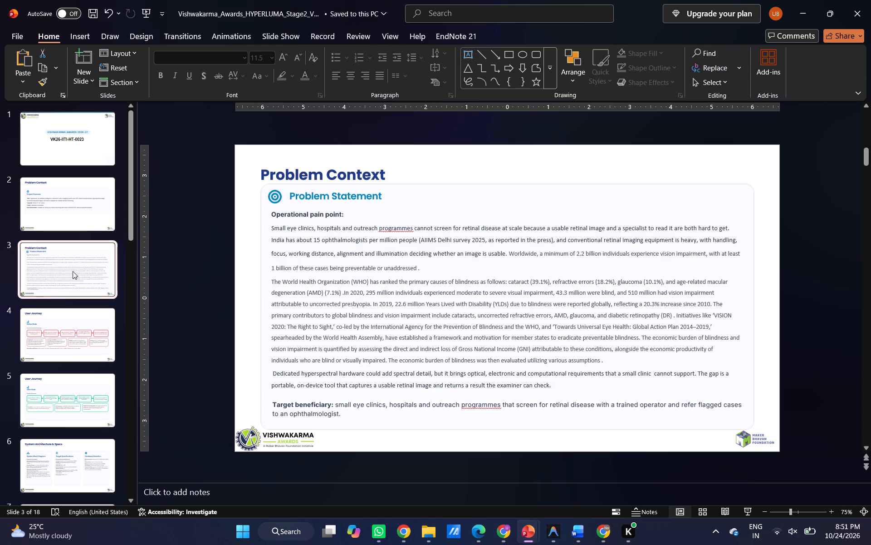
{"action": "left_click", "coordinate": [87, 357]}
{"action": "left_click", "coordinate": [105, 421]}
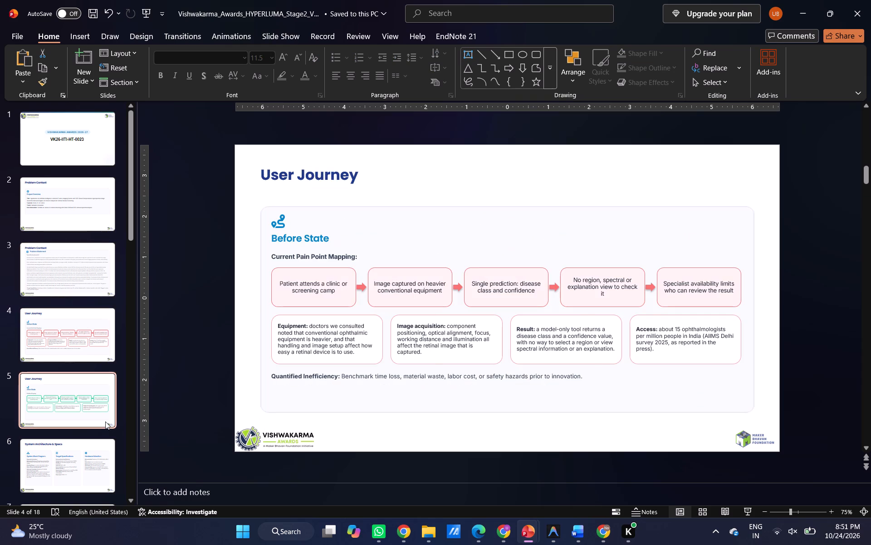
{"action": "scroll", "coordinate": [105, 421], "scroll_direction": "down", "scroll_amount": 1}
{"action": "left_click", "coordinate": [69, 359]}
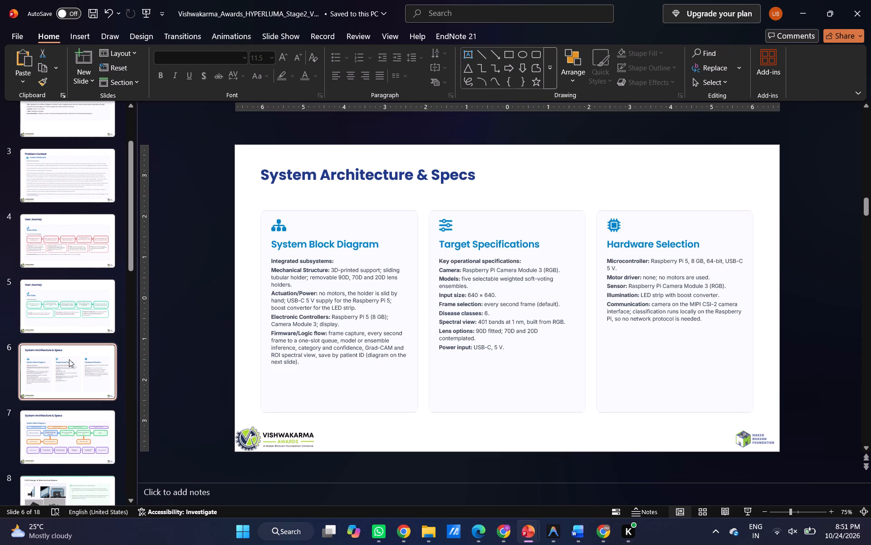
{"action": "scroll", "coordinate": [94, 415], "scroll_direction": "down", "scroll_amount": 1}
{"action": "left_click", "coordinate": [62, 331]}
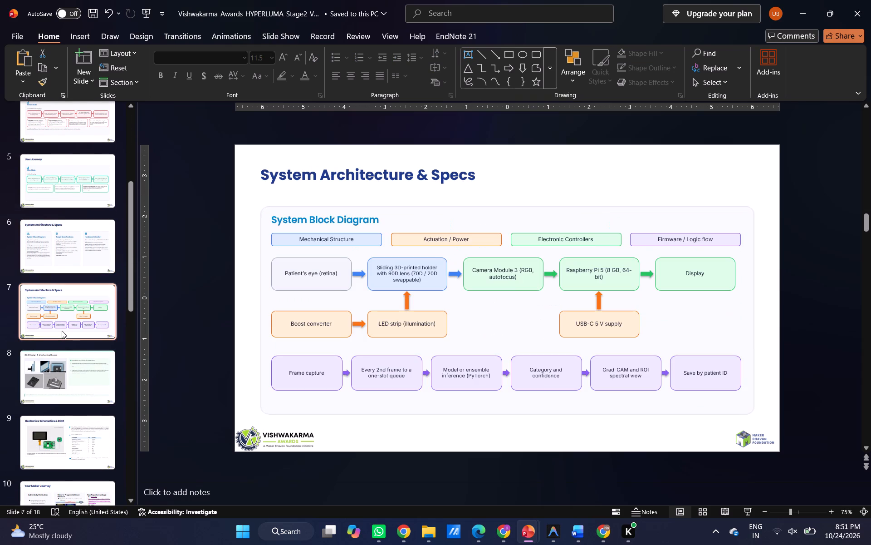
{"action": "left_click", "coordinate": [88, 391]}
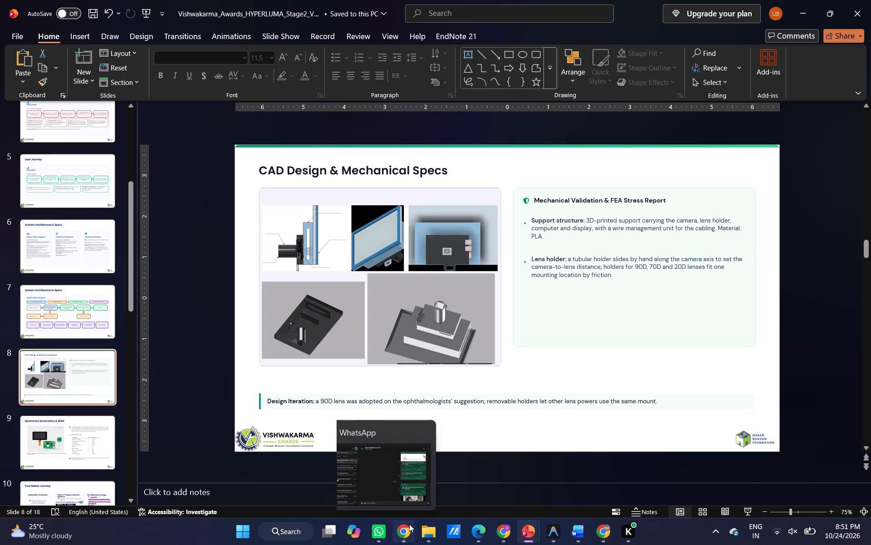
{"action": "left_click", "coordinate": [622, 363]}
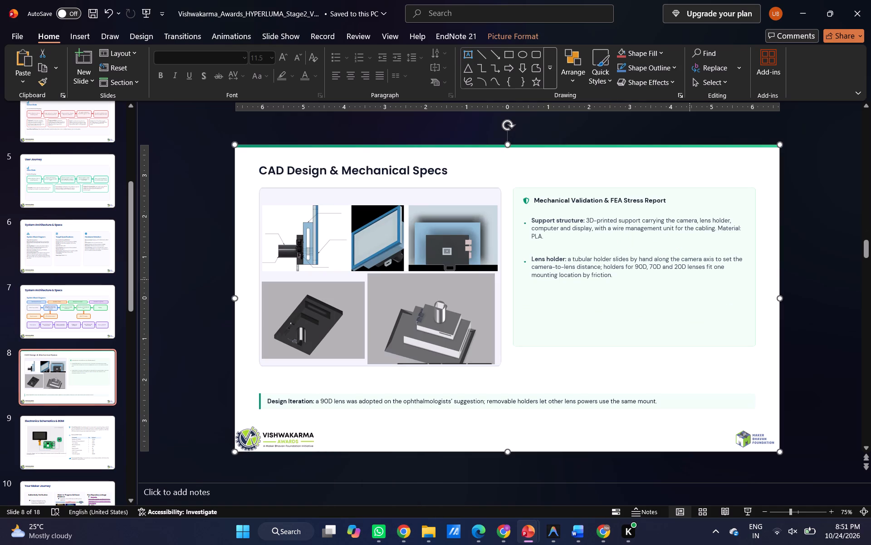
{"action": "scroll", "coordinate": [12, 400], "scroll_direction": "down", "scroll_amount": 1}
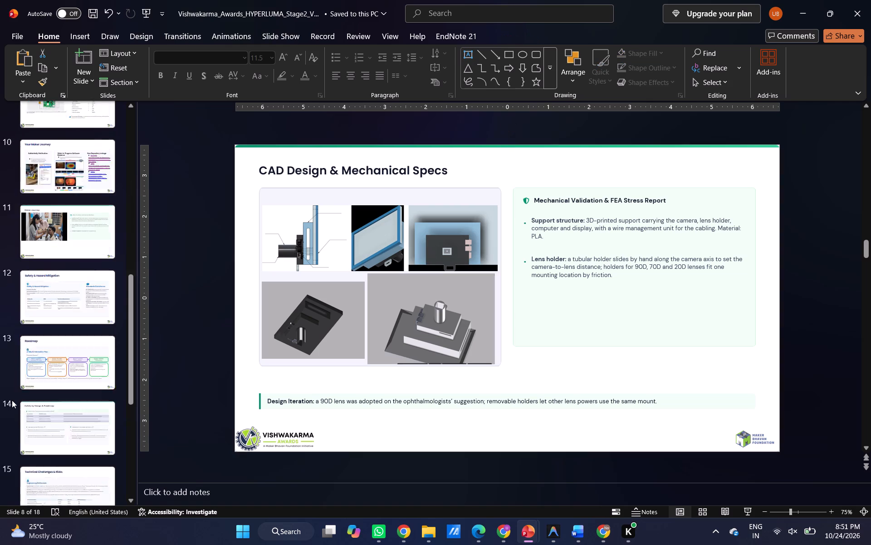
{"action": "scroll", "coordinate": [12, 400], "scroll_direction": "down", "scroll_amount": 1}
{"action": "left_click", "coordinate": [61, 119]}
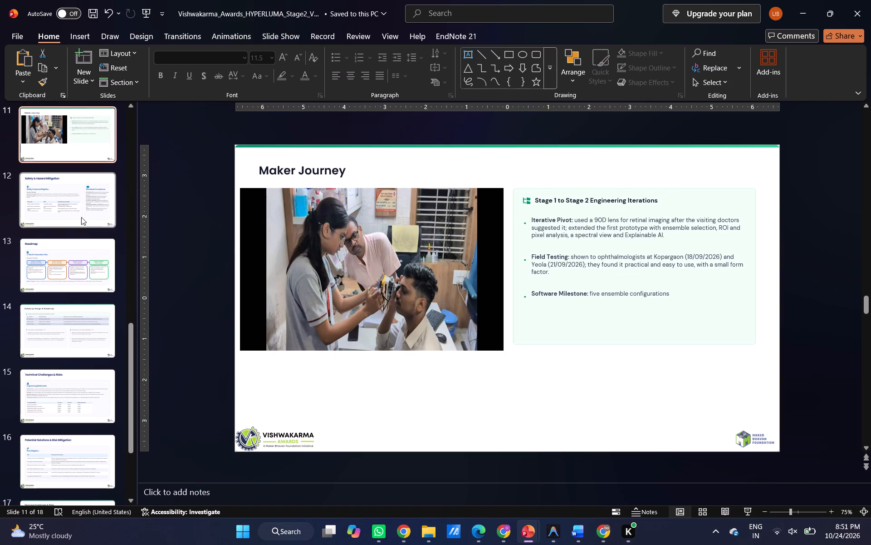
{"action": "left_click", "coordinate": [81, 217]}
{"action": "left_click", "coordinate": [80, 149]}
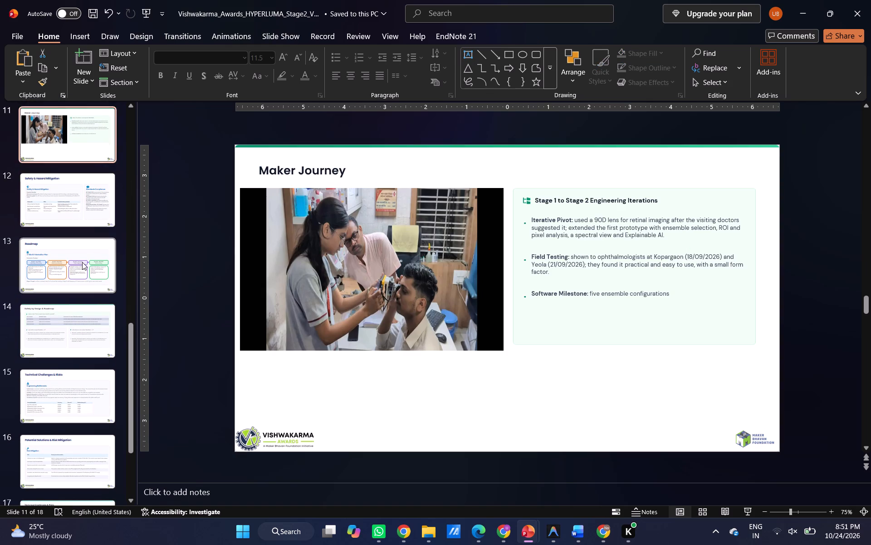
{"action": "scroll", "coordinate": [82, 262], "scroll_direction": "down", "scroll_amount": 1}
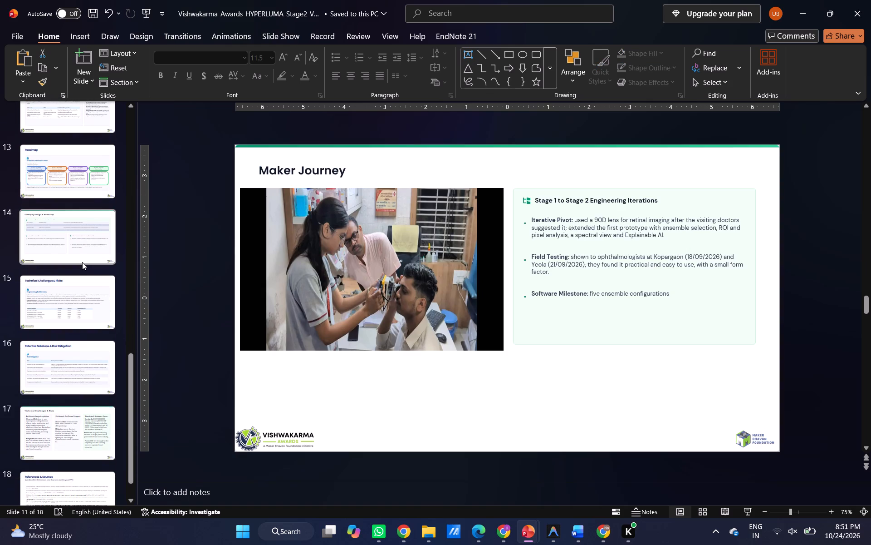
{"action": "scroll", "coordinate": [82, 262], "scroll_direction": "down", "scroll_amount": 5}
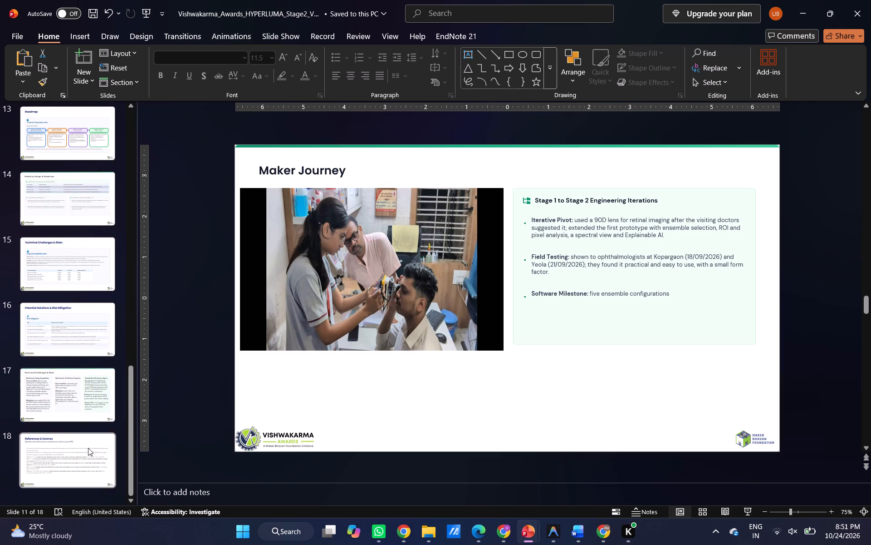
{"action": "left_click", "coordinate": [88, 449]}
Go back through the deck from the final slides to the Problem Context slide, checking each slide's content for gaps.
{"action": "left_click", "coordinate": [73, 367]}
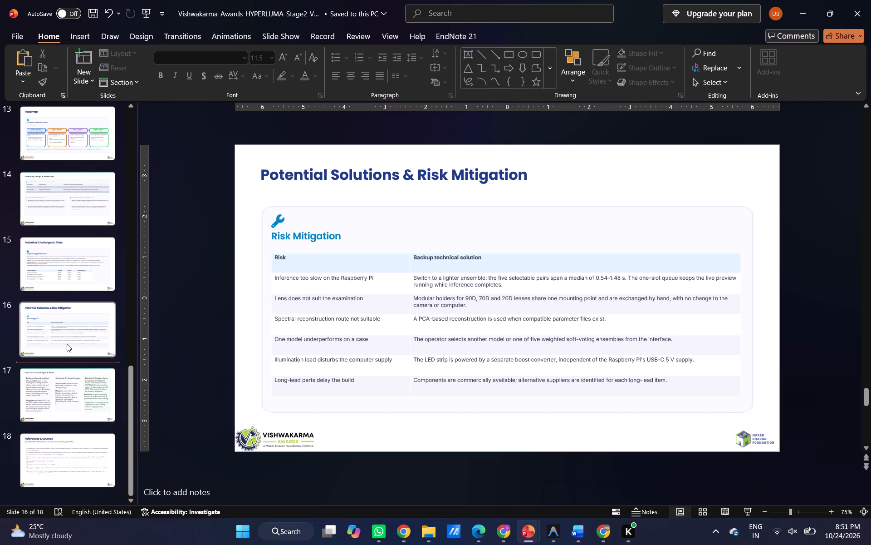
{"action": "left_click", "coordinate": [67, 344]}
{"action": "left_click", "coordinate": [52, 274]}
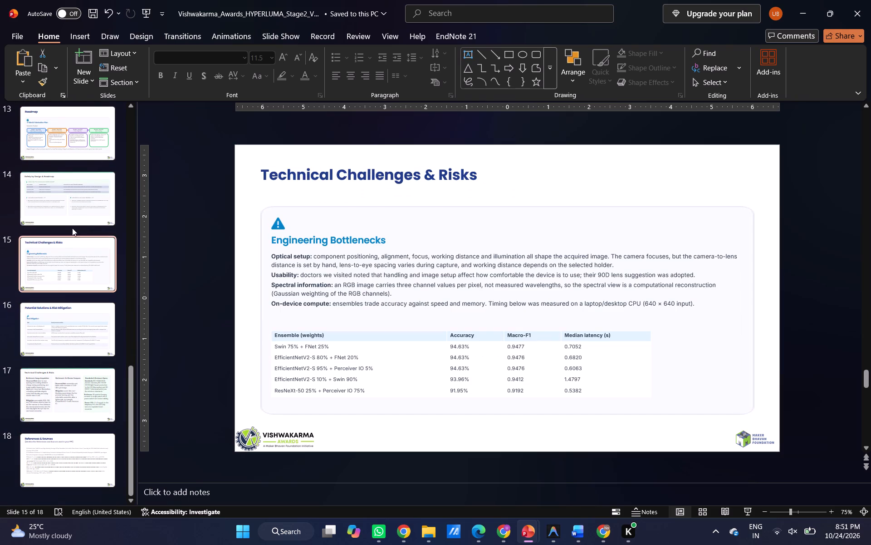
{"action": "left_click", "coordinate": [80, 208]}
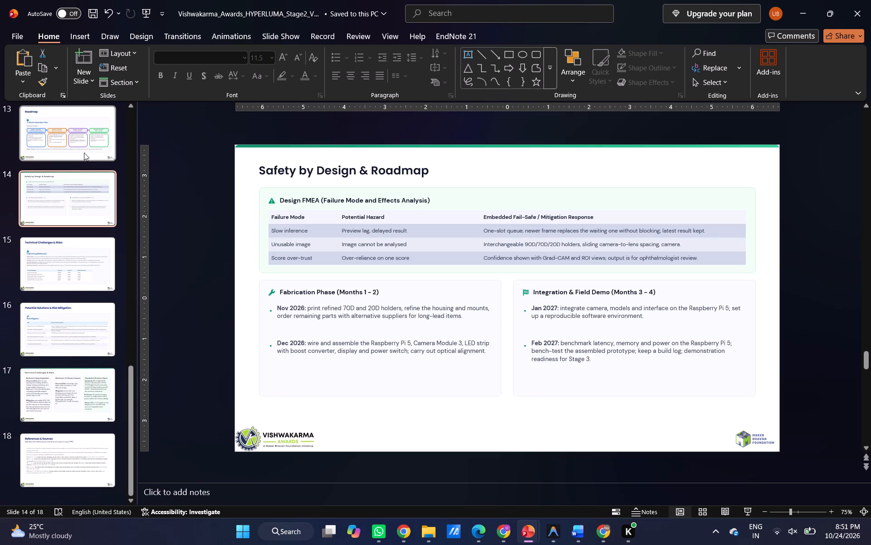
{"action": "left_click", "coordinate": [84, 153]}
{"action": "scroll", "coordinate": [84, 153], "scroll_direction": "up", "scroll_amount": 1}
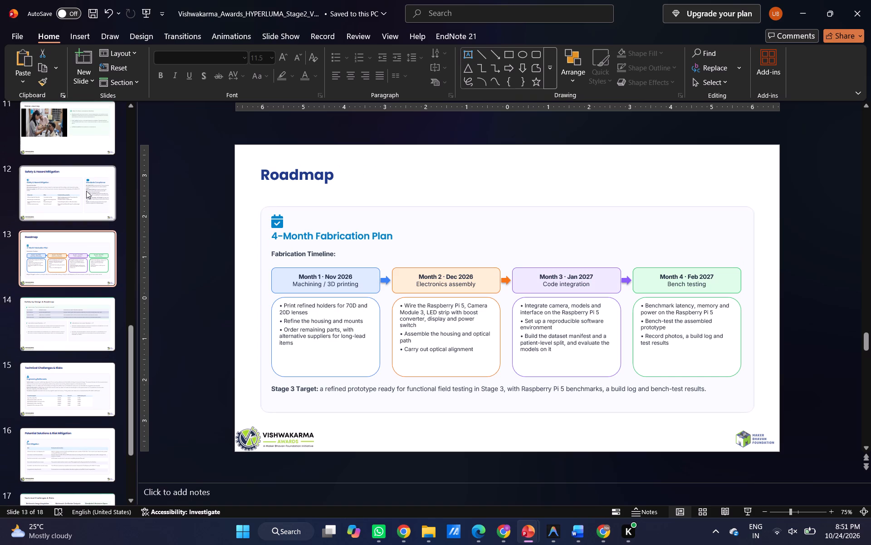
{"action": "left_click", "coordinate": [86, 191]}
{"action": "scroll", "coordinate": [86, 191], "scroll_direction": "up", "scroll_amount": 1}
{"action": "left_click", "coordinate": [96, 249]}
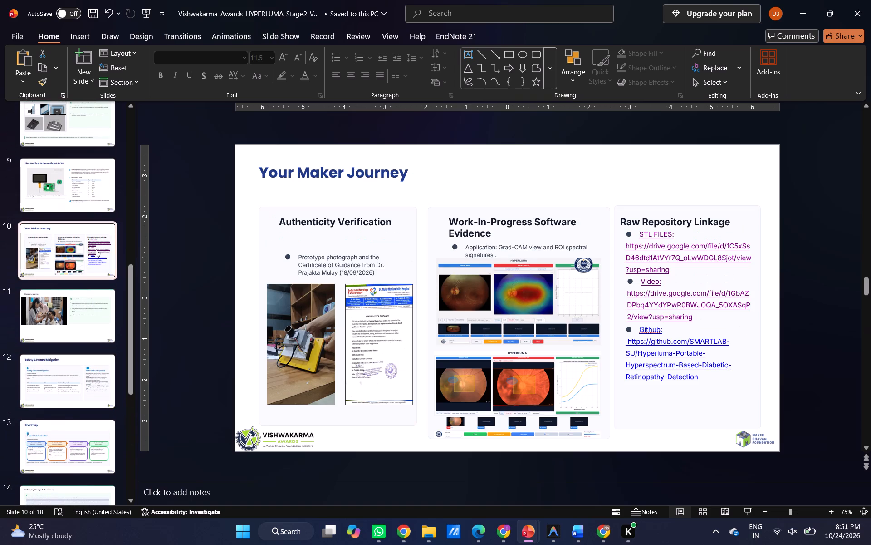
{"action": "left_click", "coordinate": [89, 207]}
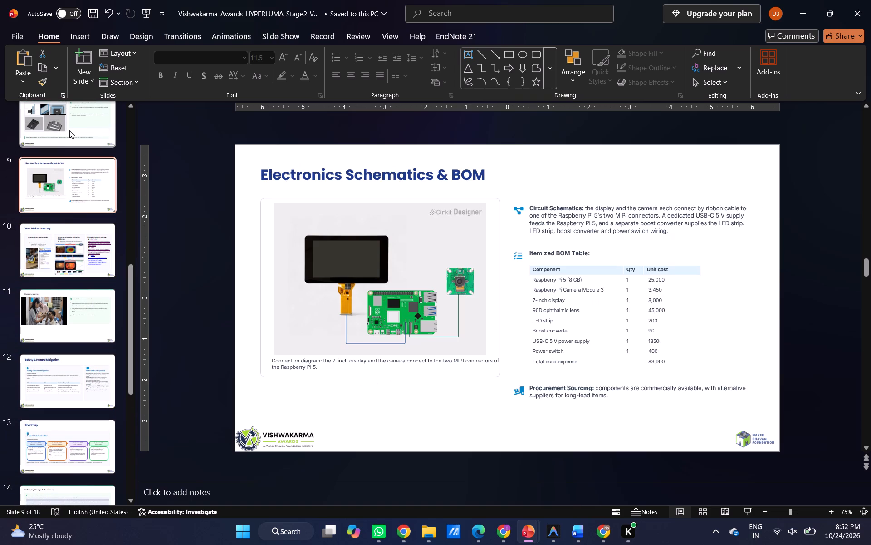
{"action": "left_click", "coordinate": [68, 130]}
{"action": "scroll", "coordinate": [68, 130], "scroll_direction": "up", "scroll_amount": 1}
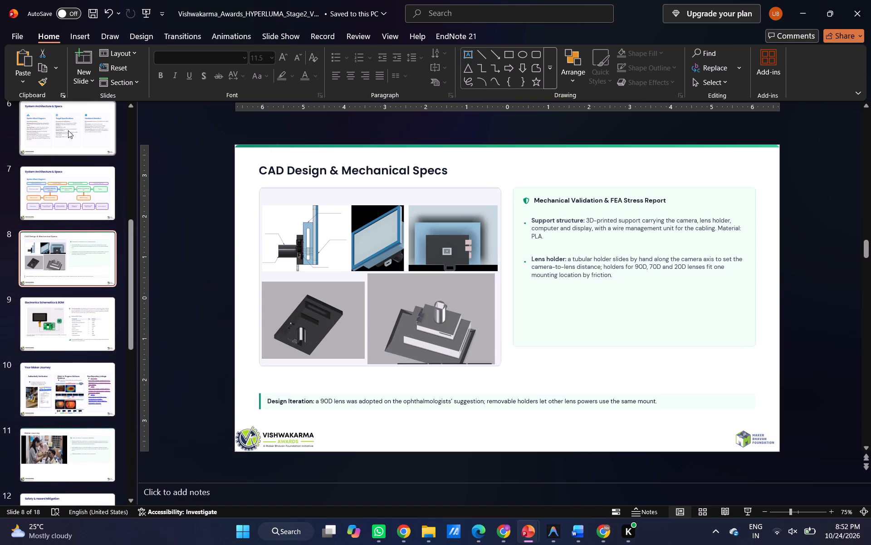
{"action": "scroll", "coordinate": [68, 130], "scroll_direction": "up", "scroll_amount": 1}
{"action": "left_click", "coordinate": [83, 166]}
{"action": "scroll", "coordinate": [83, 166], "scroll_direction": "down", "scroll_amount": 1}
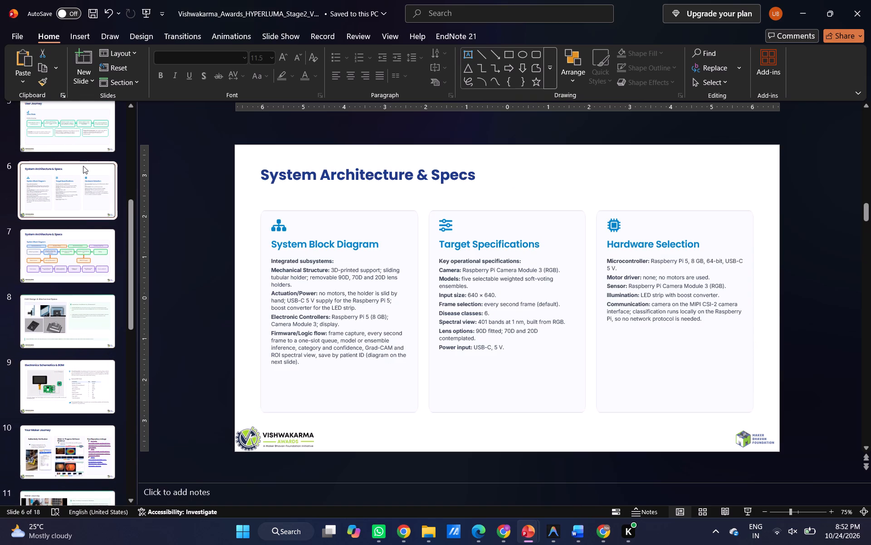
{"action": "left_click", "coordinate": [83, 145]}
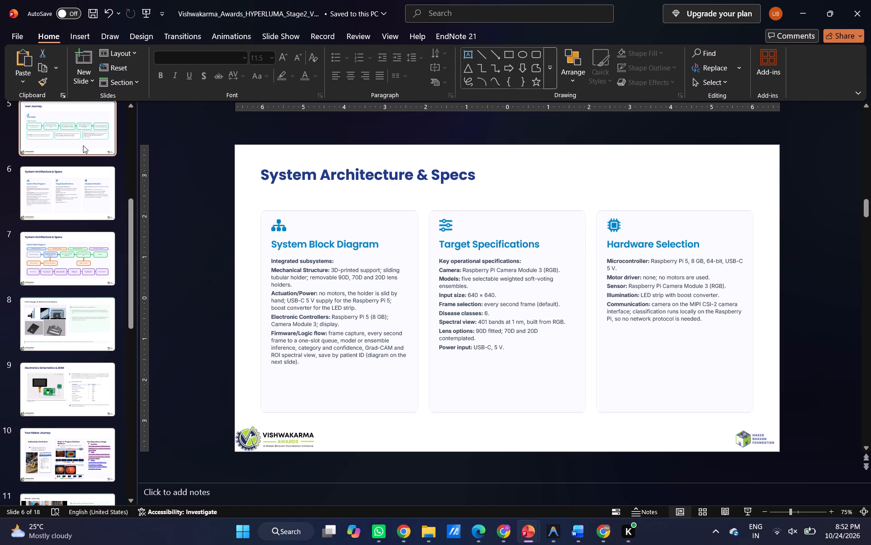
{"action": "scroll", "coordinate": [83, 145], "scroll_direction": "up", "scroll_amount": 1}
{"action": "left_click", "coordinate": [85, 197]}
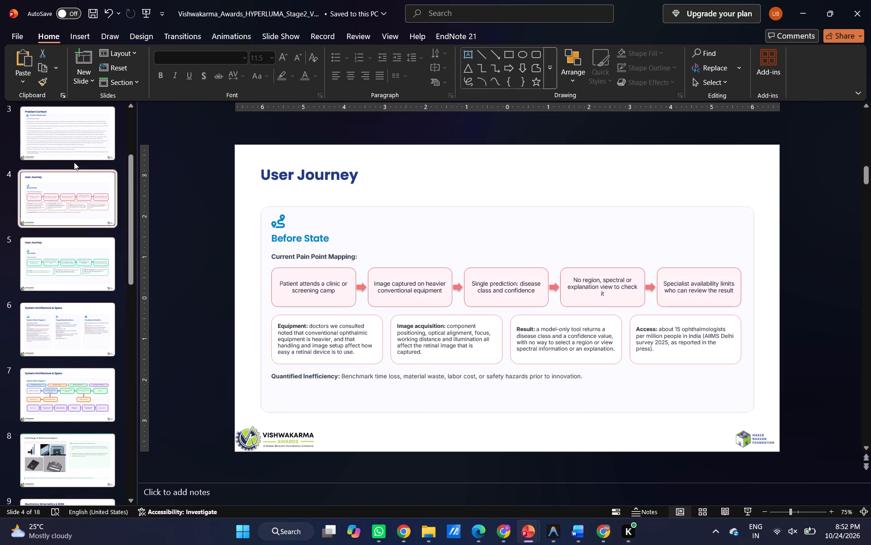
{"action": "left_click", "coordinate": [70, 152]}
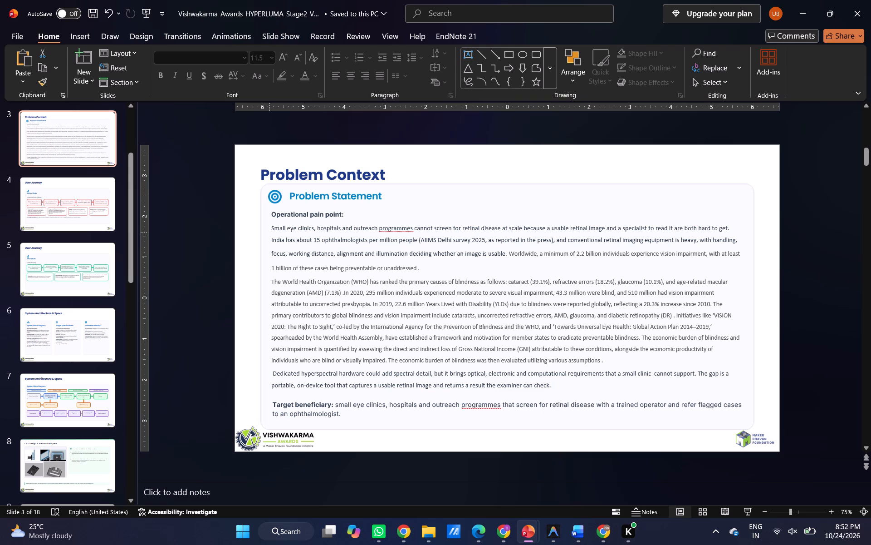
Apply the current font colour to all body paragraphs below the Operational pain point heading on the Problem Statement slide.
{"action": "left_click_drag", "start_coordinate": [273, 228], "coordinate": [550, 386]}
{"action": "left_click", "coordinate": [307, 75]}
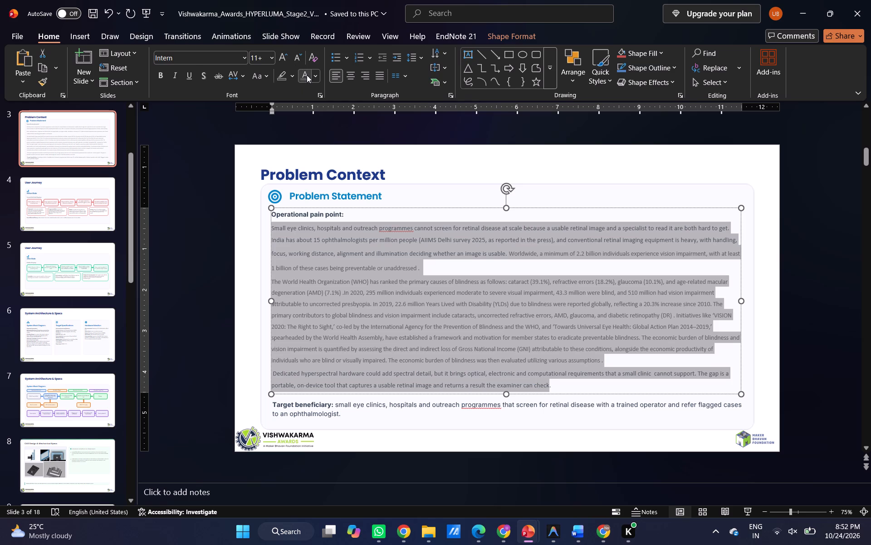
{"action": "left_click", "coordinate": [430, 196]}
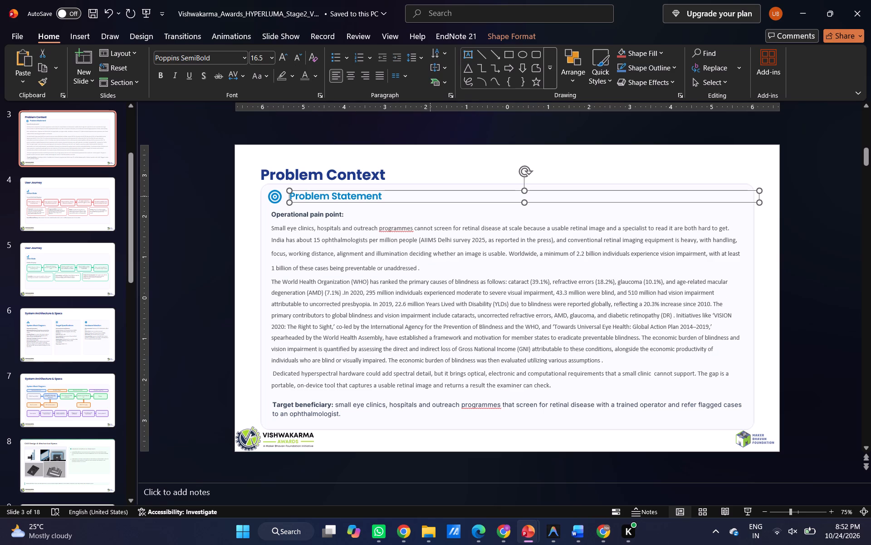
{"action": "left_click", "coordinate": [98, 200]}
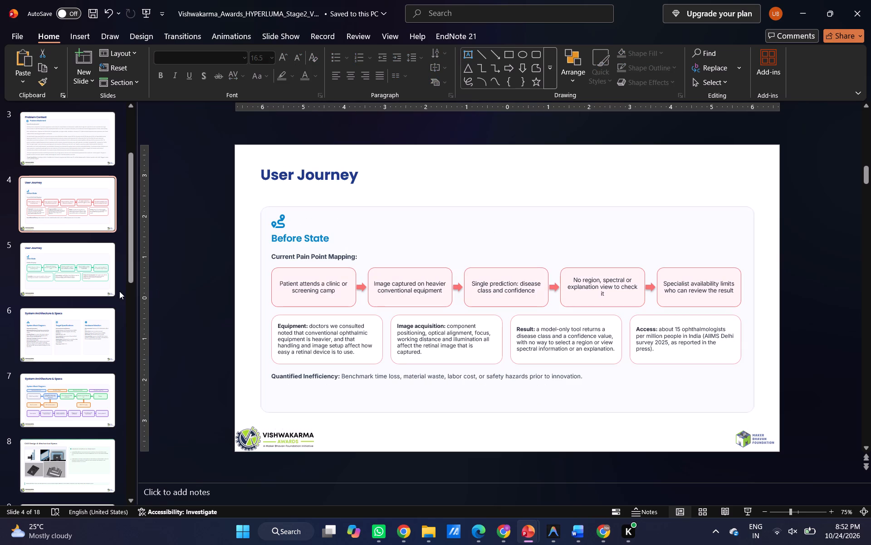
{"action": "left_click", "coordinate": [95, 285]}
{"action": "left_click", "coordinate": [86, 333]}
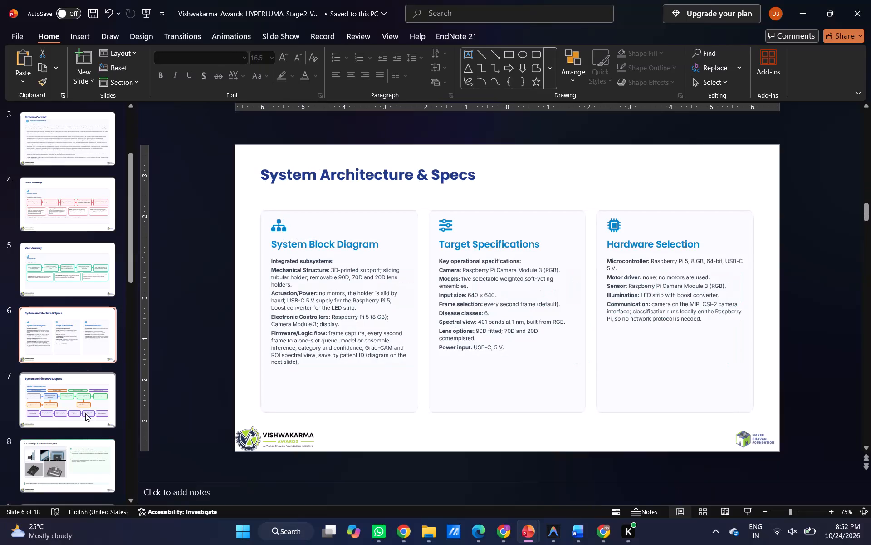
{"action": "left_click", "coordinate": [85, 413]}
{"action": "scroll", "coordinate": [85, 413], "scroll_direction": "down", "scroll_amount": 1}
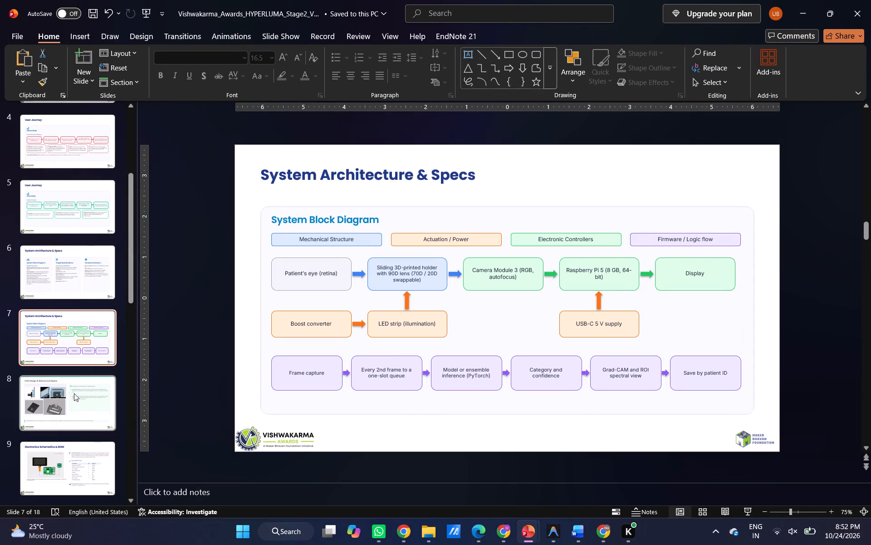
{"action": "left_click", "coordinate": [74, 393]}
{"action": "left_click", "coordinate": [569, 315]}
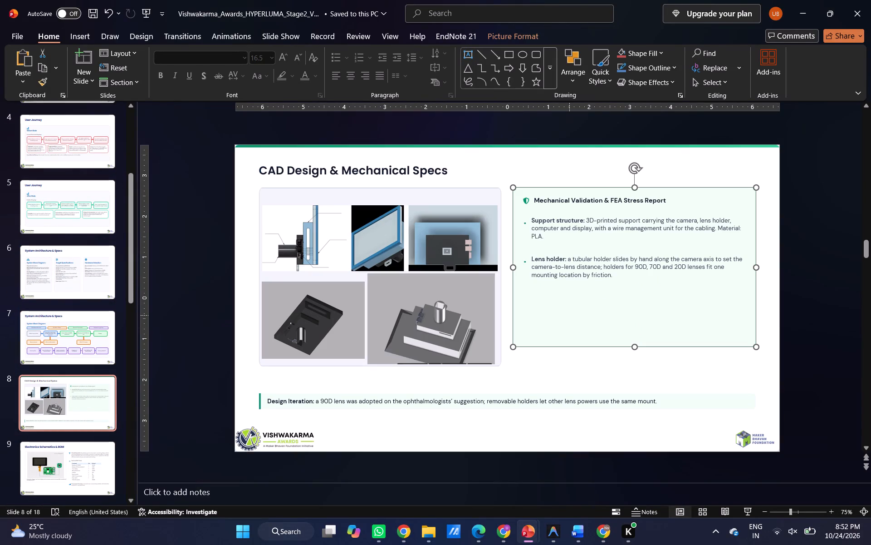
{"action": "key", "text": "Print"}
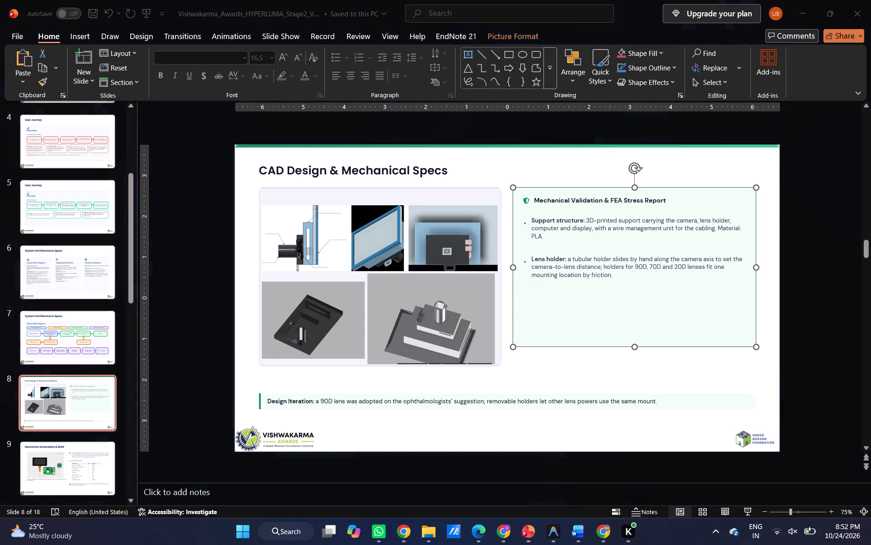
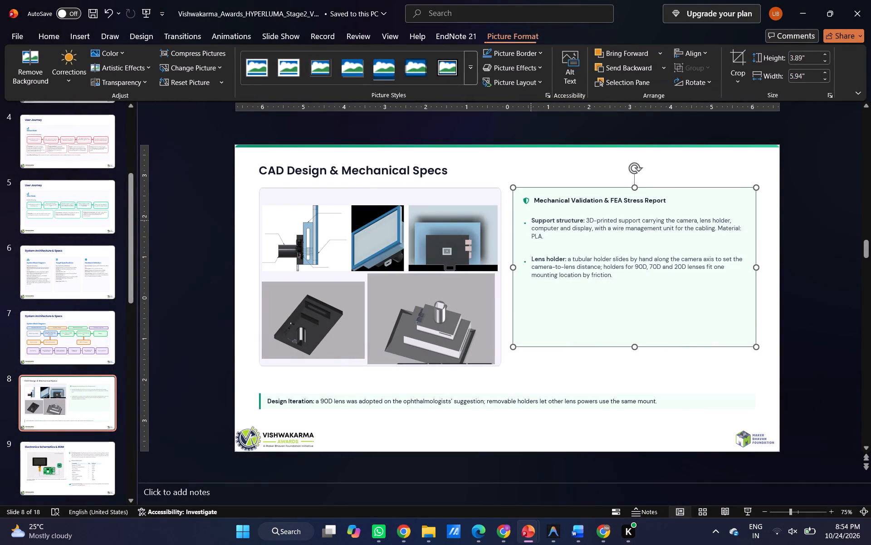
{"action": "left_click", "coordinate": [675, 418]}
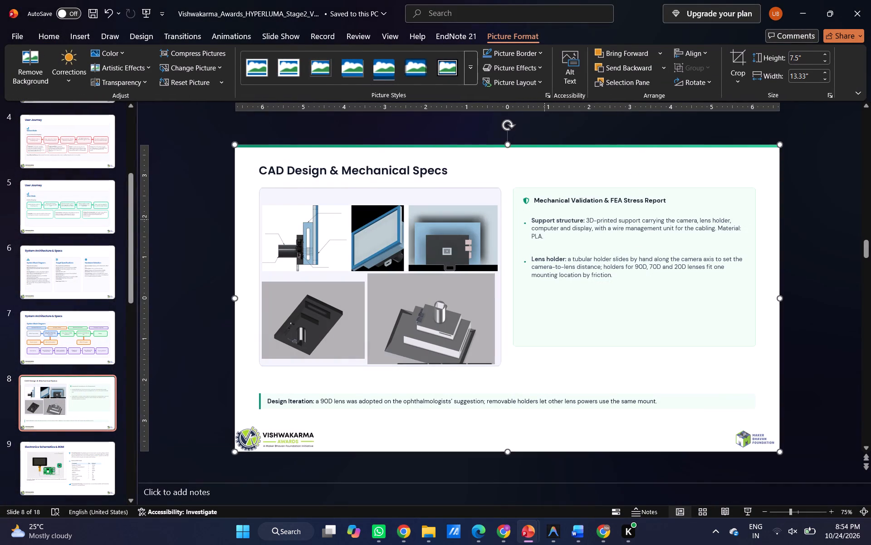
{"action": "left_click", "coordinate": [544, 219]}
{"action": "left_click", "coordinate": [547, 290]}
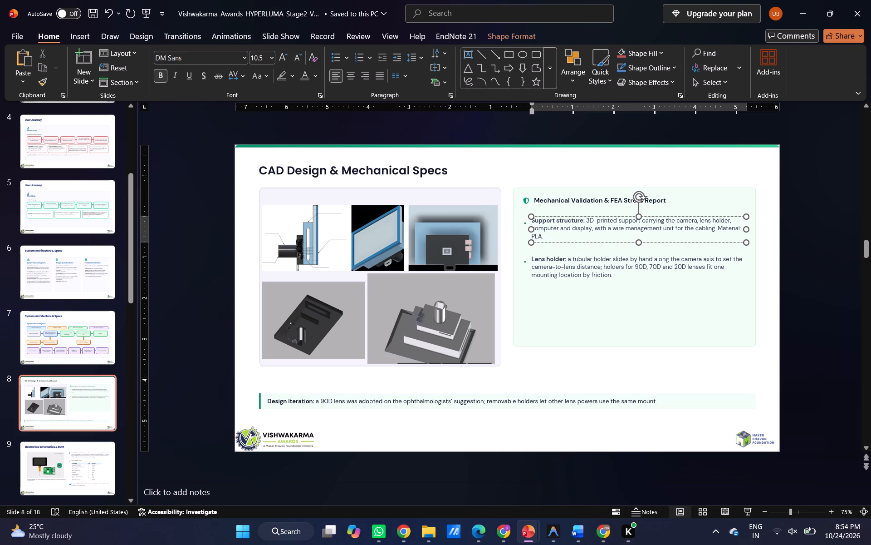
{"action": "key", "text": "ctrl+v"}
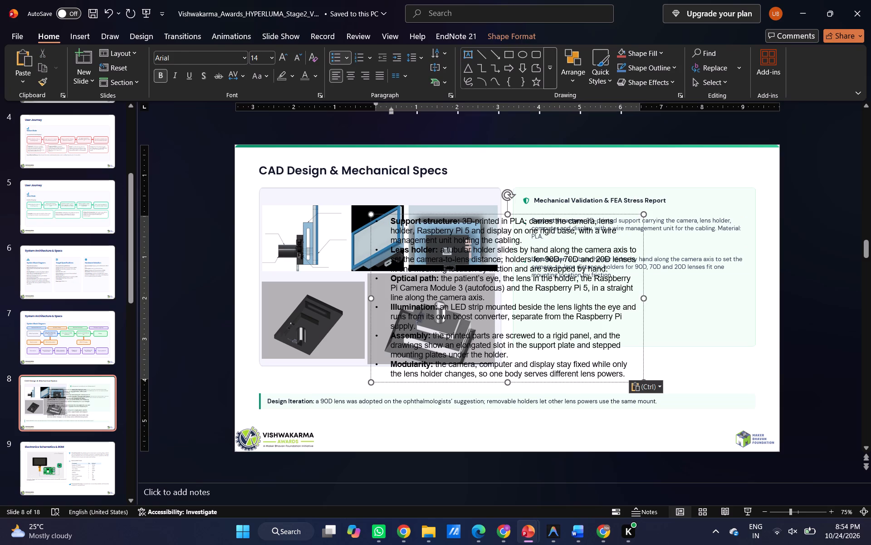
Cut the original Lens holder and Support structure text boxes from the Mechanical Validation & FEA Stress Report card.
{"action": "left_click", "coordinate": [679, 260]}
{"action": "right_click", "coordinate": [679, 260]}
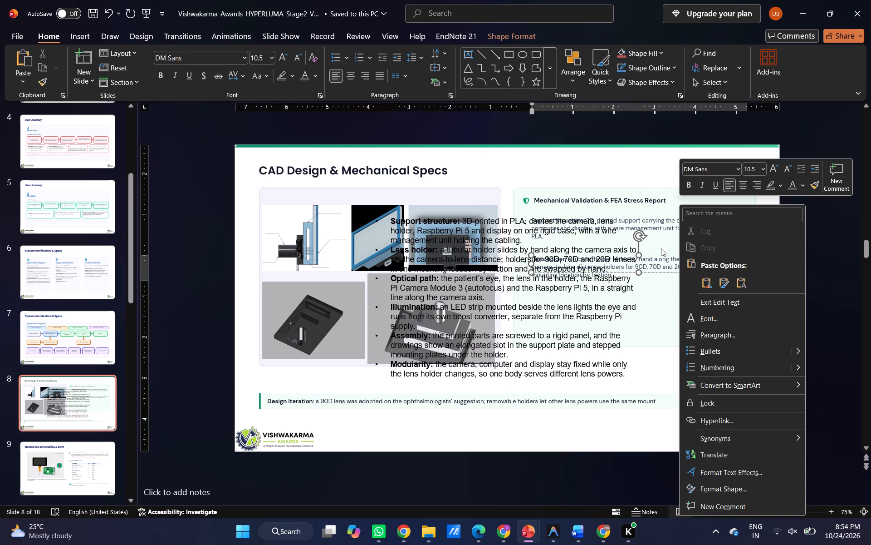
{"action": "left_click", "coordinate": [657, 258]}
{"action": "right_click", "coordinate": [657, 256]}
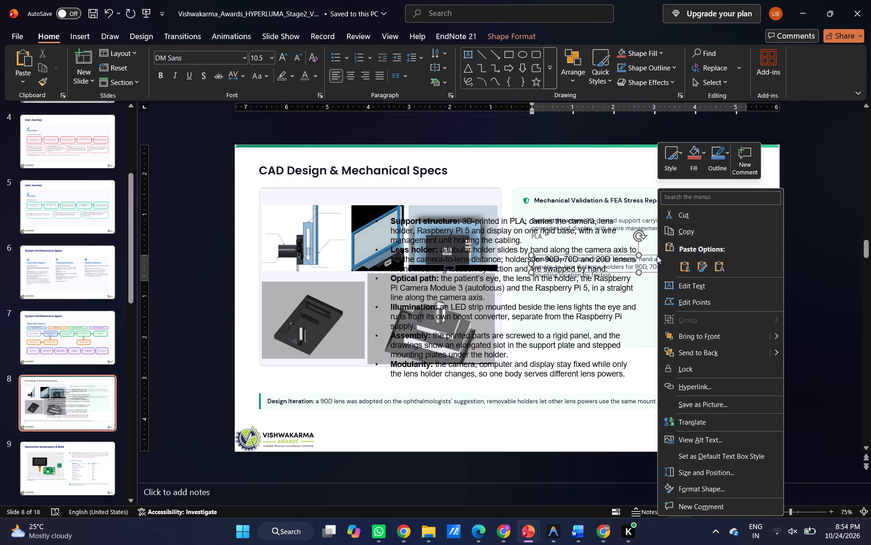
{"action": "left_click", "coordinate": [685, 218]}
{"action": "left_click", "coordinate": [678, 218]}
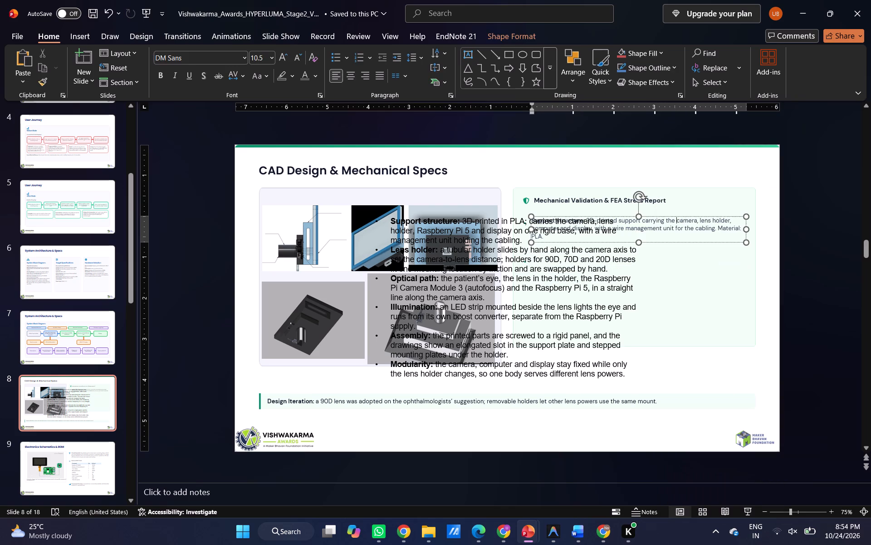
{"action": "right_click", "coordinate": [676, 217]}
{"action": "left_click", "coordinate": [698, 217]}
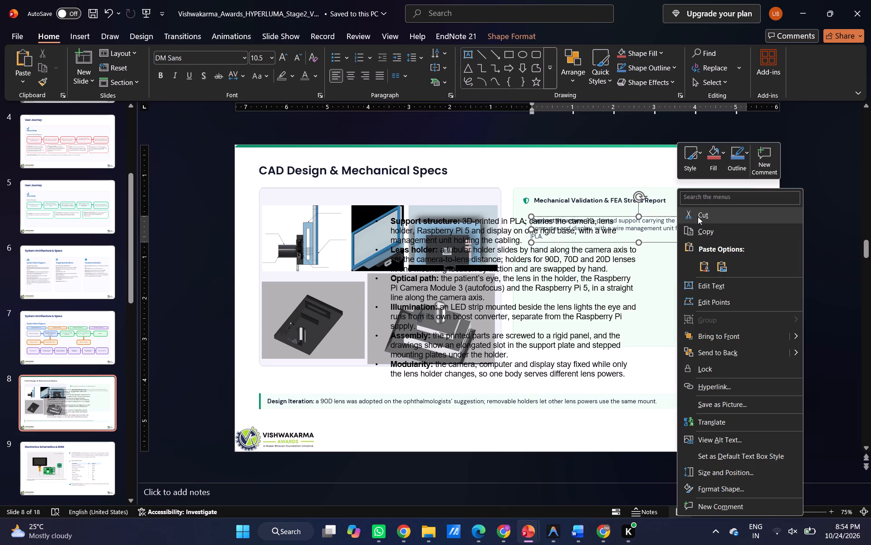
Resize the pasted bullet text box from its upper-left corner so it is narrower and taller.
{"action": "left_click_drag", "start_coordinate": [547, 286], "coordinate": [677, 245]}
{"action": "left_click", "coordinate": [677, 245]}
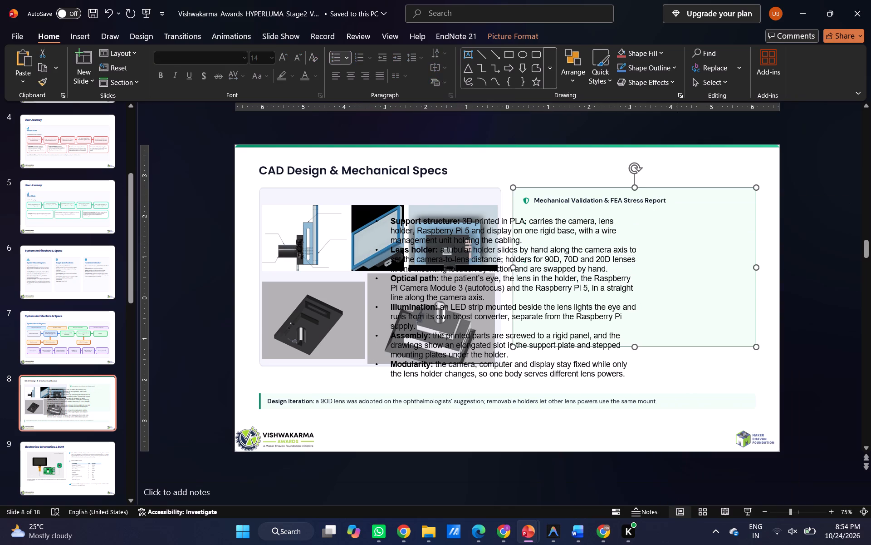
{"action": "left_click", "coordinate": [563, 282]}
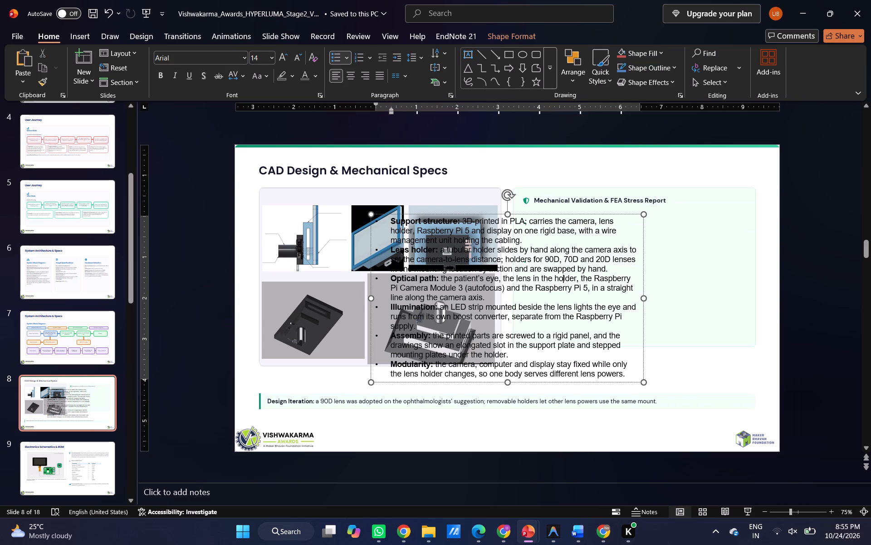
{"action": "left_click_drag", "start_coordinate": [370, 214], "coordinate": [406, 208]}
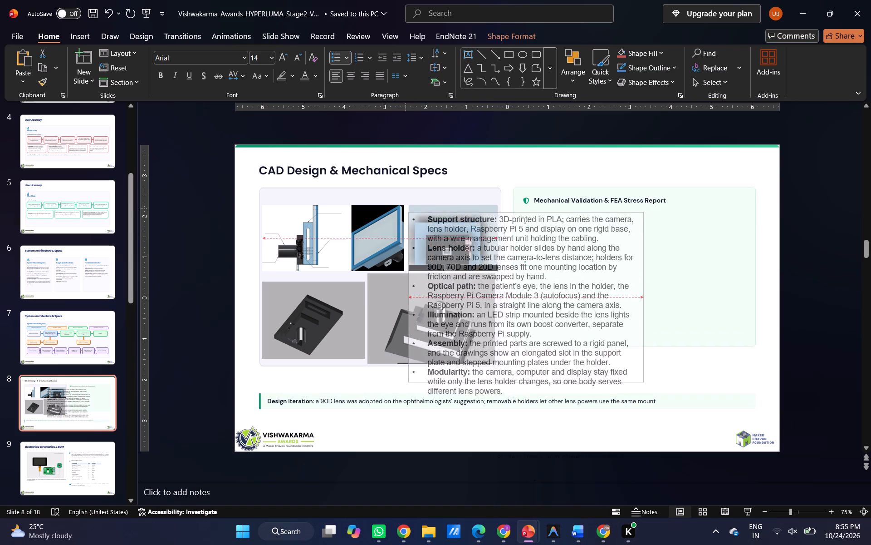
{"action": "left_click_drag", "start_coordinate": [406, 208], "coordinate": [405, 189]}
{"action": "left_click", "coordinate": [596, 262]}
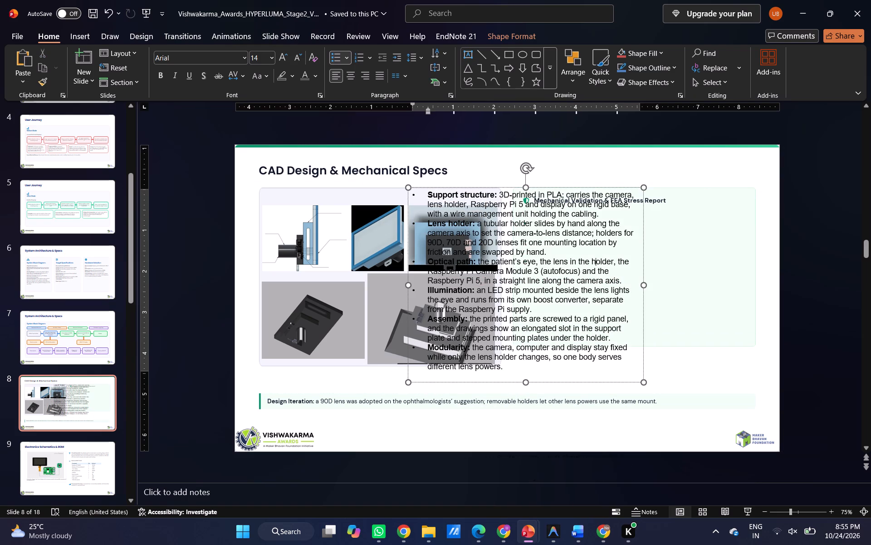
Enlarge the green card background by extending its bottom edge downward and its top edge upward.
{"action": "left_click", "coordinate": [698, 250]}
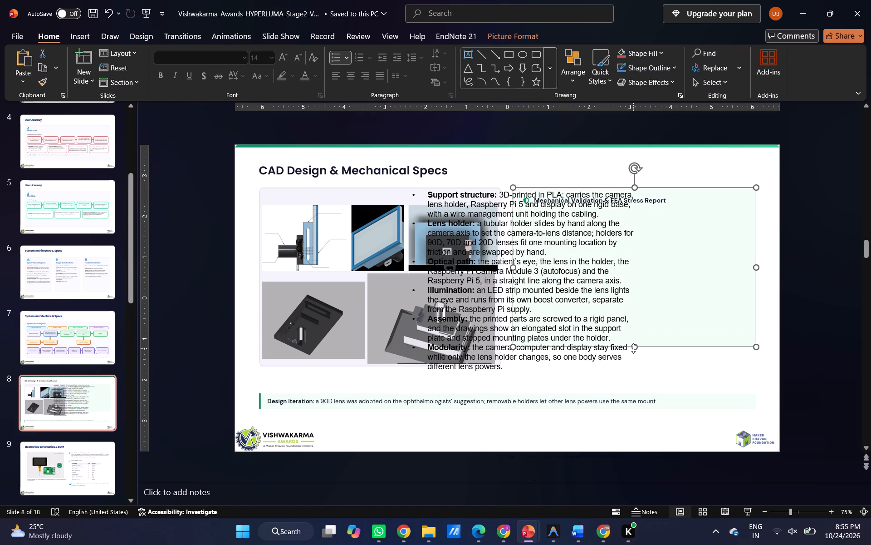
{"action": "left_click_drag", "start_coordinate": [633, 348], "coordinate": [633, 382]}
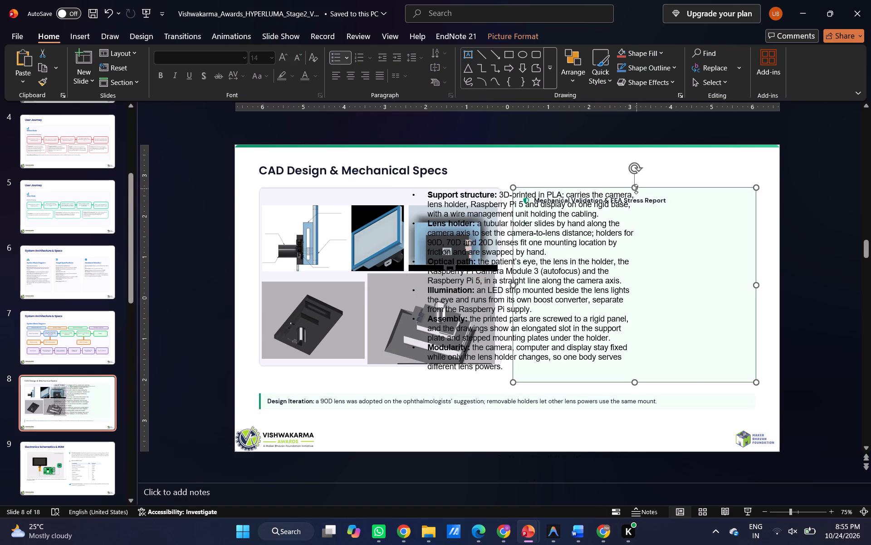
{"action": "left_click_drag", "start_coordinate": [636, 189], "coordinate": [631, 172]}
Move the pasted bullet text box off the CAD images and over the green card.
{"action": "left_click_drag", "start_coordinate": [553, 262], "coordinate": [621, 289]}
{"action": "left_click", "coordinate": [621, 289]}
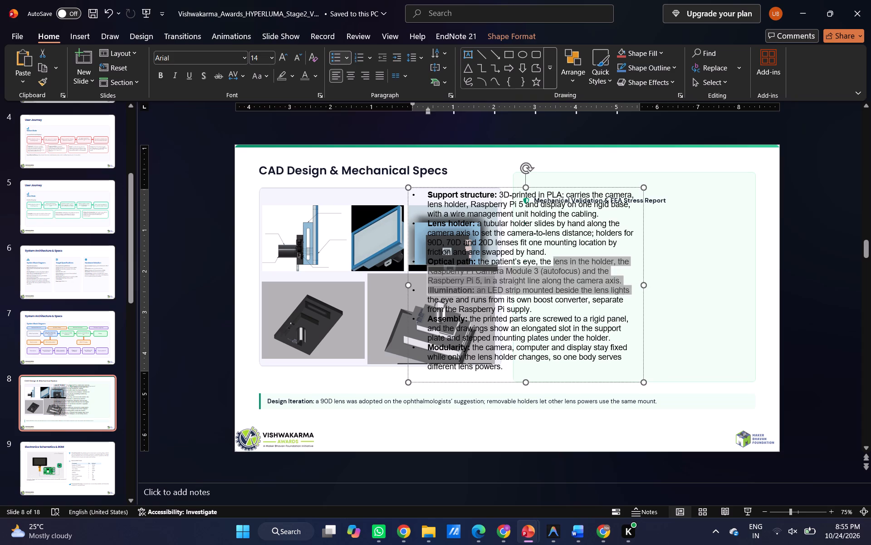
{"action": "left_click_drag", "start_coordinate": [568, 378], "coordinate": [650, 424]}
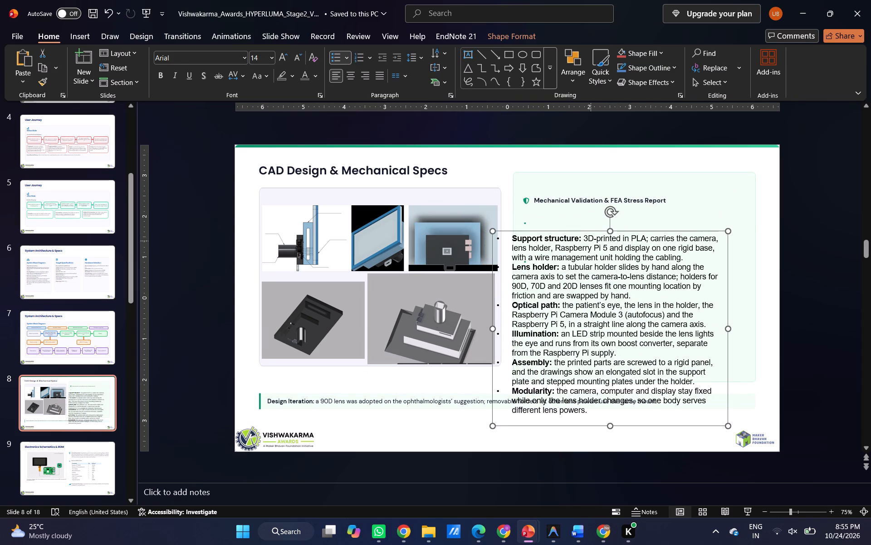
Move the shield icon and the Mechanical Validation & FEA Stress Report heading up to the top of the enlarged card.
{"action": "left_click", "coordinate": [572, 203]}
{"action": "left_click_drag", "start_coordinate": [525, 200], "coordinate": [523, 180]}
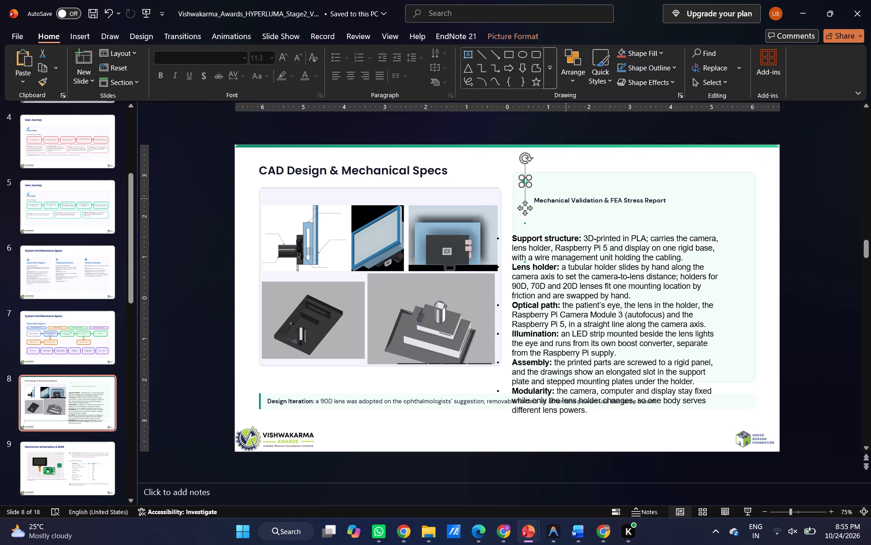
{"action": "left_click", "coordinate": [566, 198]}
{"action": "left_click_drag", "start_coordinate": [571, 197], "coordinate": [564, 176]}
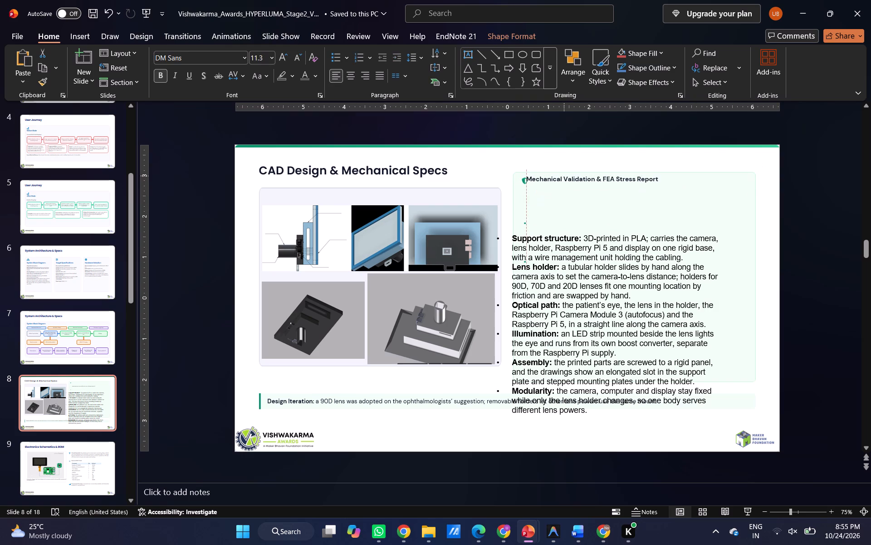
{"action": "left_click_drag", "start_coordinate": [564, 176], "coordinate": [570, 177]}
Position the bullet text box inside the green card, directly below the Mechanical Validation & FEA Stress Report heading.
{"action": "left_click", "coordinate": [574, 298]}
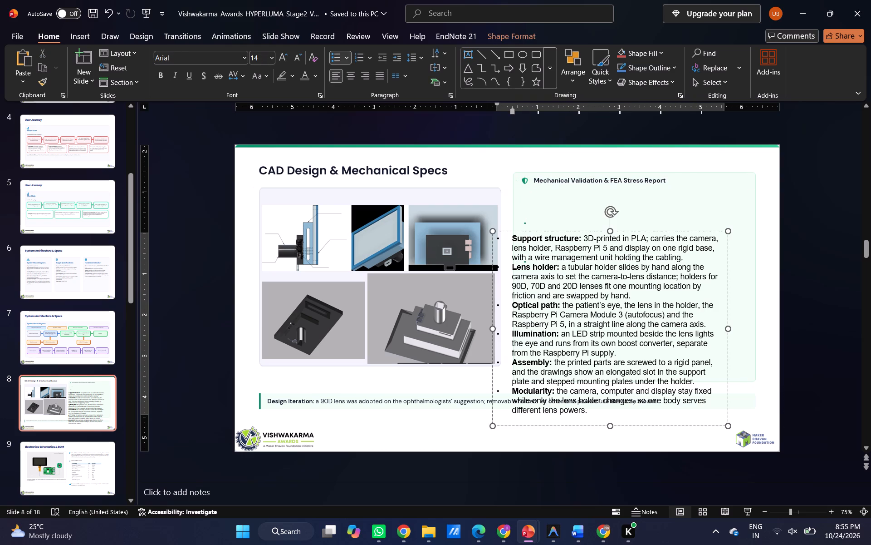
{"action": "left_click_drag", "start_coordinate": [566, 230], "coordinate": [584, 210]}
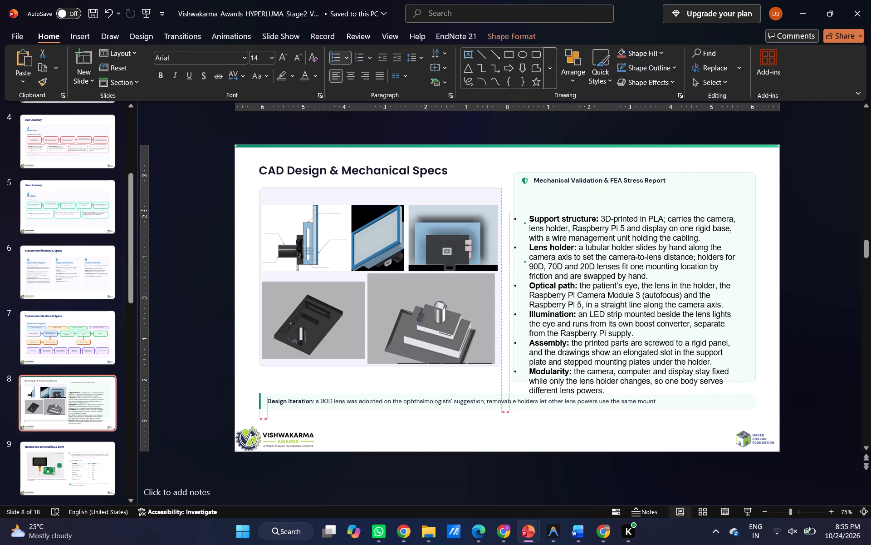
{"action": "left_click_drag", "start_coordinate": [584, 210], "coordinate": [590, 195]}
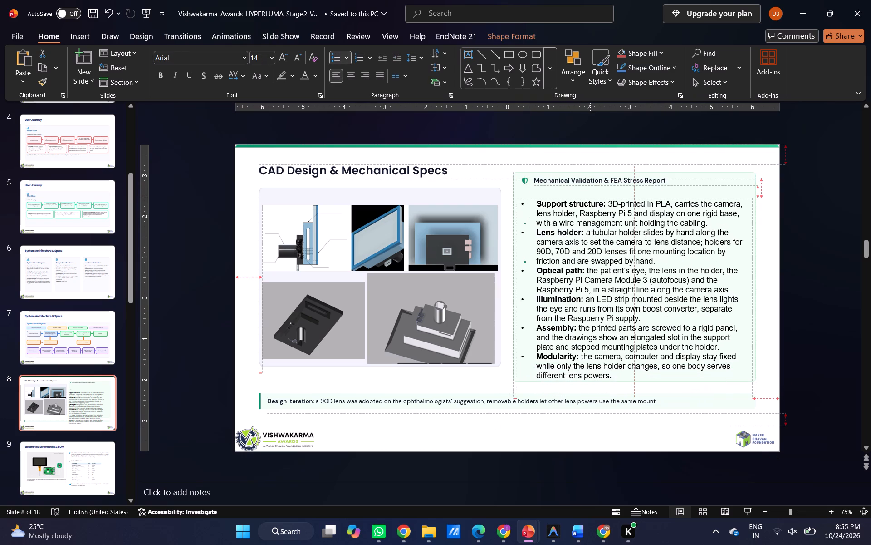
{"action": "left_click_drag", "start_coordinate": [590, 195], "coordinate": [587, 191]}
{"action": "left_click", "coordinate": [587, 191]}
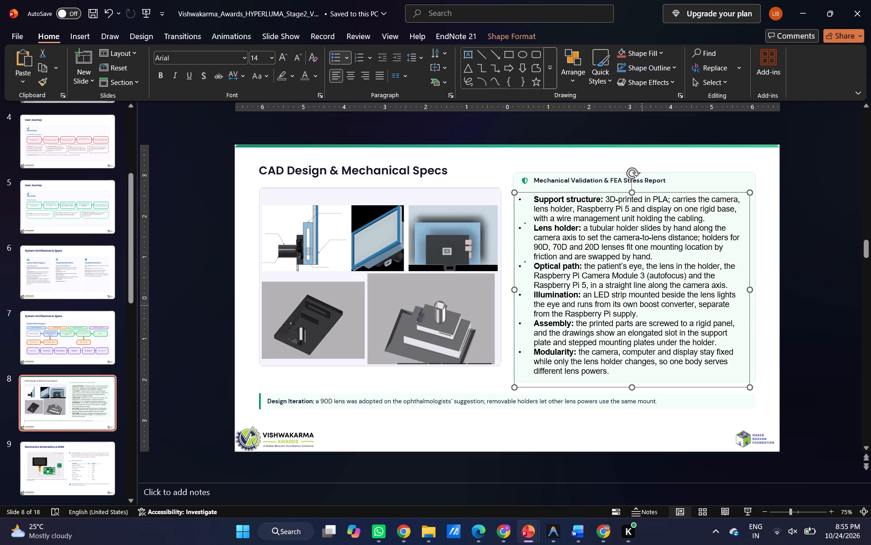
Set the line spacing of all six bullets, from Support structure through Modularity, to 1.5.
{"action": "left_click", "coordinate": [613, 309]}
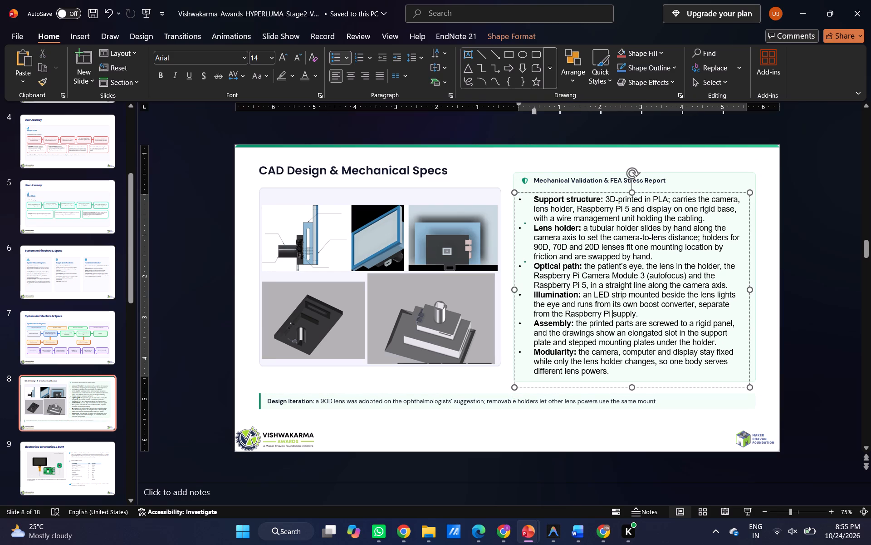
{"action": "left_click_drag", "start_coordinate": [534, 198], "coordinate": [634, 364]}
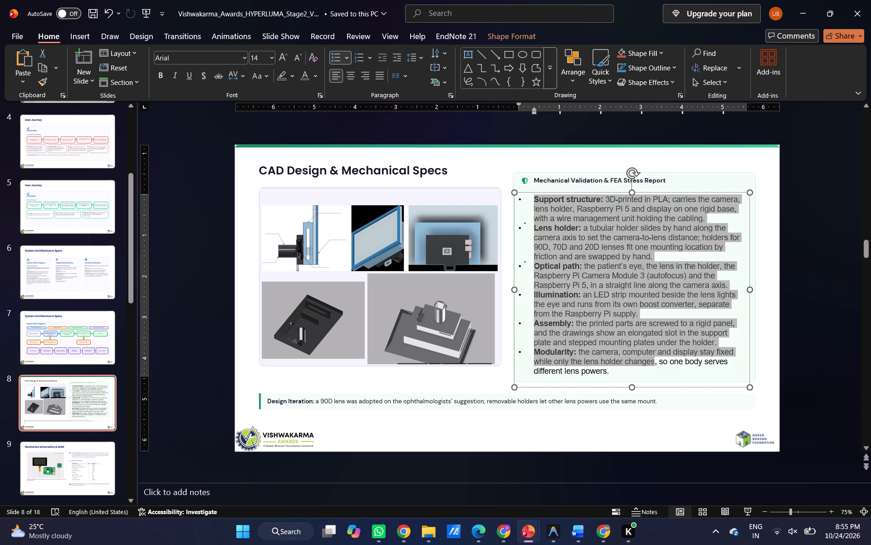
{"action": "left_click_drag", "start_coordinate": [634, 364], "coordinate": [630, 375]}
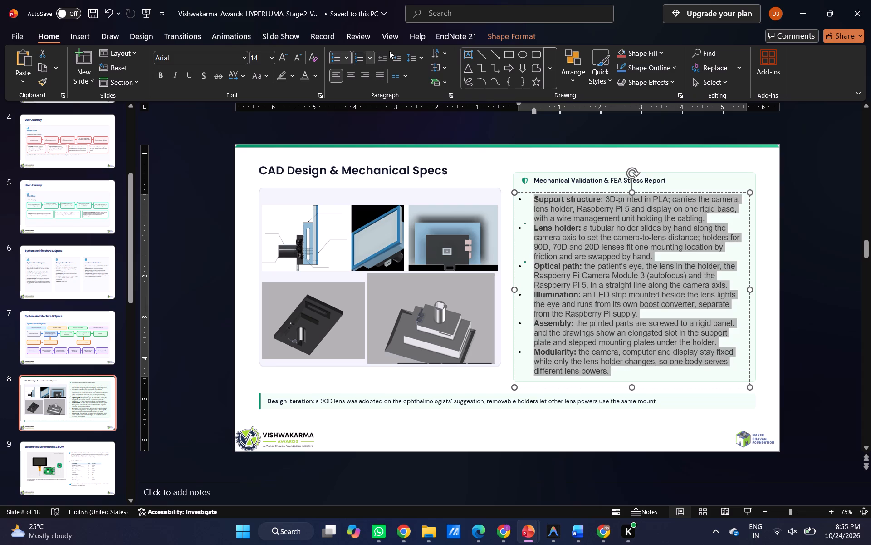
{"action": "left_click", "coordinate": [411, 58]}
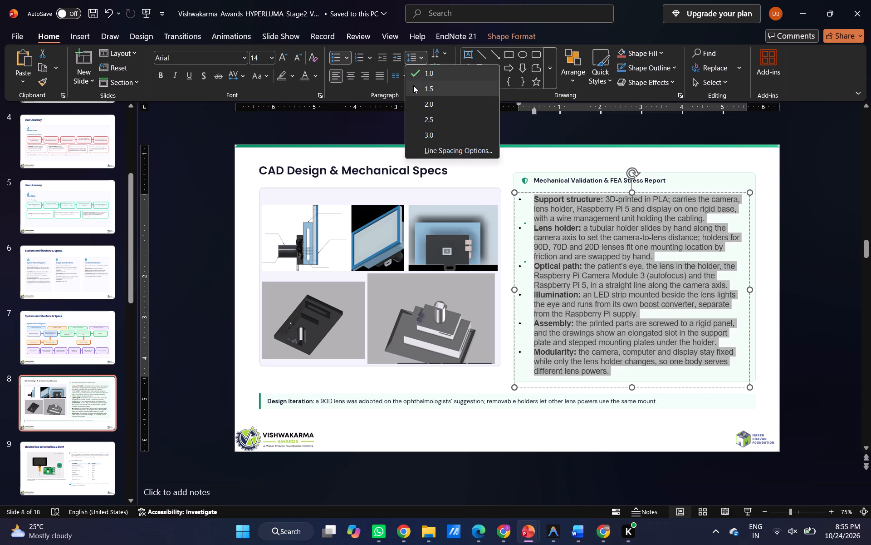
{"action": "left_click", "coordinate": [413, 85]}
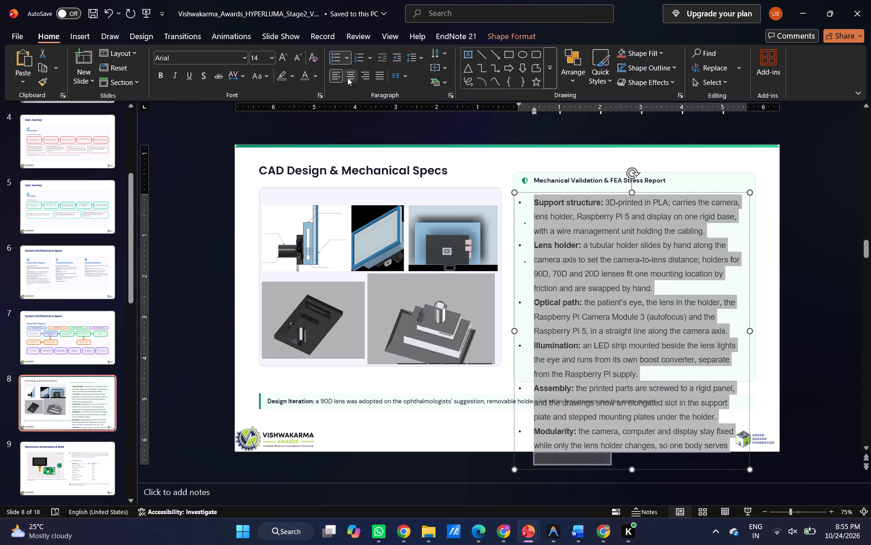
Set the font size of all six bullets in the card to 10.5.
{"action": "left_click", "coordinate": [274, 56]}
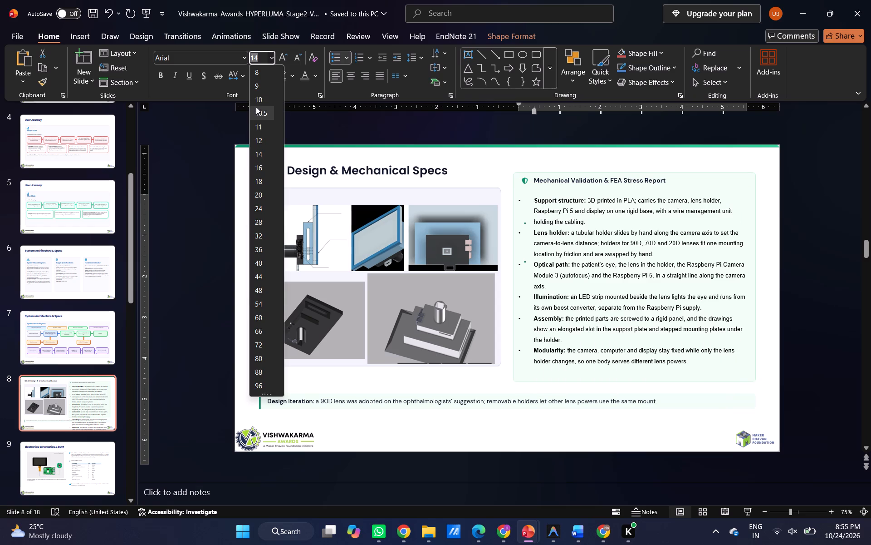
{"action": "left_click", "coordinate": [256, 99]}
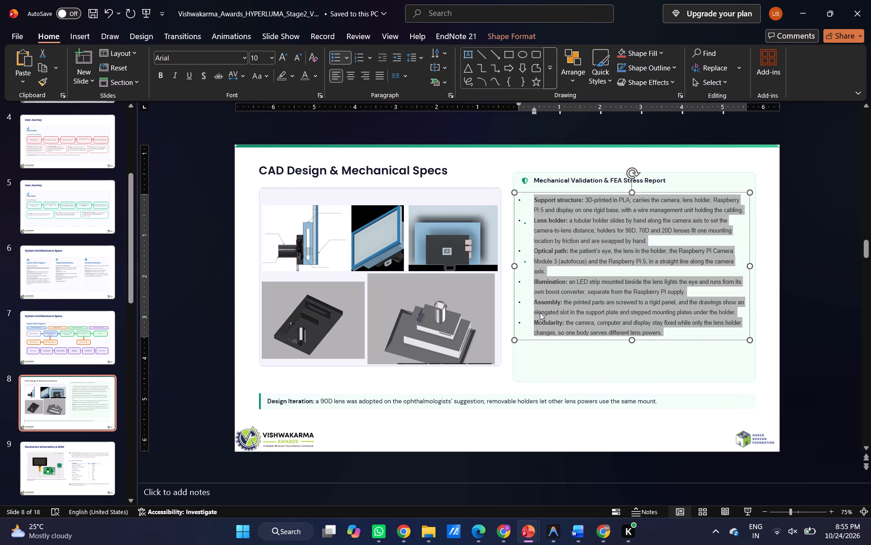
{"action": "left_click", "coordinate": [274, 59]}
{"action": "left_click", "coordinate": [266, 115]}
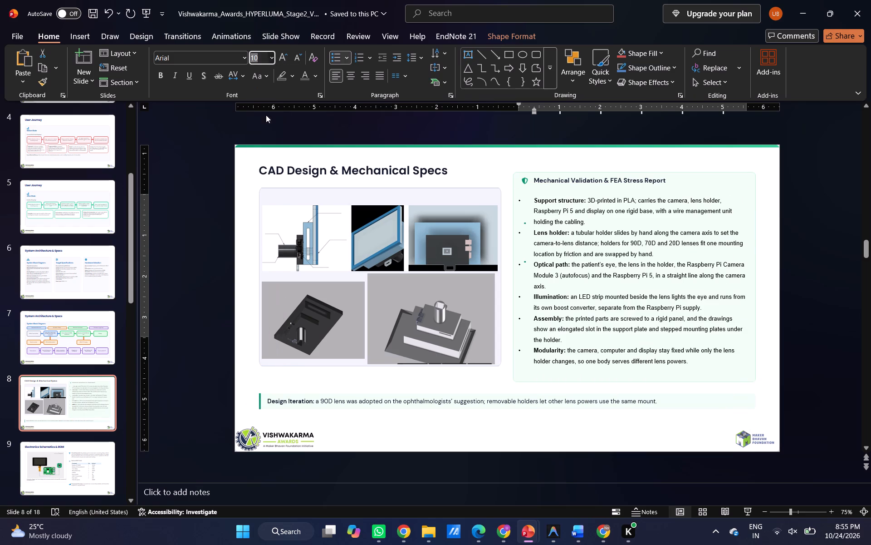
Remove the words "the drawings show" from the Assembly bullet so it reads "and an elongated slot".
{"action": "left_click", "coordinate": [531, 283]}
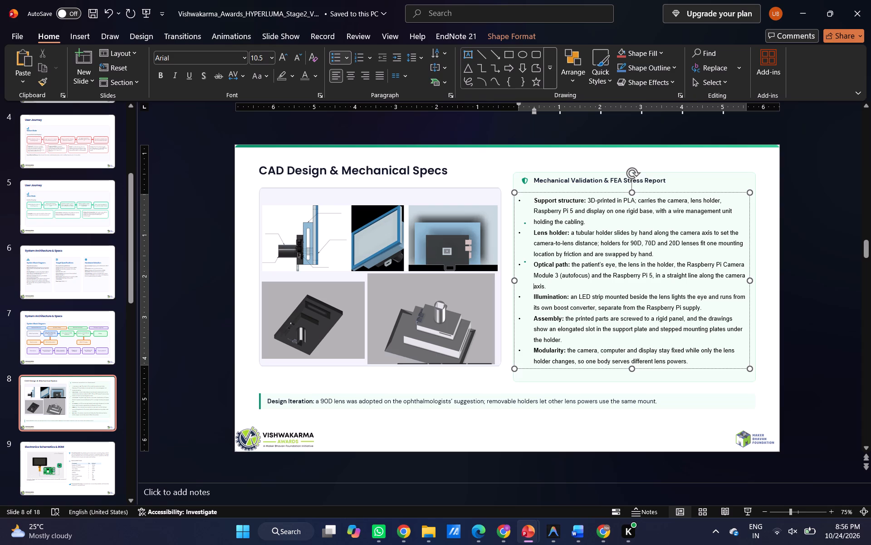
{"action": "left_click_drag", "start_coordinate": [700, 317], "coordinate": [739, 318]}
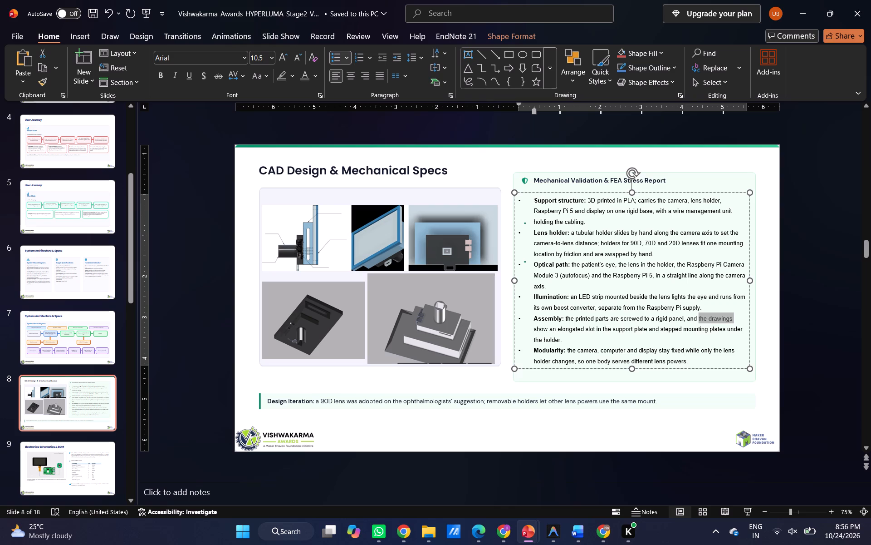
{"action": "left_click_drag", "start_coordinate": [739, 318], "coordinate": [548, 331]}
{"action": "key", "text": "BackSpace"}
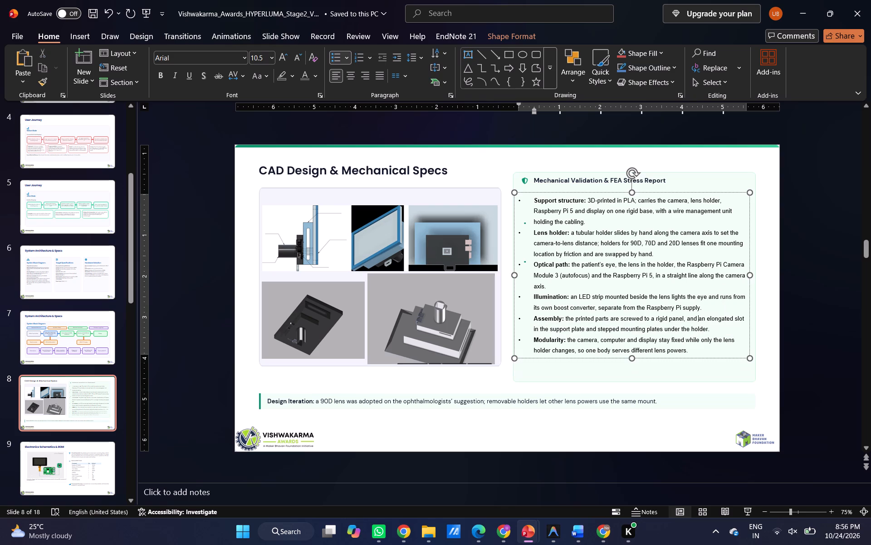
{"action": "key", "text": "Right"}
{"action": "left_click_drag", "start_coordinate": [631, 357], "coordinate": [631, 378]}
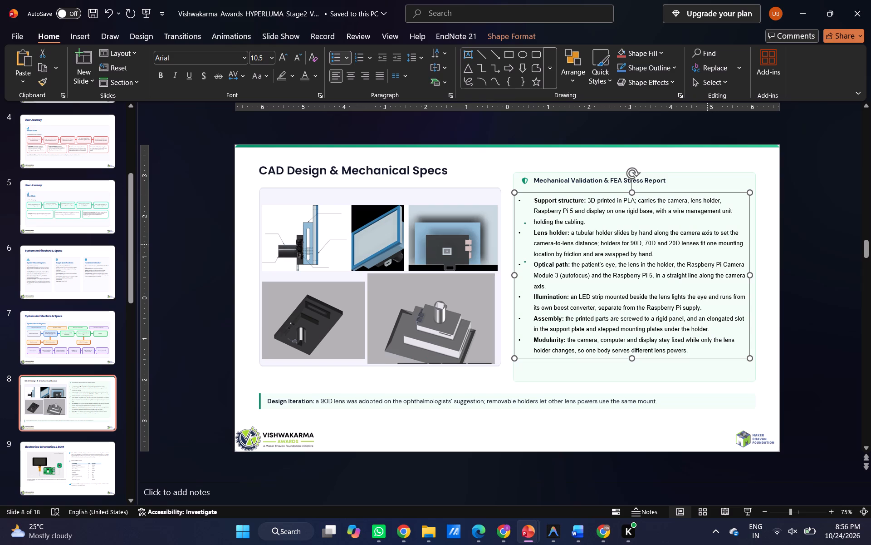
Delete "one mounting location by friction and are swapped by hand" from the Lens holder bullet and end it with a period.
{"action": "left_click_drag", "start_coordinate": [707, 245], "coordinate": [740, 258]}
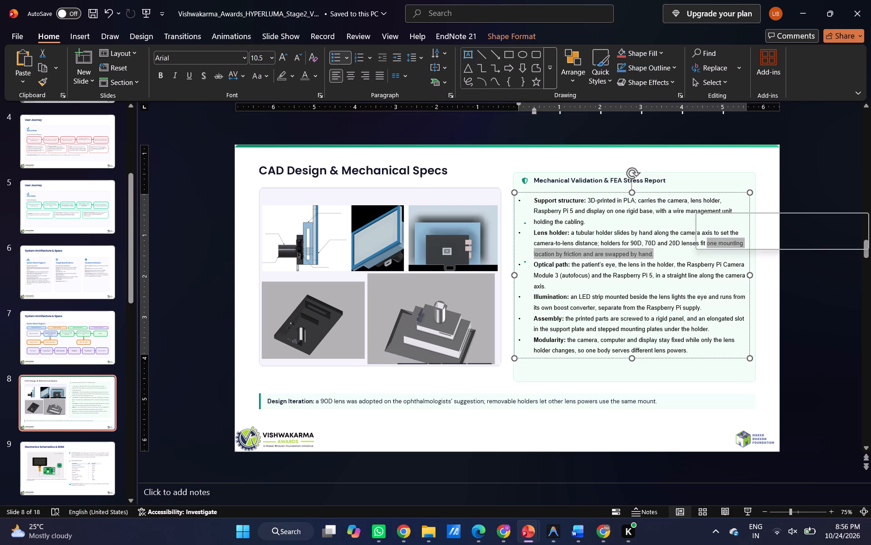
{"action": "key", "text": "BackSpace"}
{"action": "key", "text": "period"}
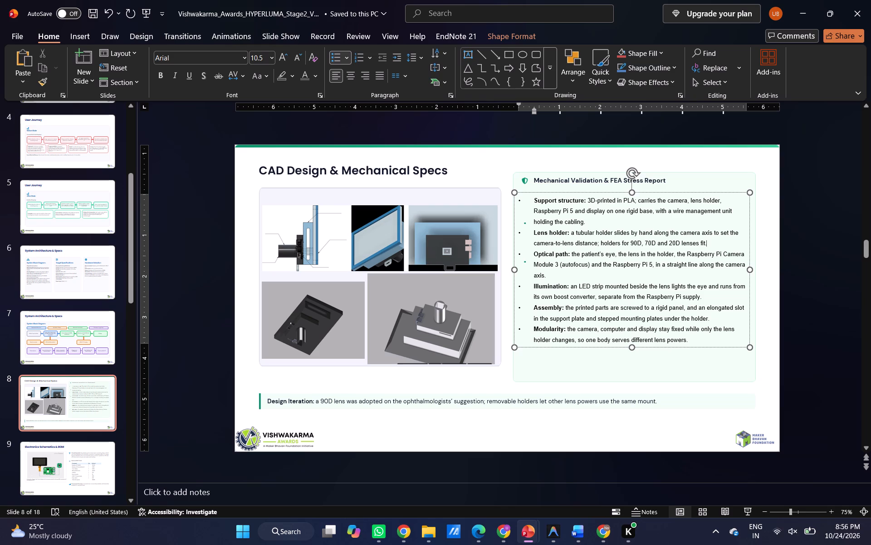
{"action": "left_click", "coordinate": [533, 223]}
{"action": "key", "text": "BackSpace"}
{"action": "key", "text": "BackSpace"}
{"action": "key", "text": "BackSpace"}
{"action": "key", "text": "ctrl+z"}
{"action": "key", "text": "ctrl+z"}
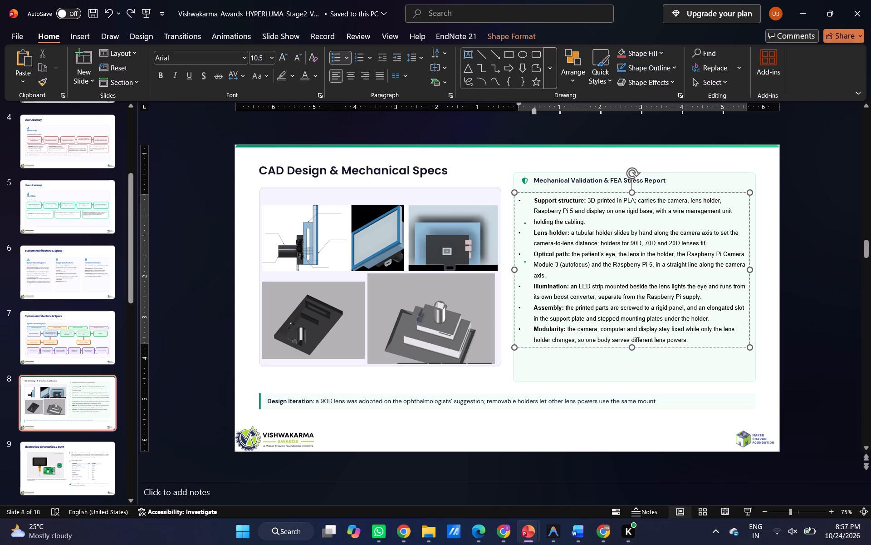
Remove the word "fit" from the end of the Lens holder bullet and finish the line with a period.
{"action": "left_click_drag", "start_coordinate": [713, 241], "coordinate": [705, 242]}
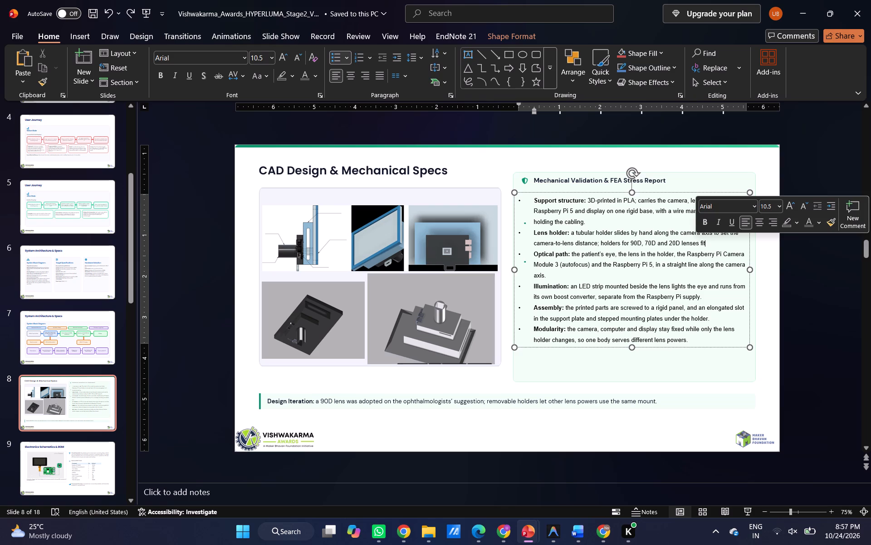
{"action": "type", "text": "\\\\\\"}
{"action": "key", "text": "BackSpace"}
{"action": "key", "text": "BackSpace"}
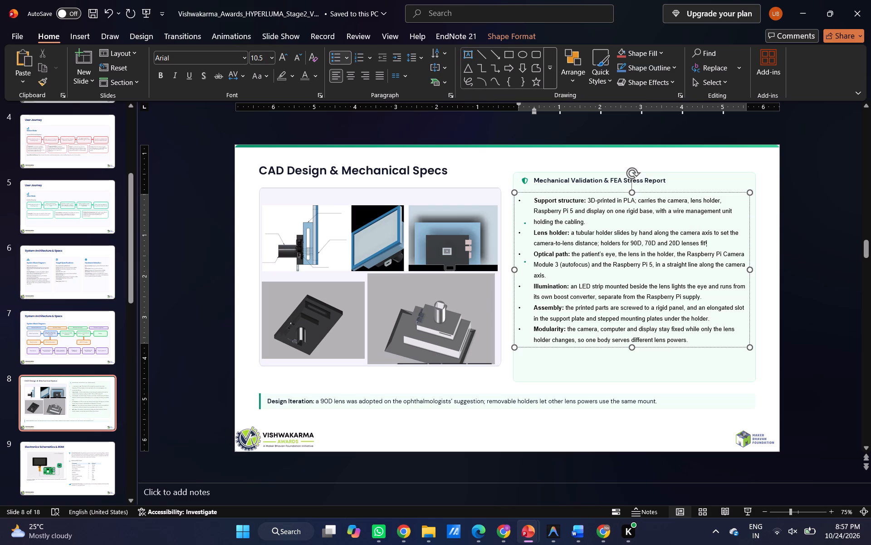
{"action": "key", "text": "BackSpace"}
{"action": "key", "text": "BackSpace"}
{"action": "key", "text": "BackSpace"}
{"action": "key", "text": "BackSpace"}
{"action": "key", "text": "period"}
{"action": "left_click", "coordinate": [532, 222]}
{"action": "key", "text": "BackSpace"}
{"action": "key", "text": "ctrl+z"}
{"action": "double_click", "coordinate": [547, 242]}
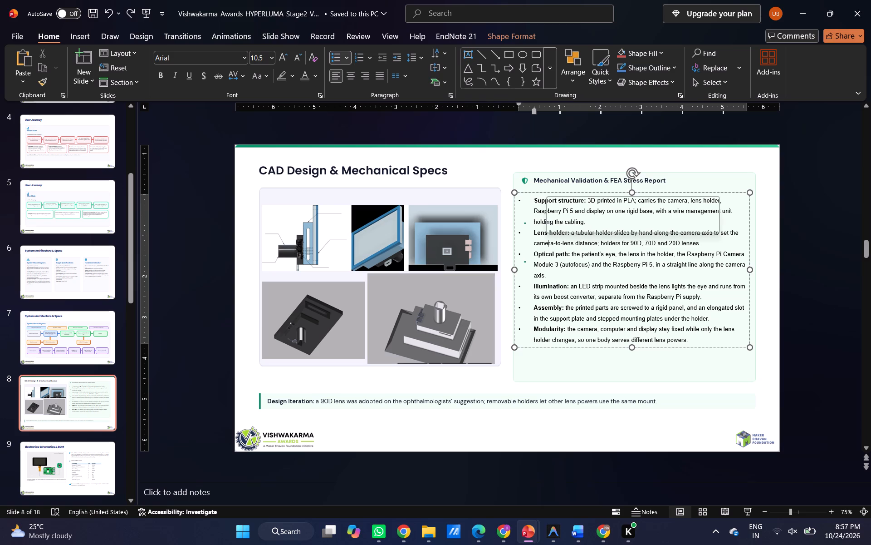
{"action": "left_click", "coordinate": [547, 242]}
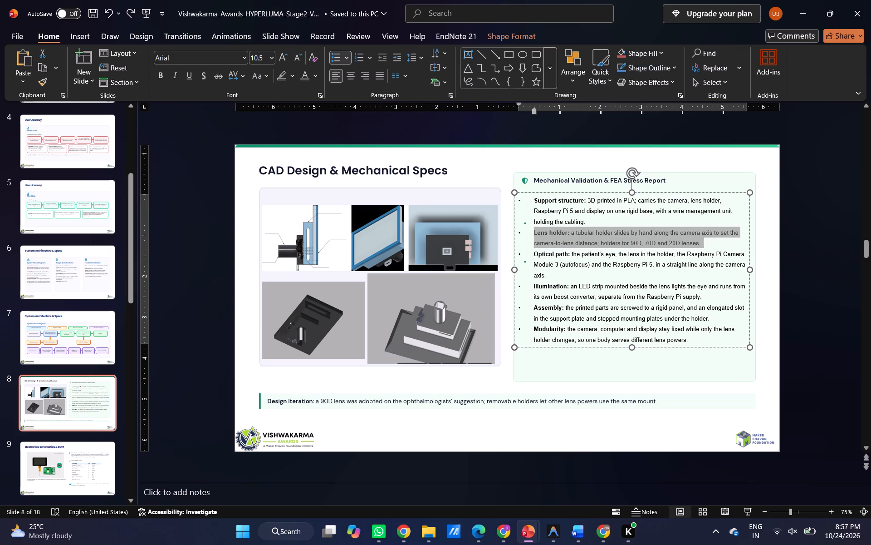
Delete the lower stray mark on the green card, moving the bullet text box aside to reach it.
{"action": "left_click_drag", "start_coordinate": [595, 347], "coordinate": [598, 360]}
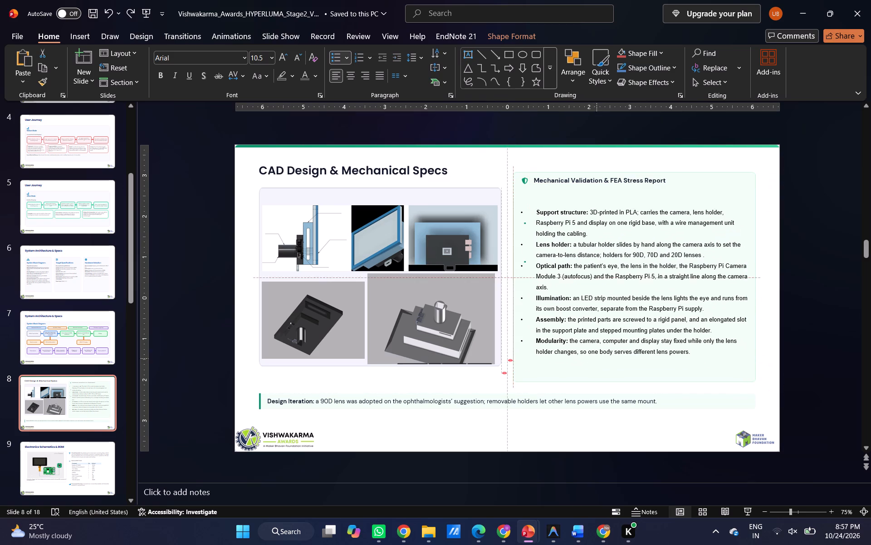
{"action": "left_click_drag", "start_coordinate": [598, 360], "coordinate": [634, 390]}
{"action": "left_click", "coordinate": [529, 231]}
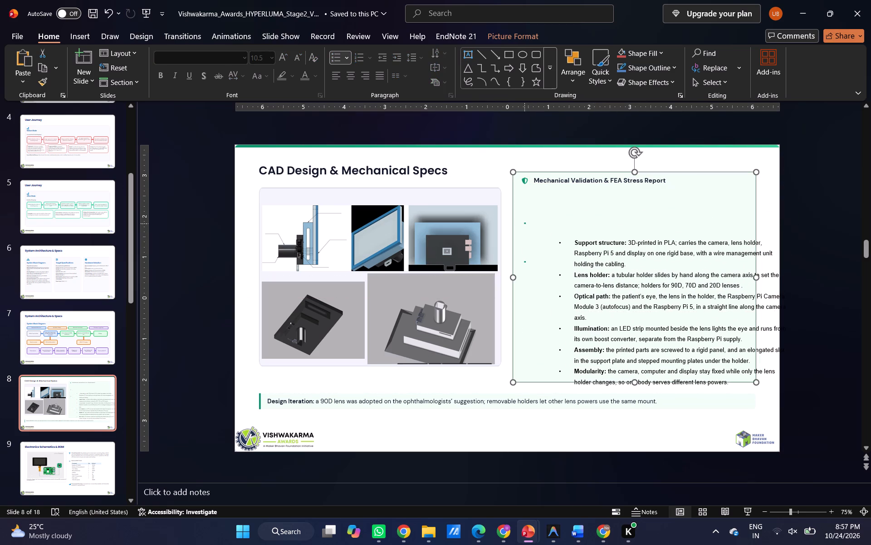
{"action": "left_click", "coordinate": [524, 223]}
{"action": "key", "text": "backslash"}
{"action": "key", "text": "BackSpace"}
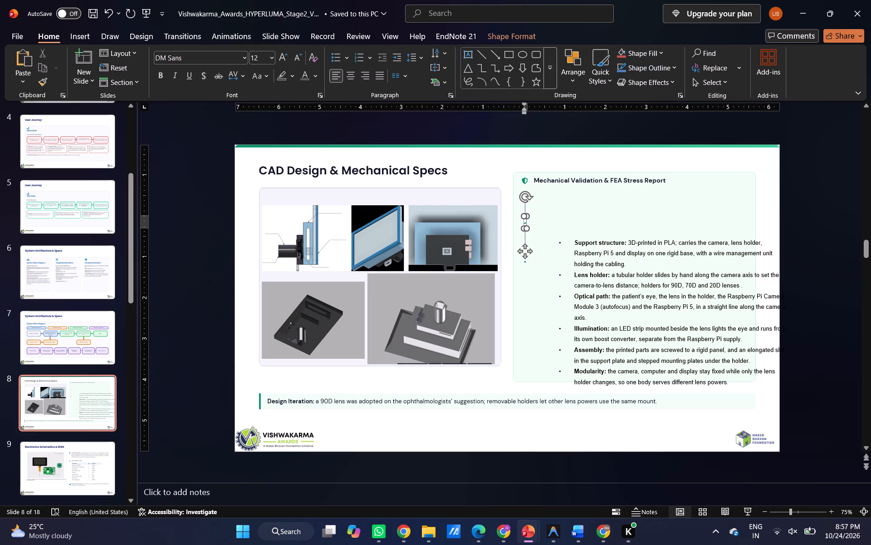
{"action": "left_click", "coordinate": [510, 359]}
{"action": "left_click", "coordinate": [524, 262]}
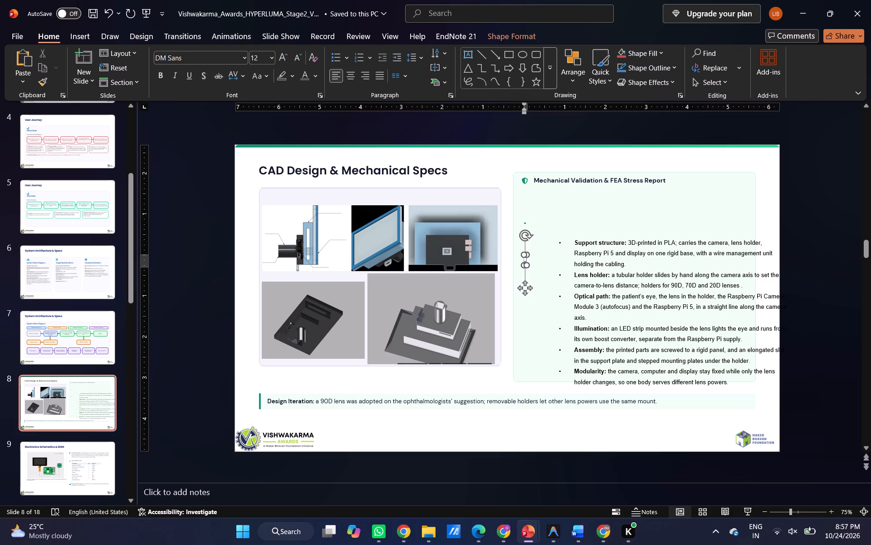
{"action": "key", "text": "backslash"}
{"action": "key", "text": "BackSpace"}
{"action": "key", "text": "BackSpace"}
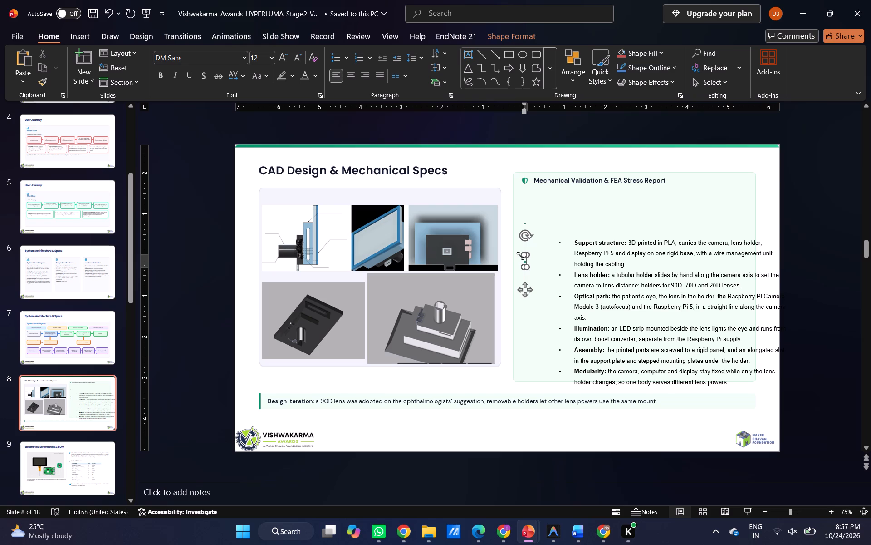
{"action": "left_click", "coordinate": [524, 261]}
{"action": "key", "text": "BackSpace"}
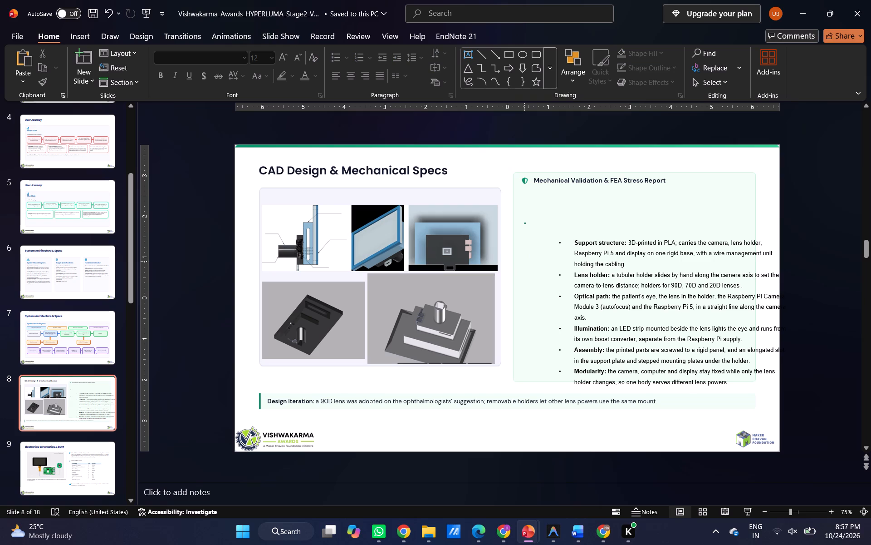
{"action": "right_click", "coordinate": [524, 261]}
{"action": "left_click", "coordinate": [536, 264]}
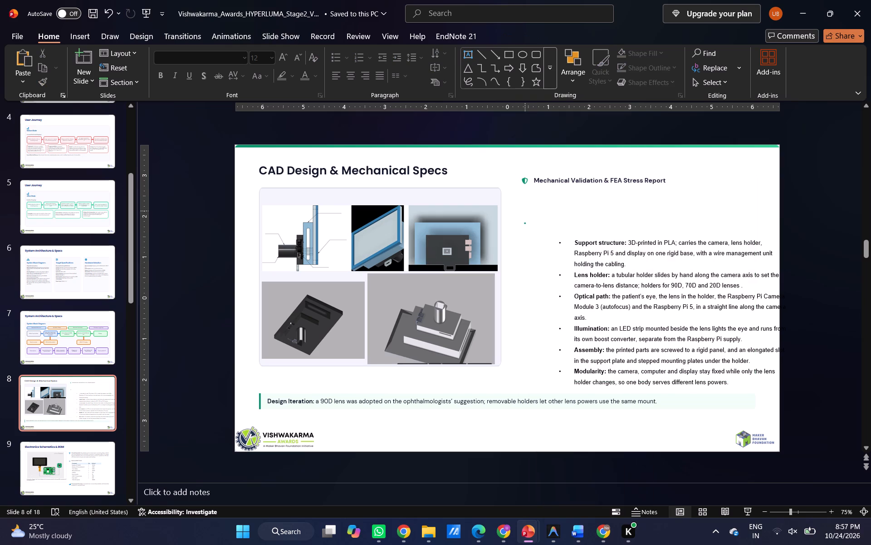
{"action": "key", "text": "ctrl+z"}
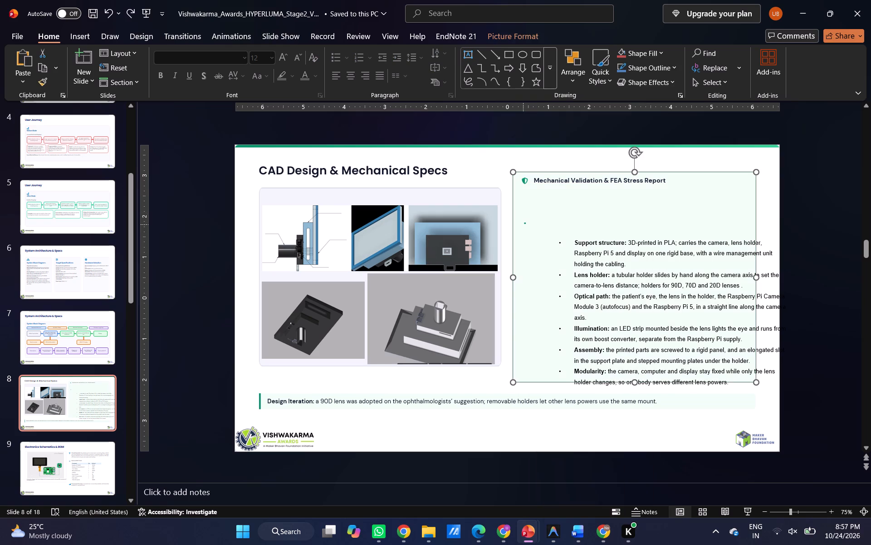
Delete the remaining stray mark on the green card.
{"action": "right_click", "coordinate": [526, 225]}
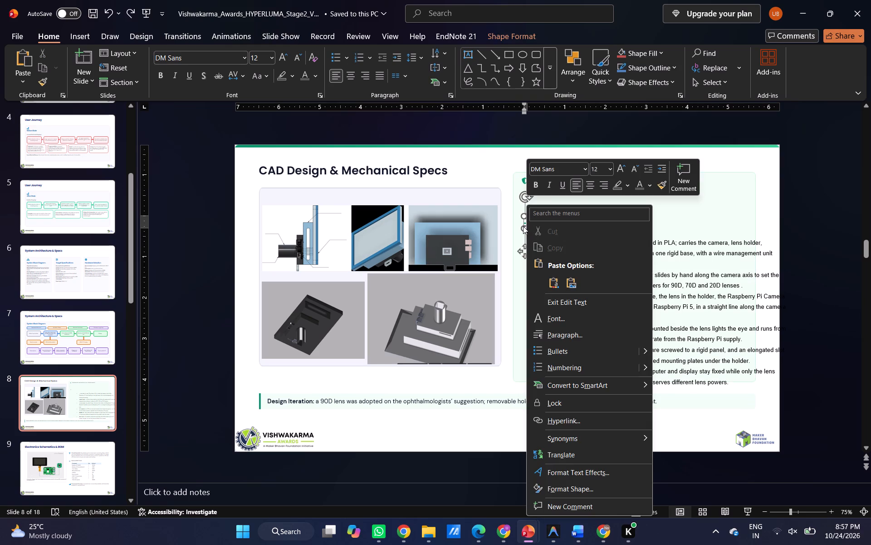
{"action": "right_click", "coordinate": [523, 226]}
{"action": "left_click", "coordinate": [534, 220]}
Move the bullet text box back inside the green card, below the Mechanical Validation & FEA Stress Report heading.
{"action": "left_click", "coordinate": [669, 307]}
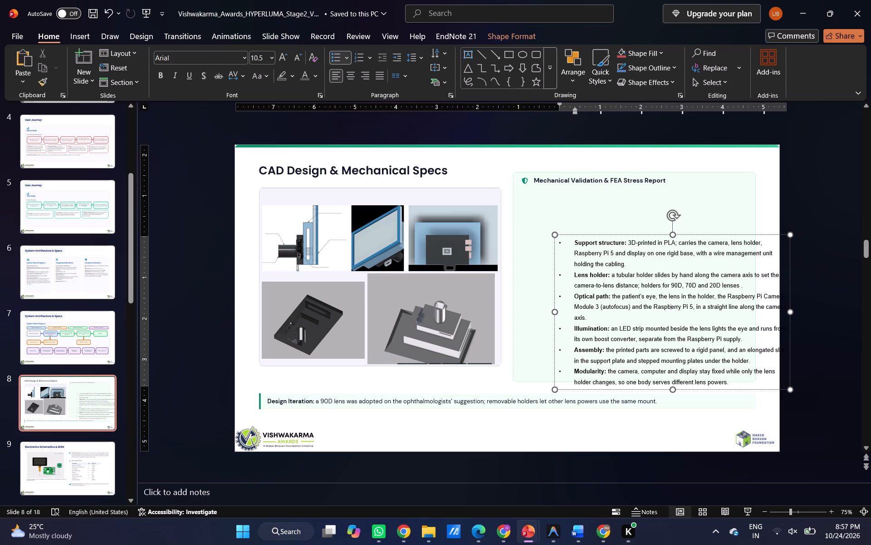
{"action": "left_click_drag", "start_coordinate": [598, 234], "coordinate": [564, 207]}
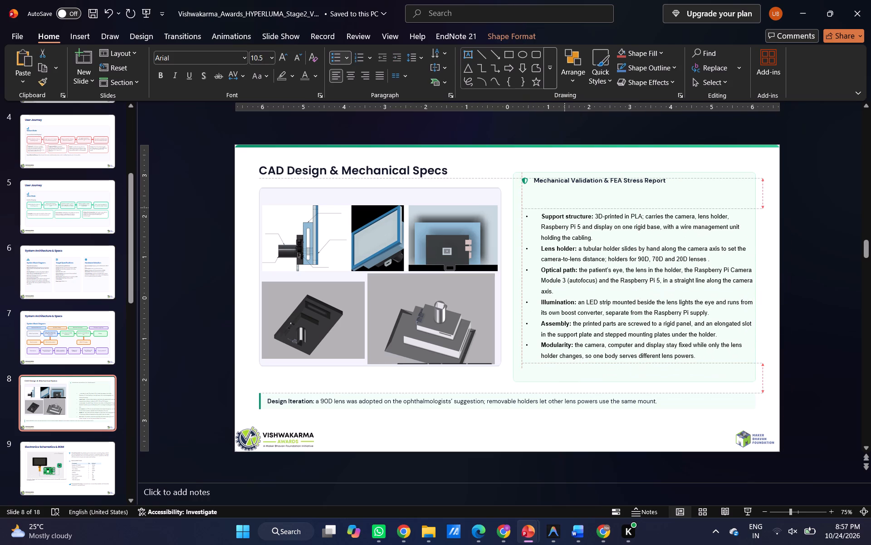
{"action": "left_click_drag", "start_coordinate": [564, 207], "coordinate": [562, 208]}
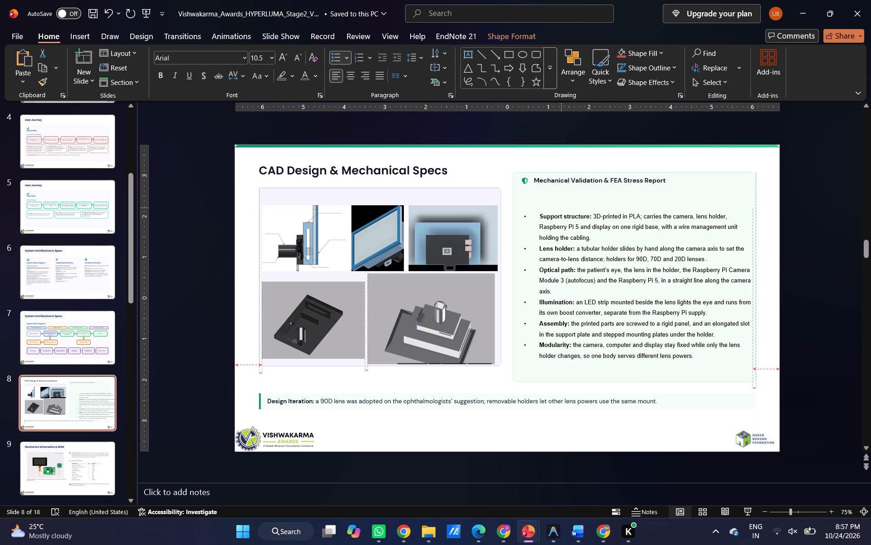
{"action": "left_click_drag", "start_coordinate": [562, 208], "coordinate": [562, 208]}
{"action": "left_click", "coordinate": [554, 388]}
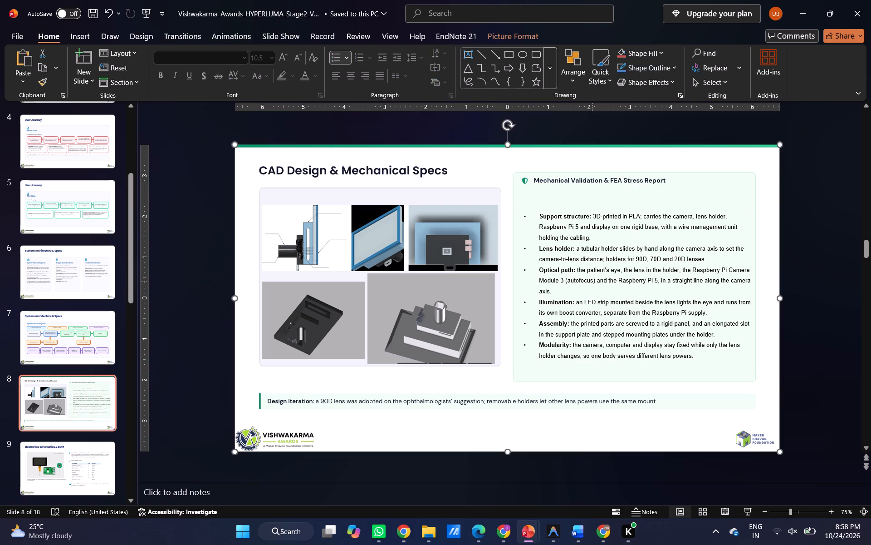
Delete "(autofocus)" after Module 3 in the Optical path bullet.
{"action": "left_click_drag", "start_coordinate": [598, 278], "coordinate": [563, 280]}
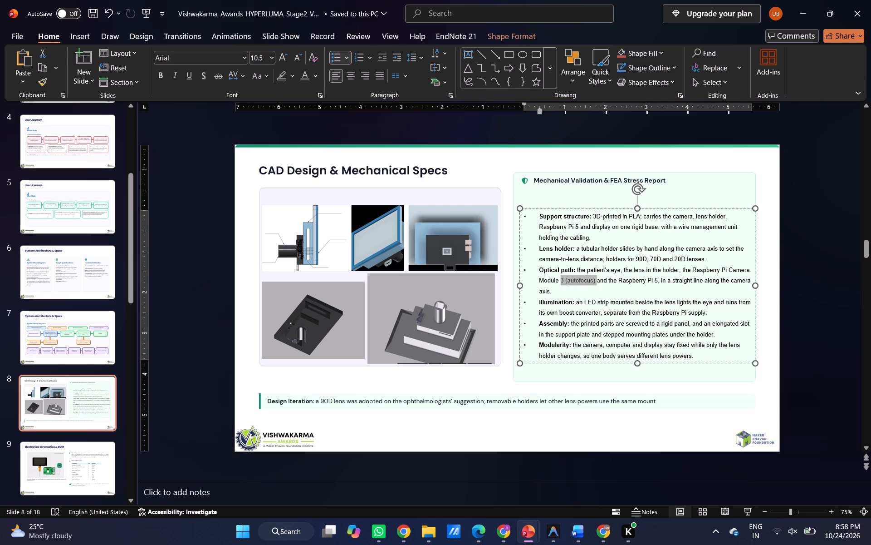
{"action": "left_click_drag", "start_coordinate": [563, 280], "coordinate": [563, 285]}
{"action": "key", "text": "BackSpace"}
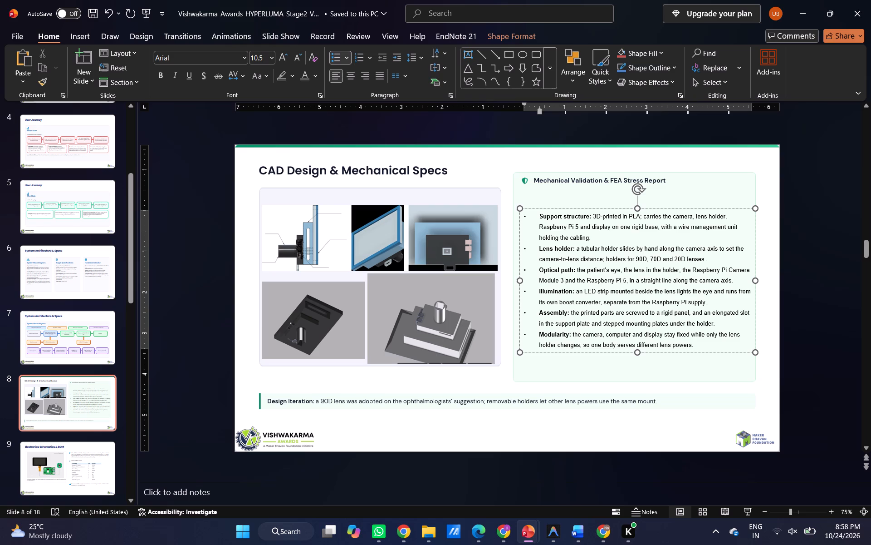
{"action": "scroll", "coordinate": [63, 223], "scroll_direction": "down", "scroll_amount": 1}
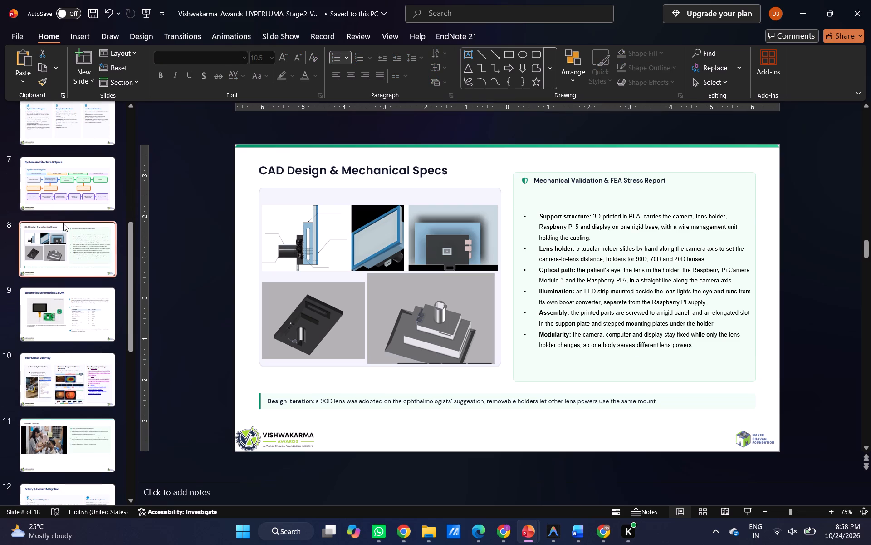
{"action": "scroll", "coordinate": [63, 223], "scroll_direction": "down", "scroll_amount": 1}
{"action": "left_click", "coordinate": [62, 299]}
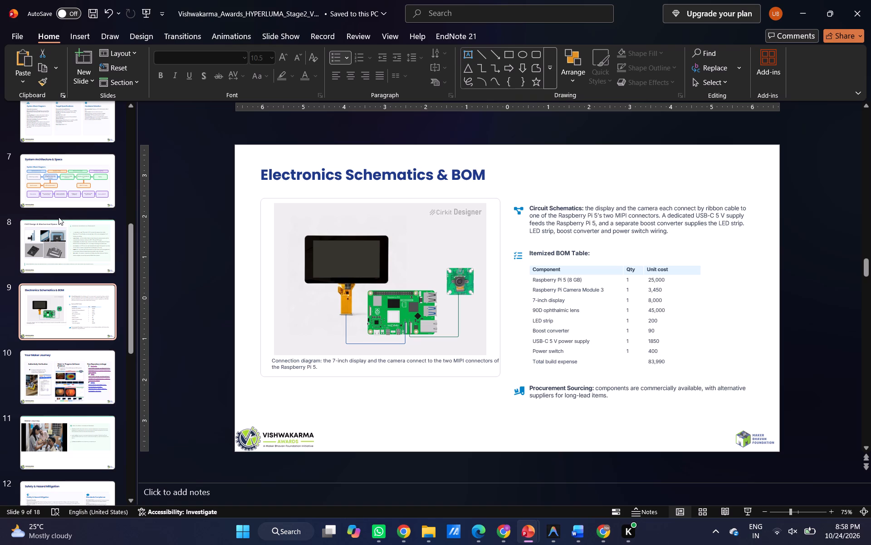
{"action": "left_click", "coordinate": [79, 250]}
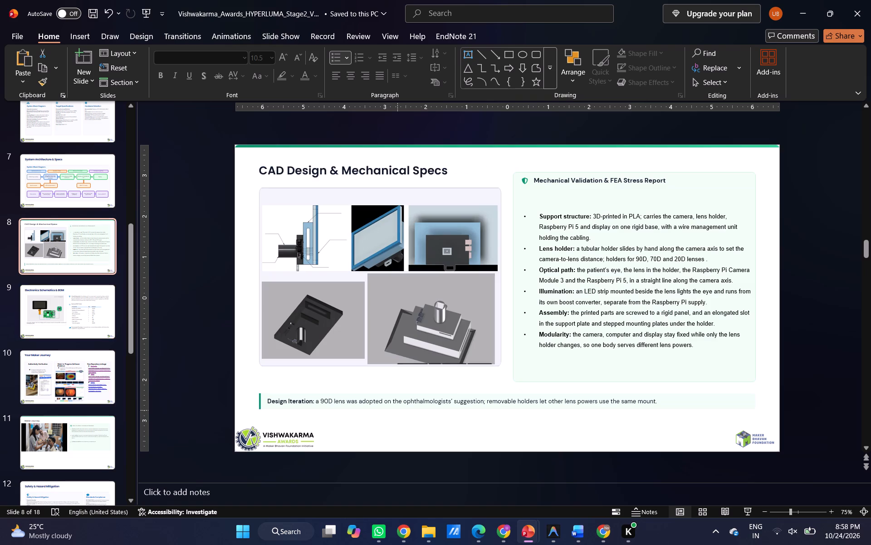
{"action": "left_click", "coordinate": [415, 318]}
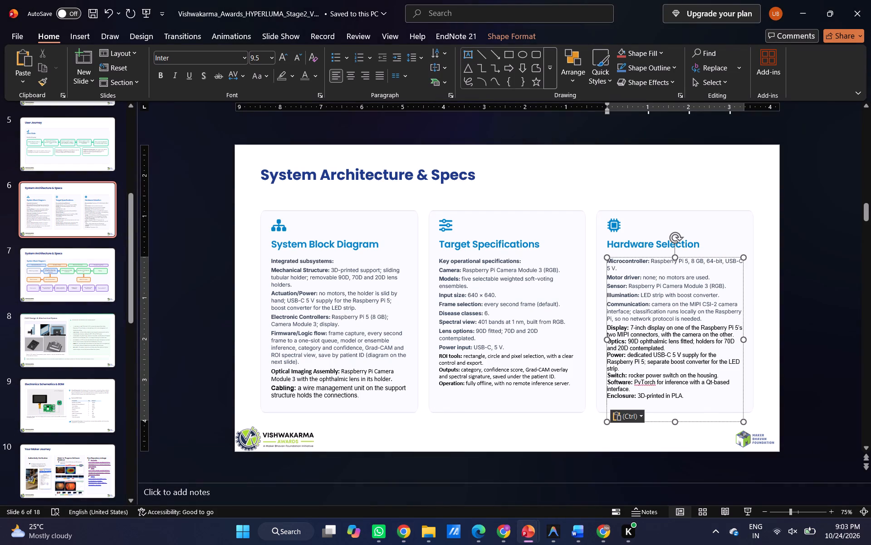
Set the font of the added Display through Enclosure lines in the Hardware Selection card to Intern.
{"action": "left_click_drag", "start_coordinate": [688, 400], "coordinate": [613, 327]}
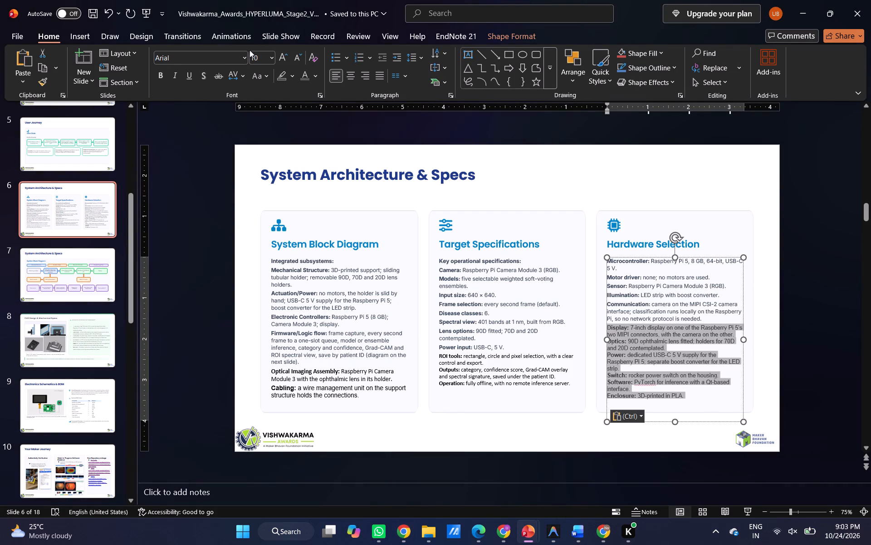
{"action": "left_click", "coordinate": [245, 54]}
{"action": "key", "text": "BackSpace"}
{"action": "type", "text": "intern"}
{"action": "key", "text": "Return"}
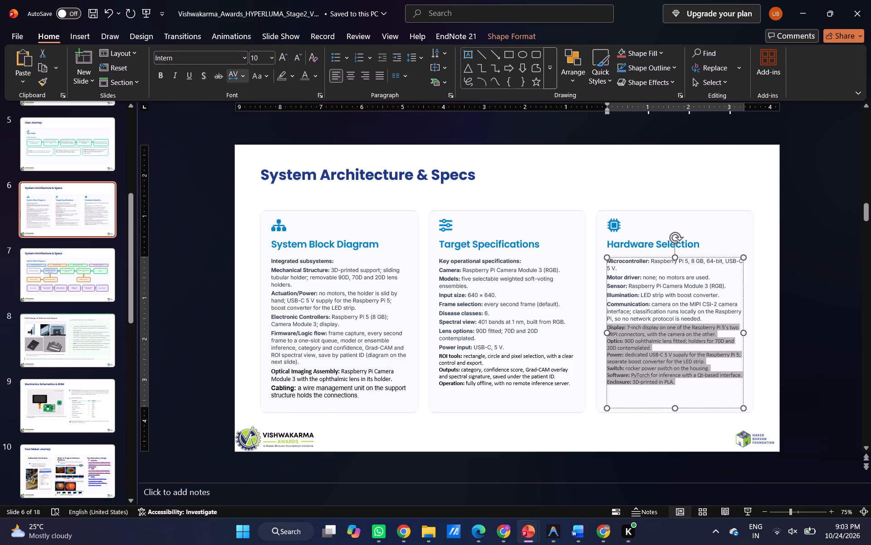
{"action": "left_click", "coordinate": [540, 339]}
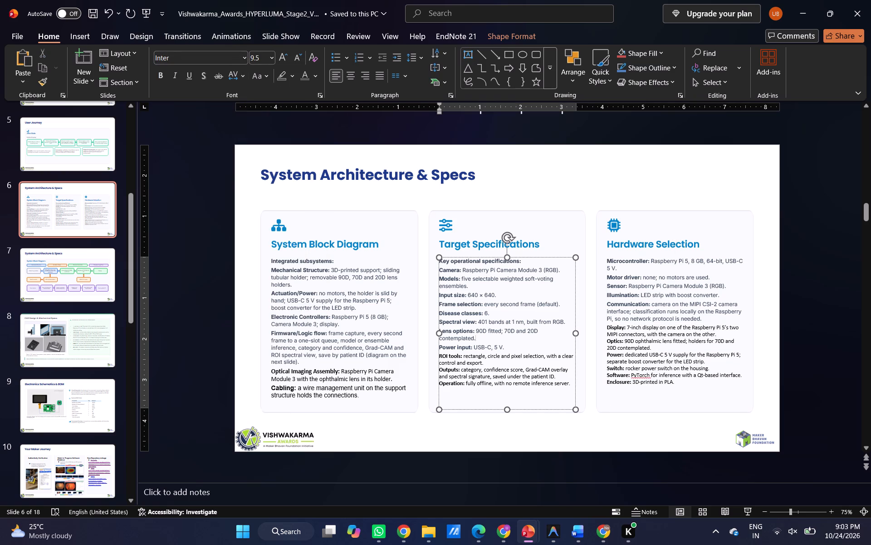
Delete the Switch and Software lines from the Hardware Selection card.
{"action": "left_click_drag", "start_coordinate": [710, 366], "coordinate": [608, 365]}
{"action": "key", "text": "BackSpace"}
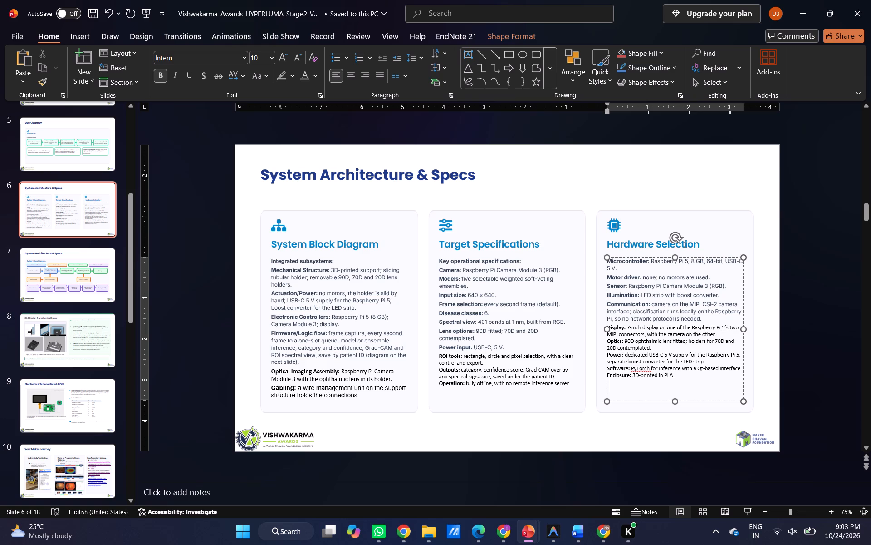
{"action": "left_click_drag", "start_coordinate": [738, 368], "coordinate": [661, 371]}
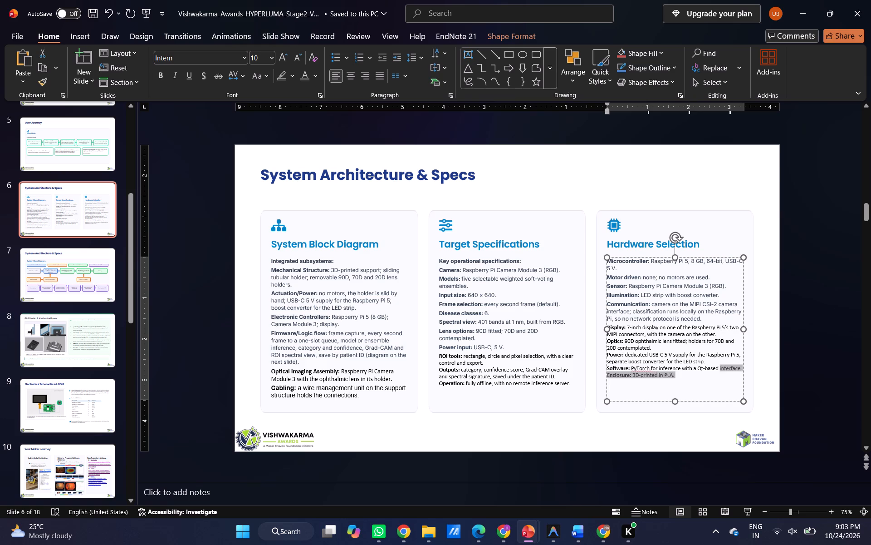
{"action": "left_click_drag", "start_coordinate": [661, 371], "coordinate": [606, 374]}
{"action": "left_click", "coordinate": [606, 374]}
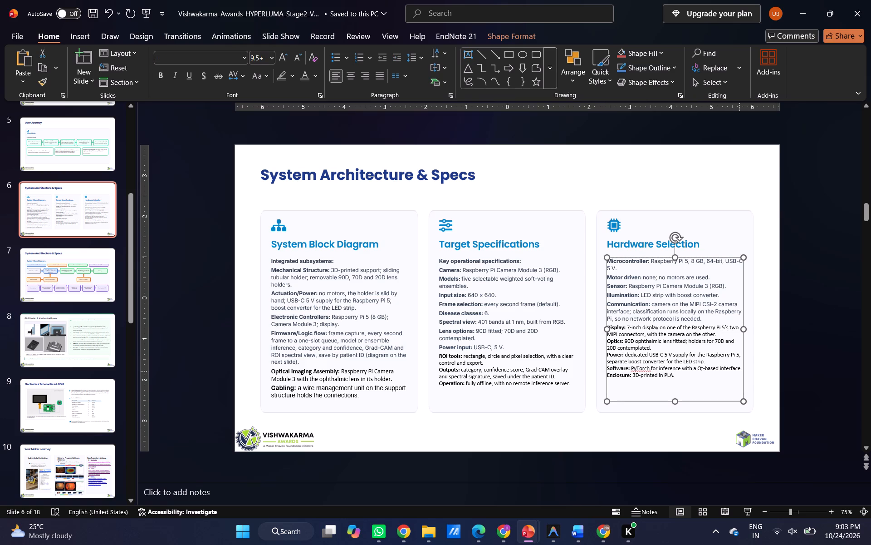
{"action": "left_click_drag", "start_coordinate": [739, 371], "coordinate": [618, 370]}
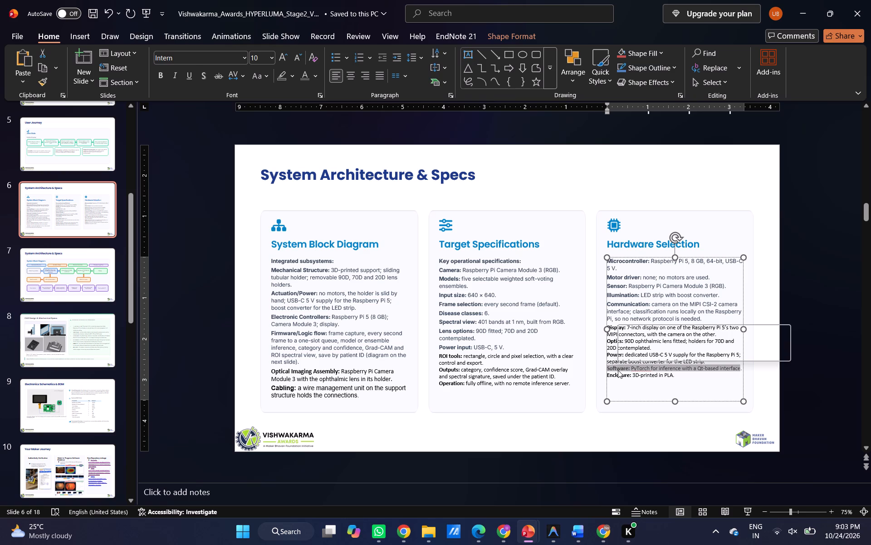
{"action": "key", "text": "BackSpace"}
{"action": "key", "text": "BackSpace"}
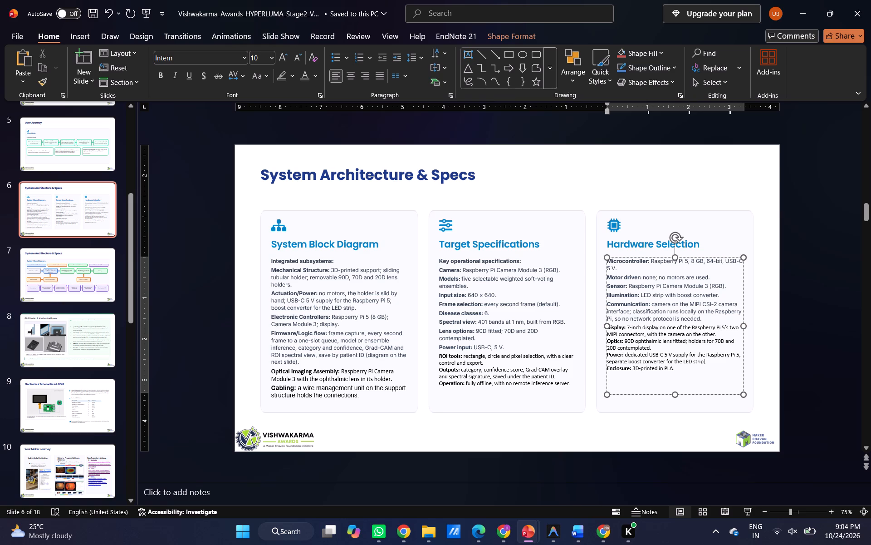
Review the slides from Problem Context through Your Maker Journey to the Maker Journey slide, looking for cards that need more text.
{"action": "left_click", "coordinate": [61, 213]}
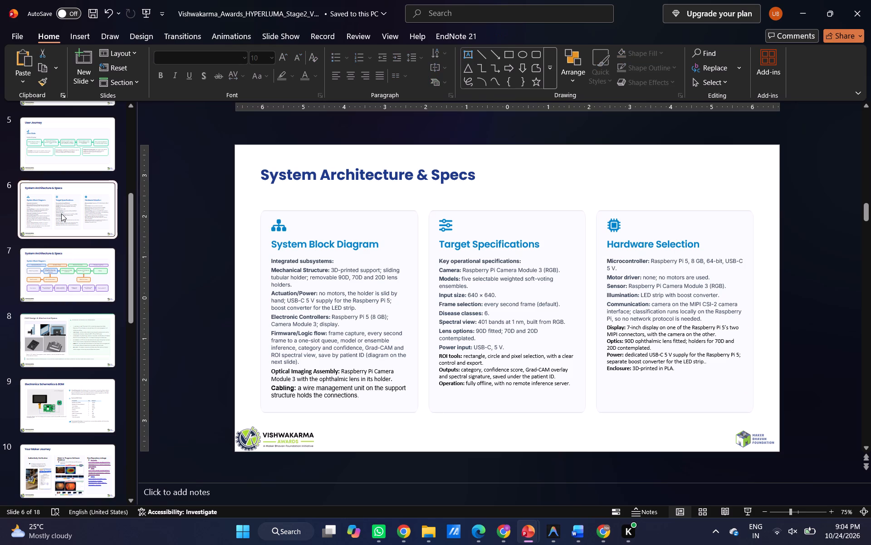
{"action": "left_click", "coordinate": [75, 287]}
{"action": "left_click", "coordinate": [66, 175]}
{"action": "scroll", "coordinate": [66, 175], "scroll_direction": "up", "scroll_amount": 1}
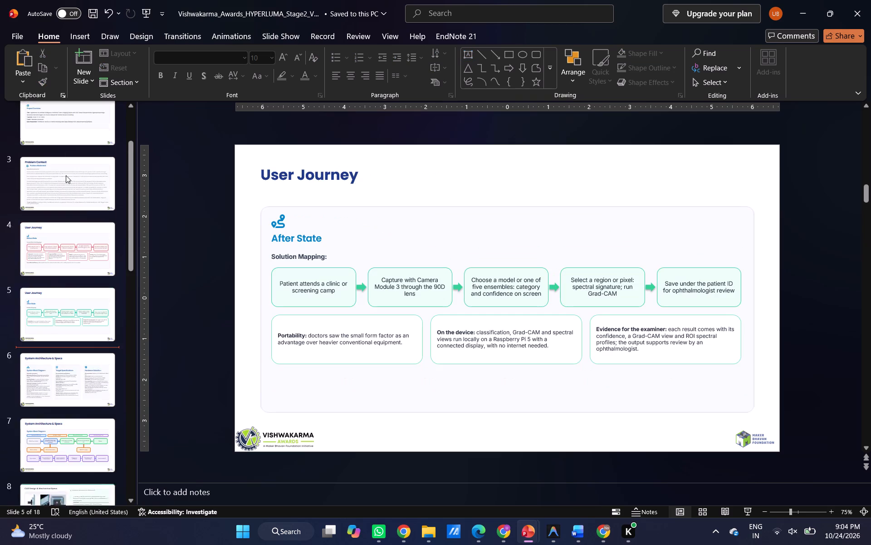
{"action": "scroll", "coordinate": [66, 175], "scroll_direction": "up", "scroll_amount": 1}
{"action": "left_click", "coordinate": [73, 277]}
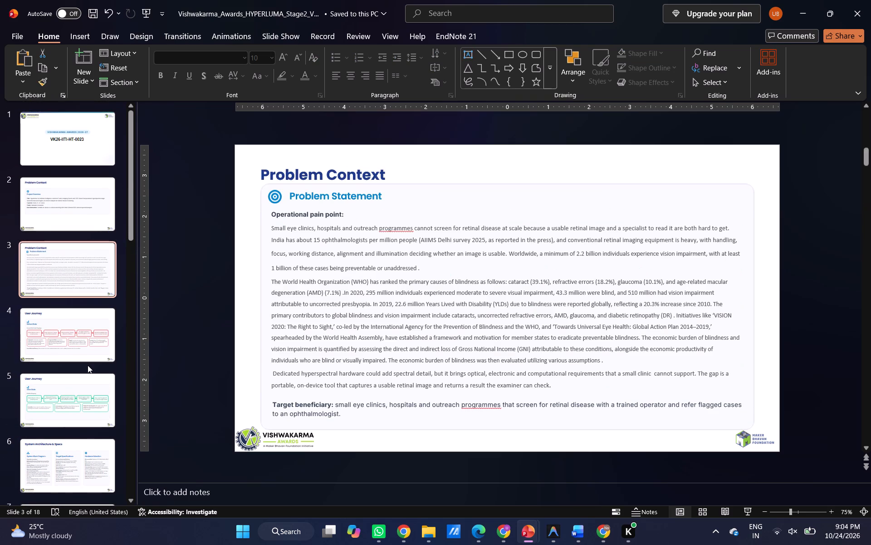
{"action": "left_click", "coordinate": [88, 365]}
{"action": "scroll", "coordinate": [89, 411], "scroll_direction": "down", "scroll_amount": 1}
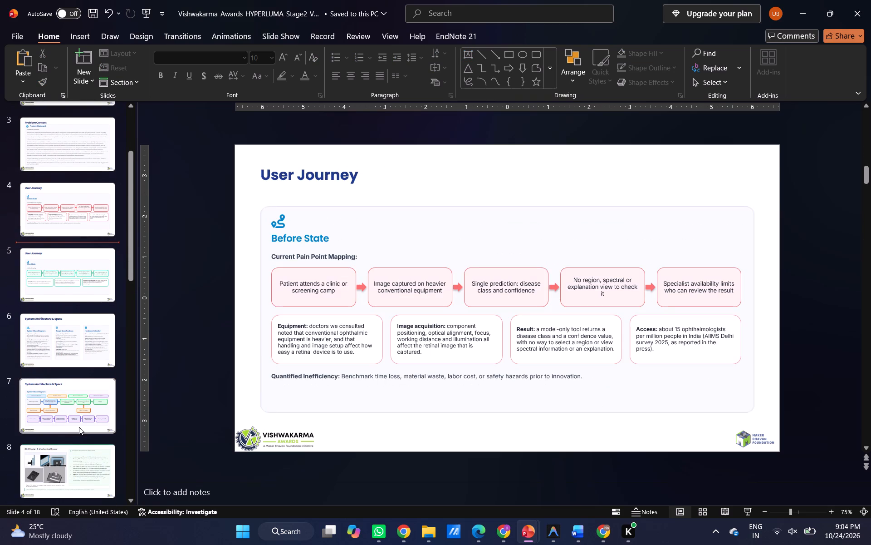
{"action": "scroll", "coordinate": [79, 427], "scroll_direction": "down", "scroll_amount": 1}
{"action": "left_click", "coordinate": [73, 308]}
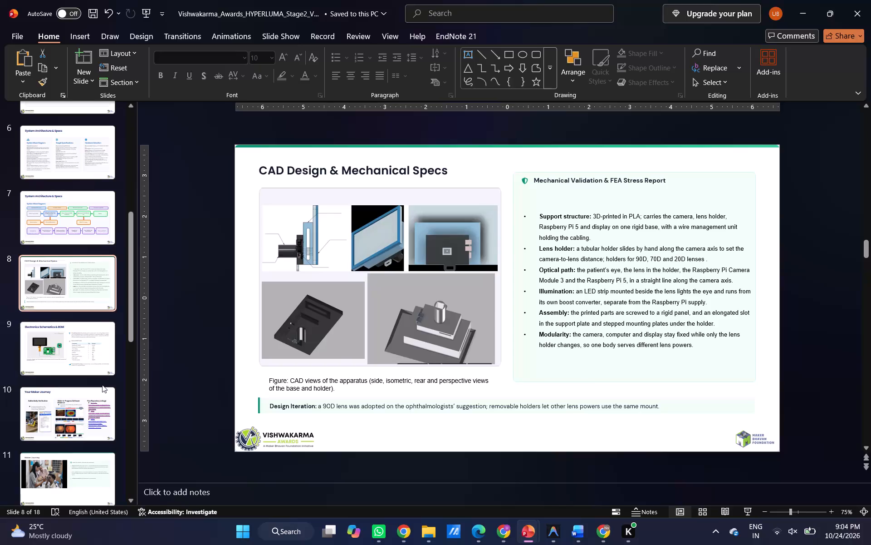
{"action": "left_click", "coordinate": [102, 385]}
{"action": "right_click", "coordinate": [92, 439]}
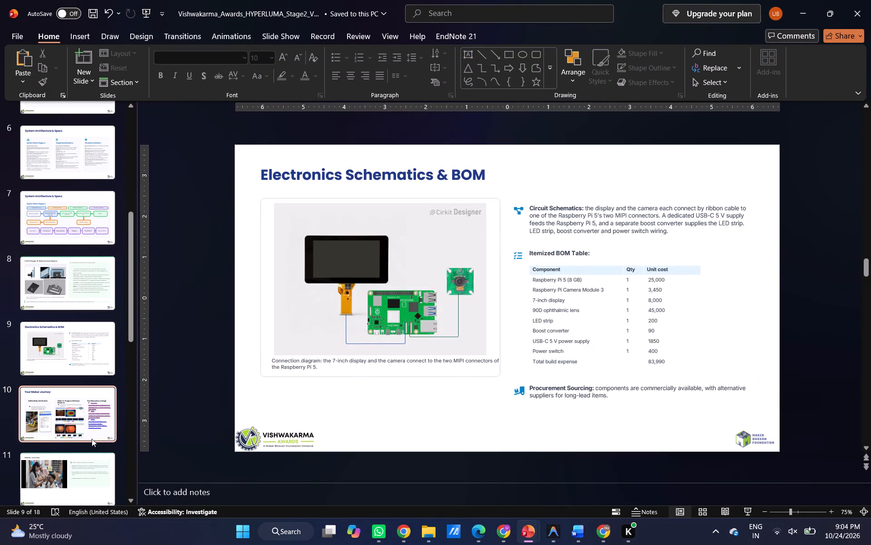
{"action": "left_click", "coordinate": [57, 359]}
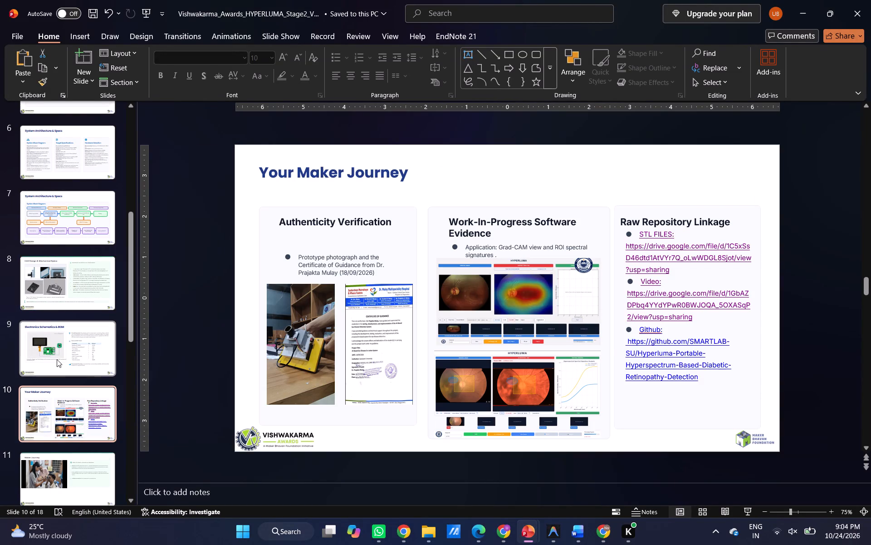
{"action": "left_click", "coordinate": [63, 399]}
{"action": "scroll", "coordinate": [63, 399], "scroll_direction": "down", "scroll_amount": 1}
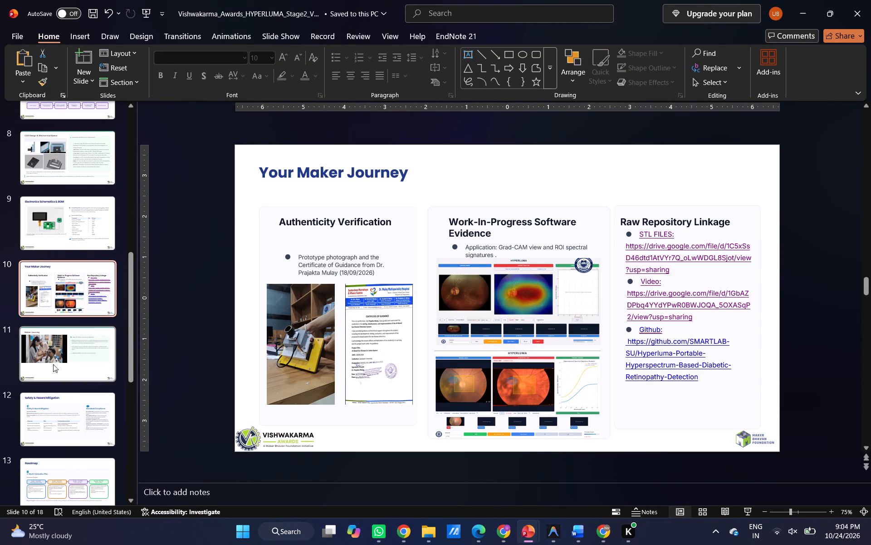
{"action": "left_click", "coordinate": [52, 370]}
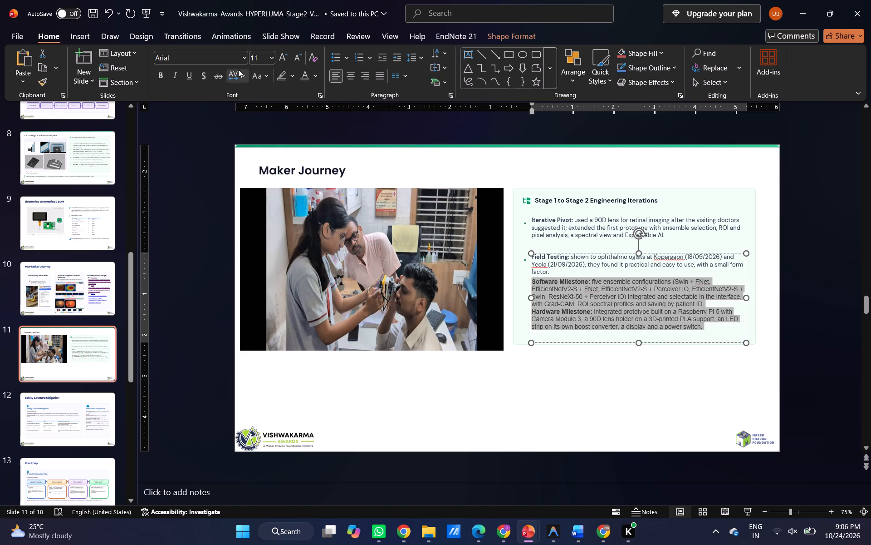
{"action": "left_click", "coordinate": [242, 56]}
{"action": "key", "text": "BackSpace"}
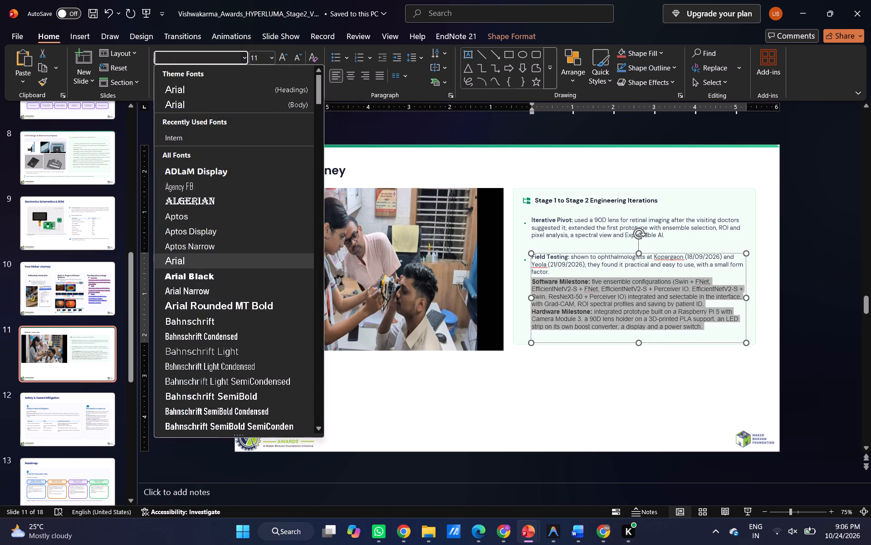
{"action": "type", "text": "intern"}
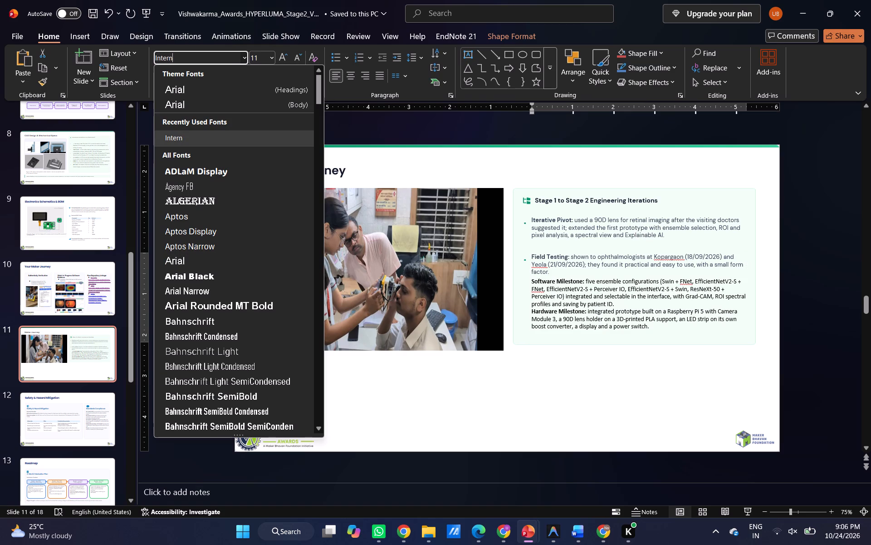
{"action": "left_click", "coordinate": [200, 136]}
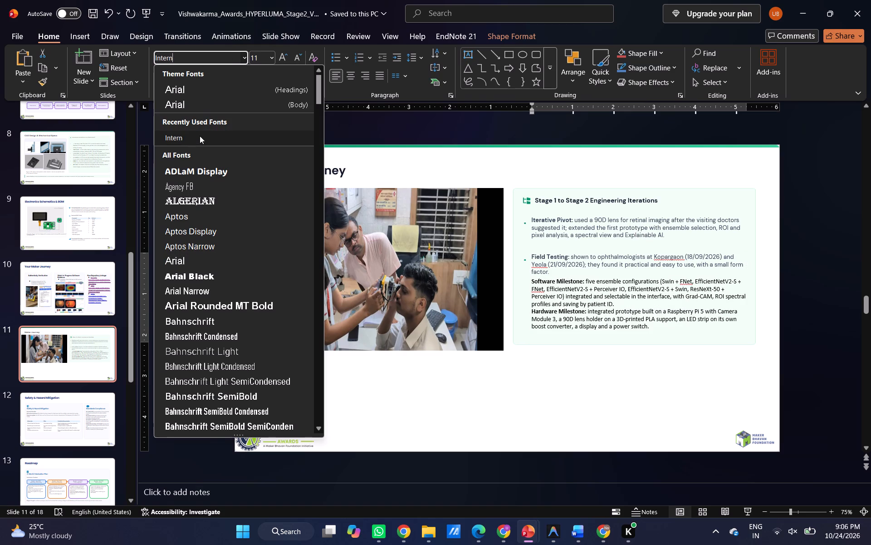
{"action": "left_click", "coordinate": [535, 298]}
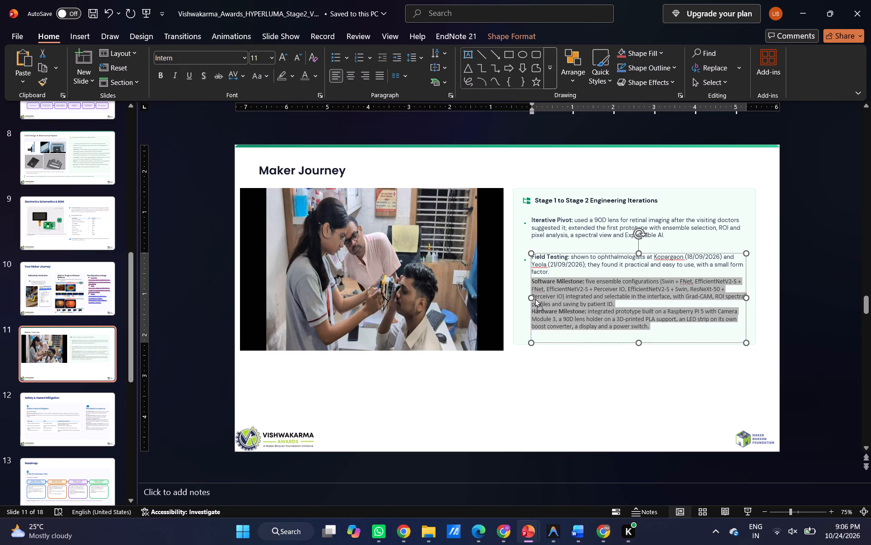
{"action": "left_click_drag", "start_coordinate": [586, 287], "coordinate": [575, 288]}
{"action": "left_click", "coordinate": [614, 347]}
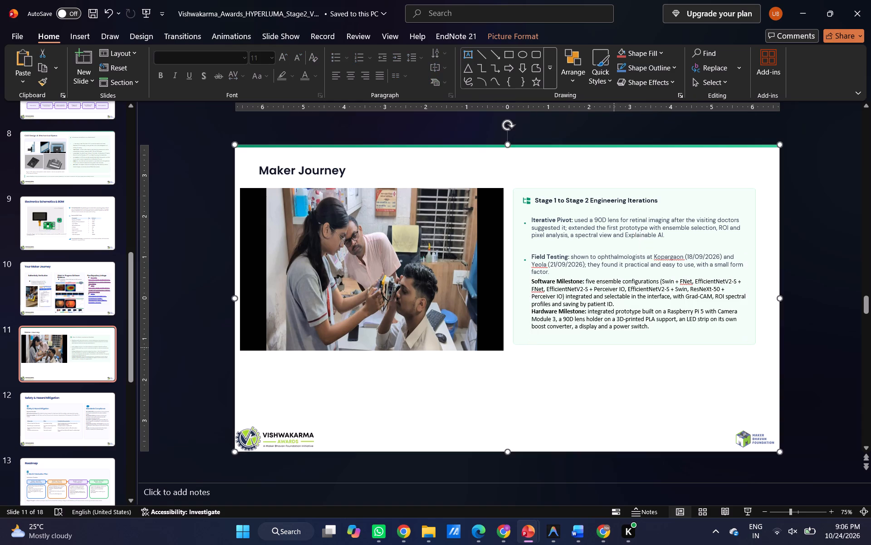
Widen the Field Testing and milestones text box slightly toward the card's left edge.
{"action": "left_click", "coordinate": [580, 314]}
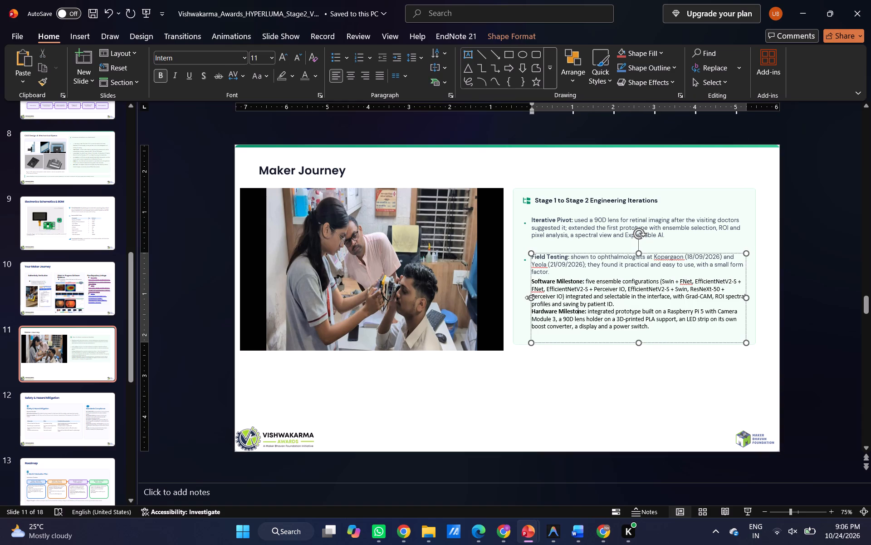
{"action": "left_click_drag", "start_coordinate": [530, 297], "coordinate": [525, 305]}
{"action": "left_click", "coordinate": [610, 396]}
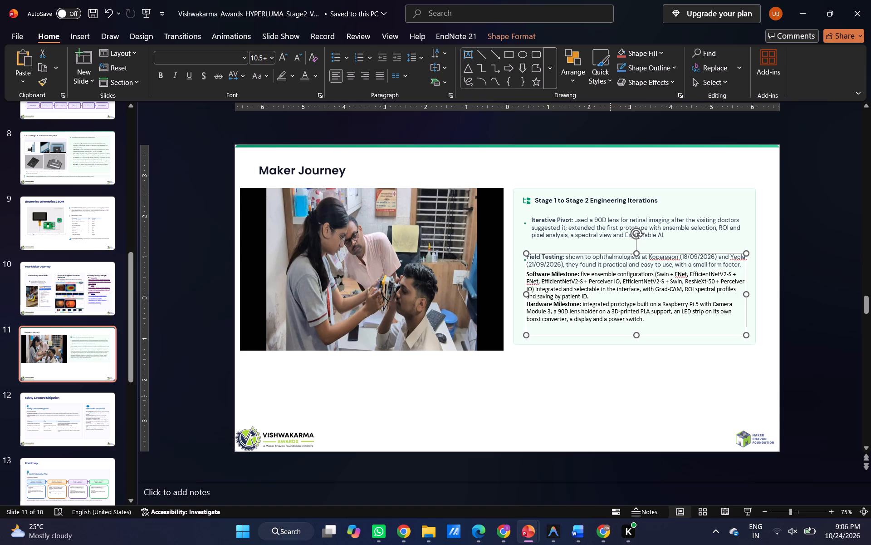
Insert blank lines after the Field Testing and Software Milestone paragraphs, and extend the card background down to near the slide's bottom.
{"action": "left_click", "coordinate": [743, 266]}
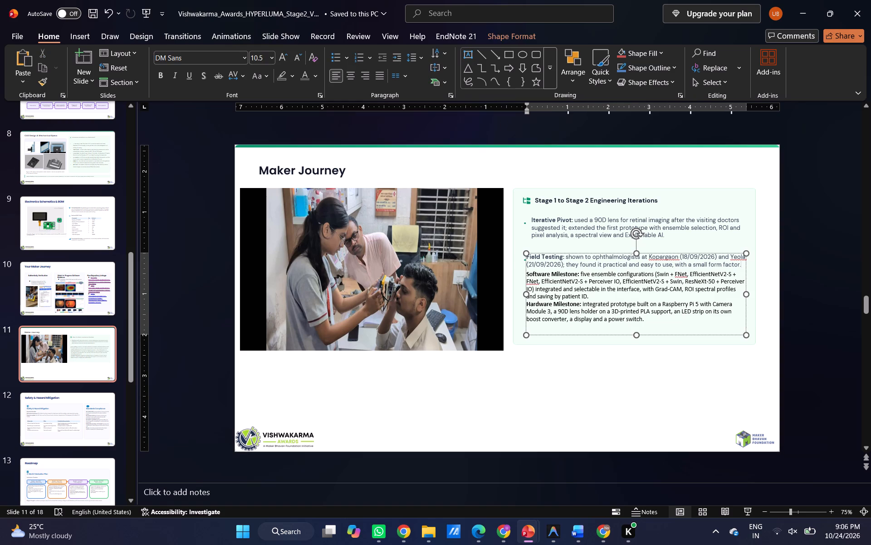
{"action": "key", "text": "Return"}
{"action": "left_click", "coordinate": [517, 340]}
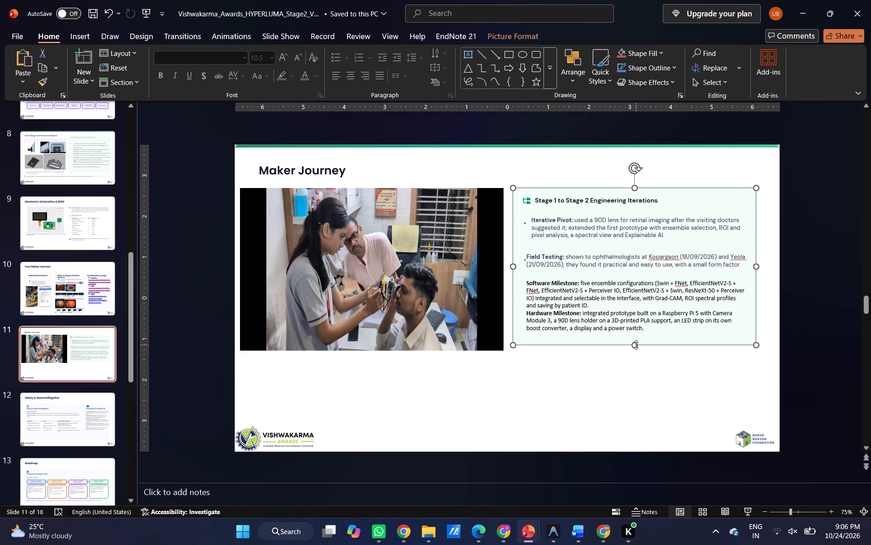
{"action": "left_click_drag", "start_coordinate": [636, 345], "coordinate": [650, 445]}
{"action": "left_click", "coordinate": [612, 307]}
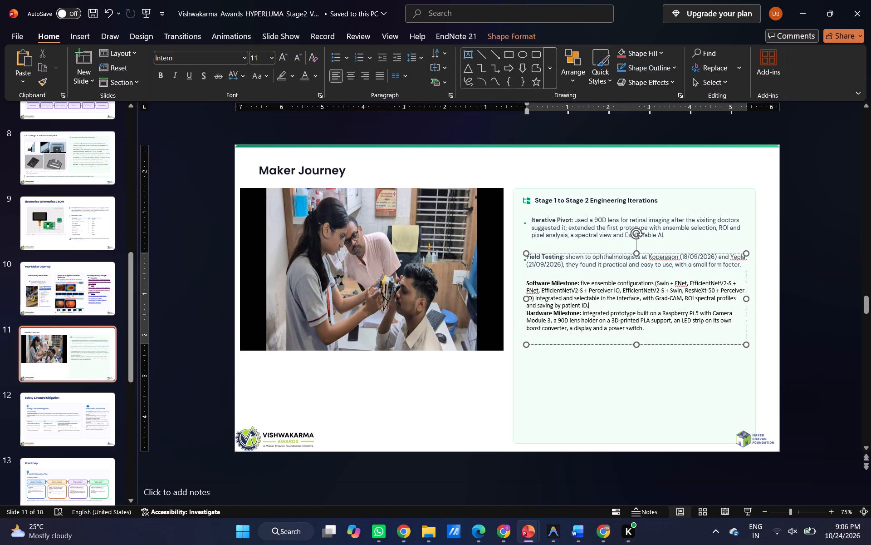
{"action": "key", "text": "Return"}
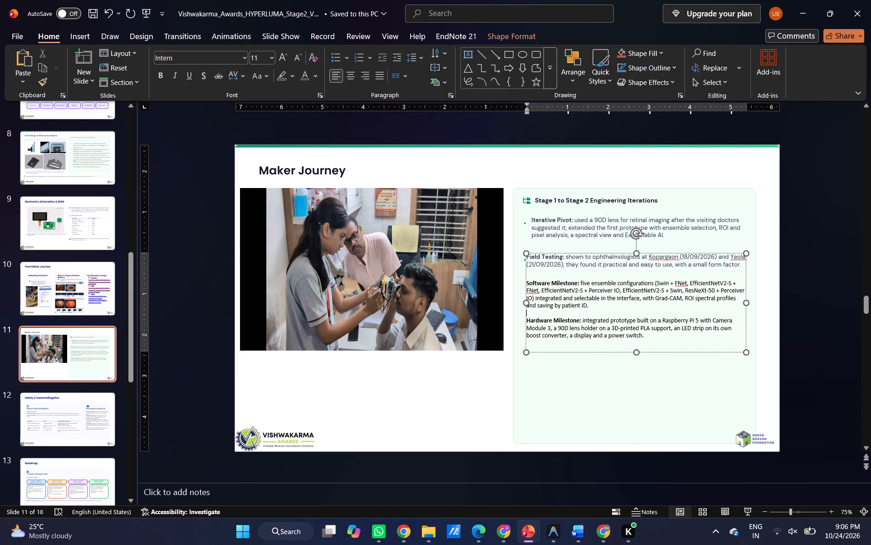
Set the whole Iterative Pivot paragraph to font size 12.
{"action": "left_click", "coordinate": [531, 222]}
{"action": "left_click", "coordinate": [535, 220]}
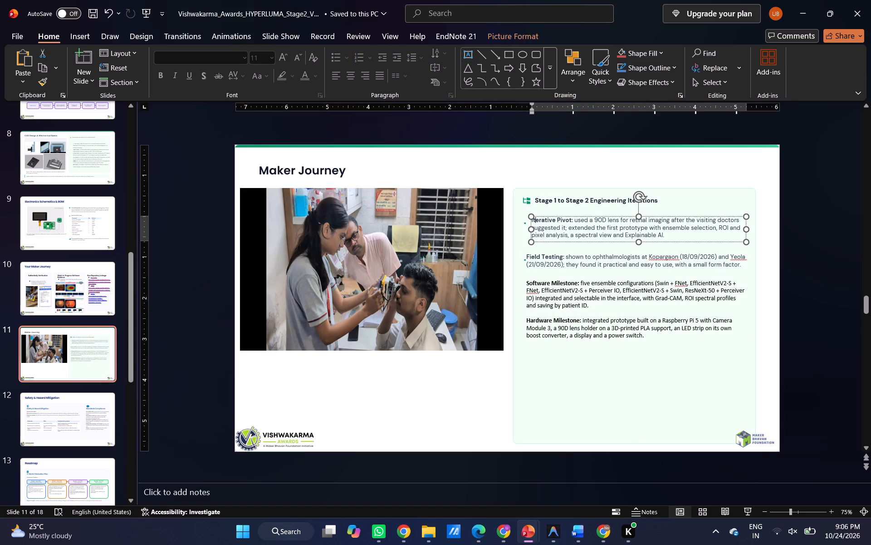
{"action": "left_click", "coordinate": [534, 220]}
{"action": "left_click", "coordinate": [534, 220]}
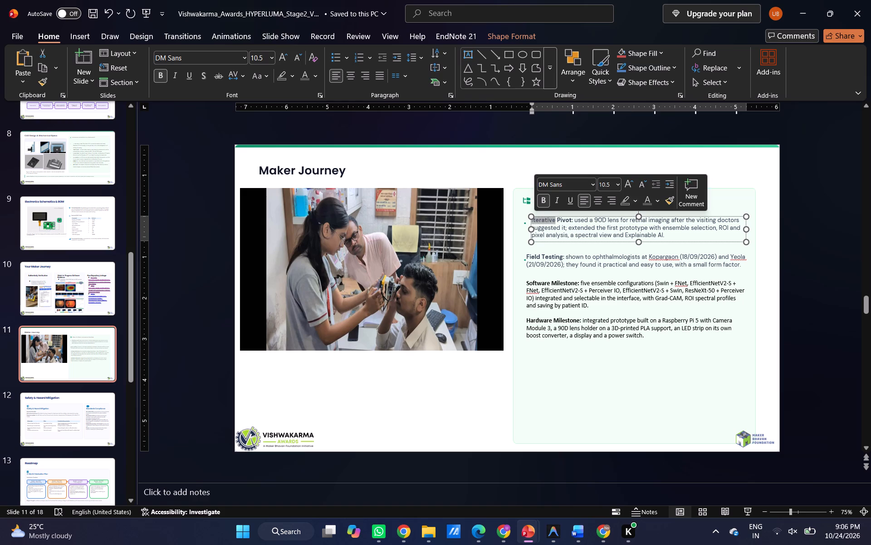
{"action": "key", "text": "ctrl+a"}
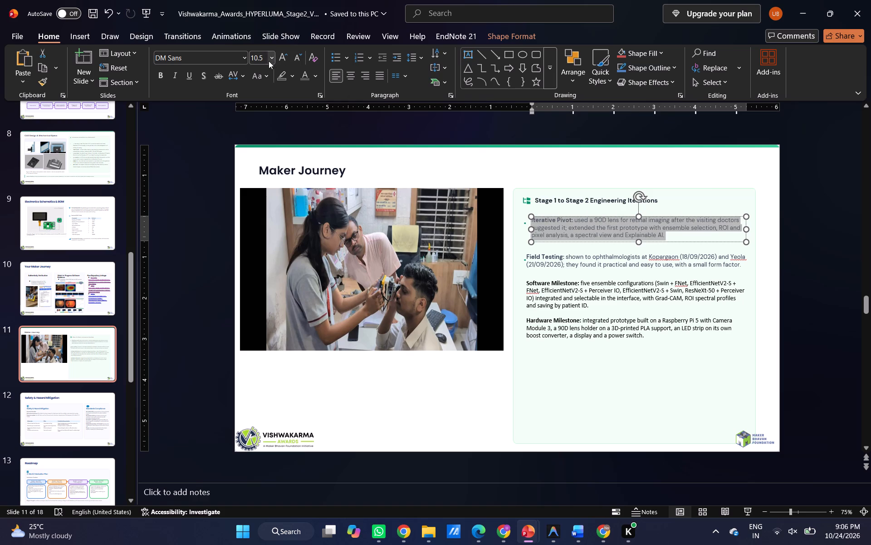
{"action": "left_click", "coordinate": [268, 59]}
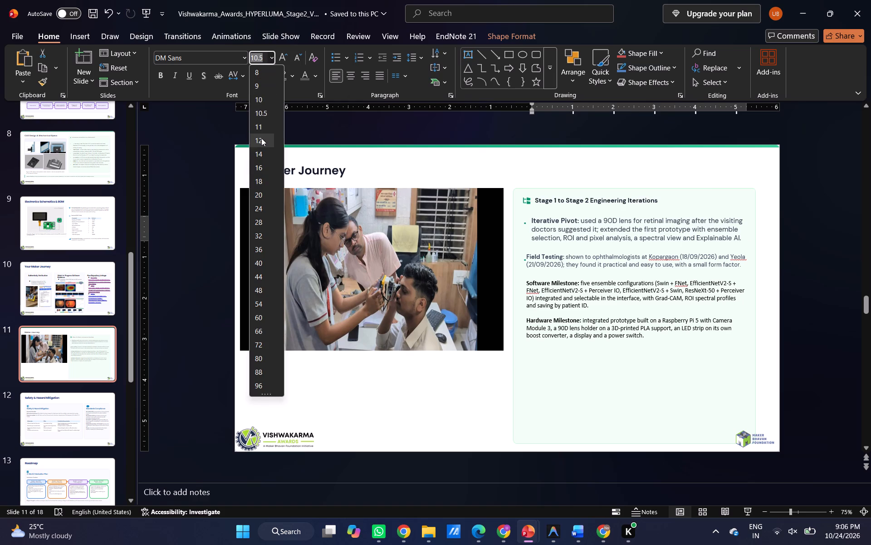
{"action": "left_click", "coordinate": [261, 138]}
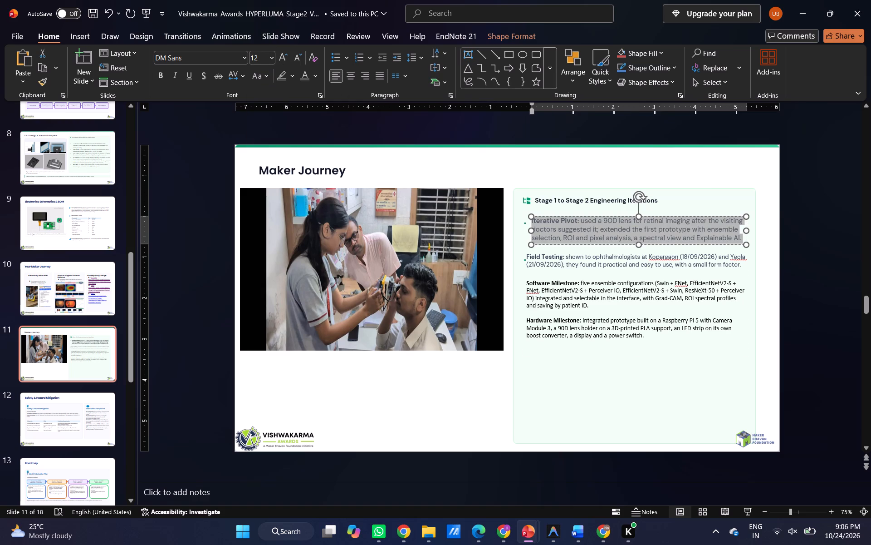
Set all text in the Field Testing and milestones text box to size 12 in the Intern font.
{"action": "left_click", "coordinate": [539, 259]}
{"action": "key", "text": "ctrl+a"}
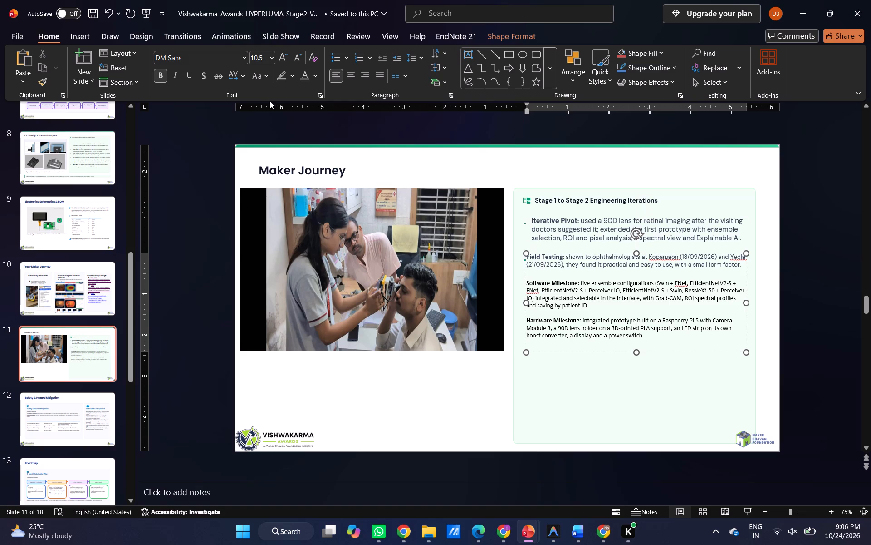
{"action": "left_click", "coordinate": [273, 55]}
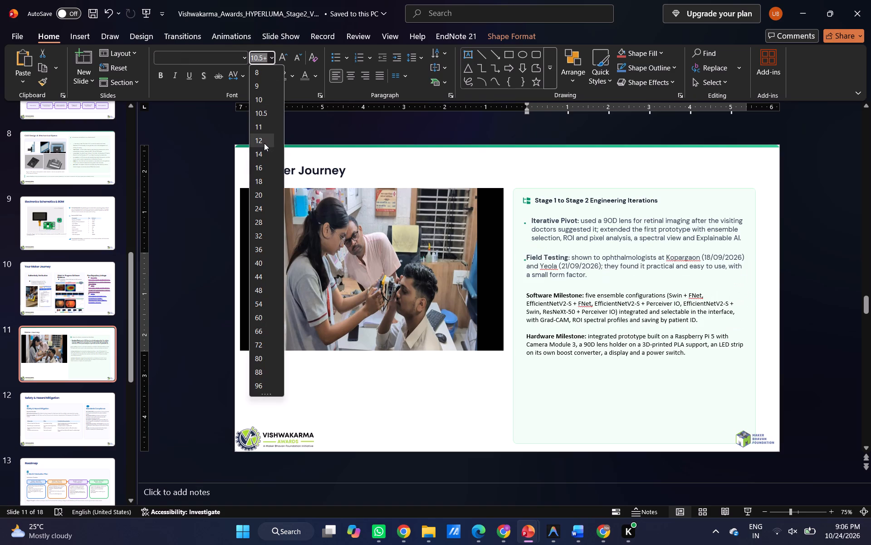
{"action": "left_click", "coordinate": [264, 143]}
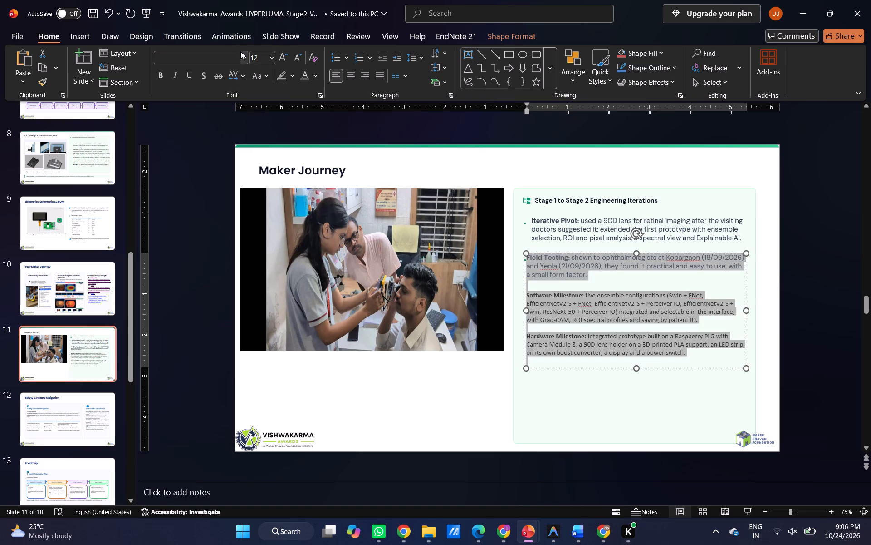
{"action": "left_click", "coordinate": [243, 57]}
{"action": "left_click", "coordinate": [229, 58]}
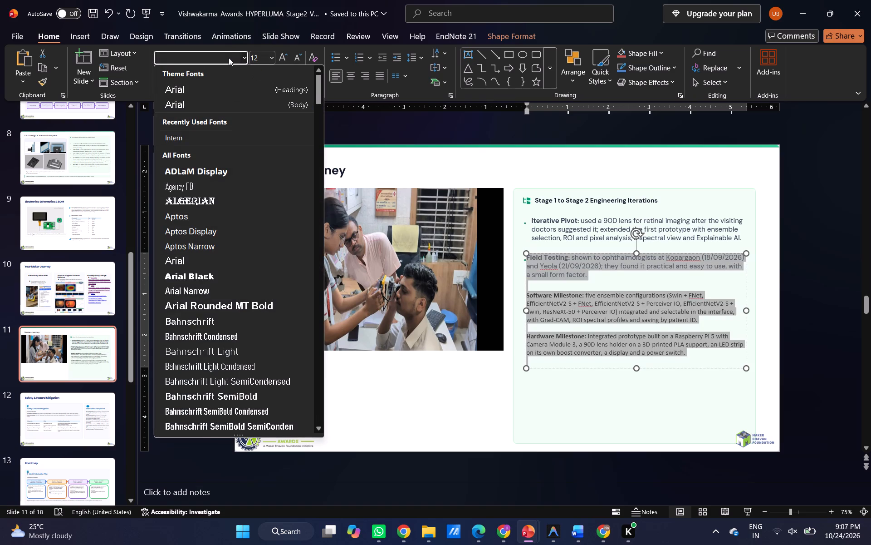
{"action": "type", "text": "intern"}
{"action": "key", "text": "Return"}
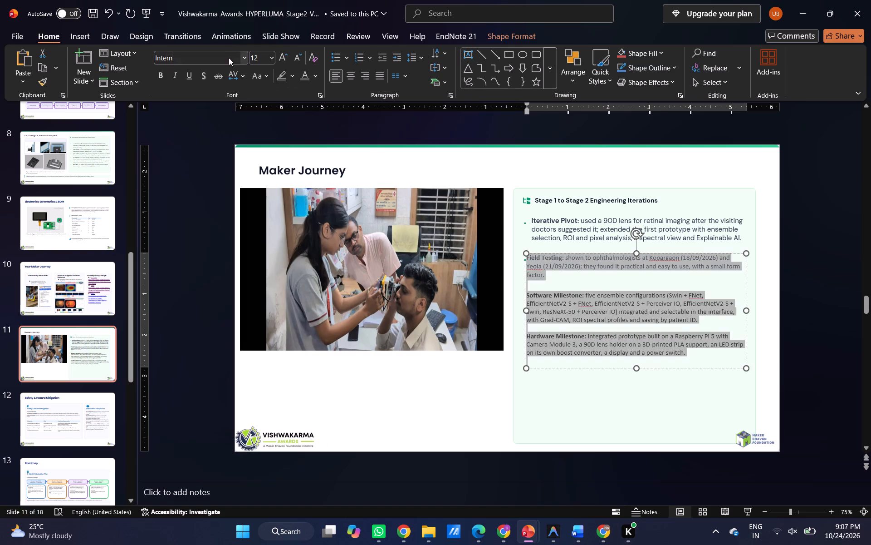
Shorten the card background so its lower edge sits a little below the Hardware Milestone text.
{"action": "left_click", "coordinate": [509, 345]}
{"action": "left_click", "coordinate": [552, 388]}
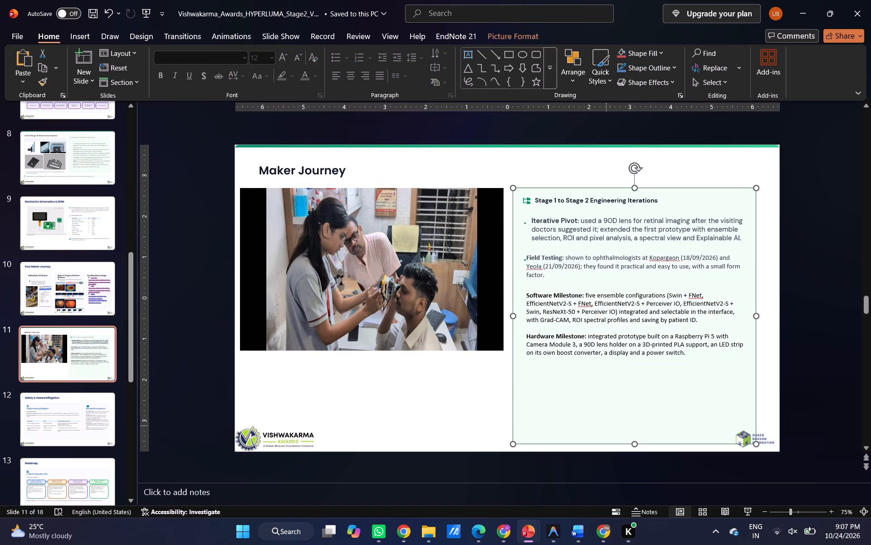
{"action": "left_click_drag", "start_coordinate": [634, 446], "coordinate": [632, 405]}
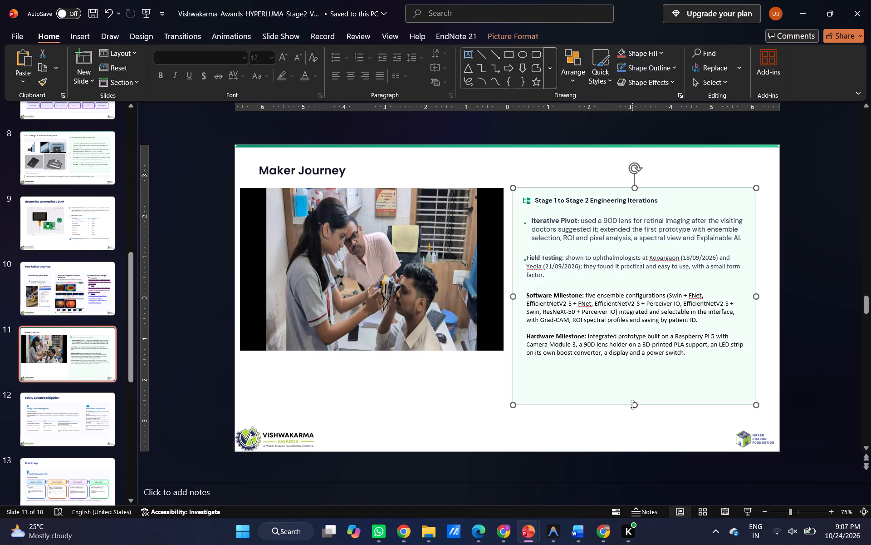
{"action": "left_click", "coordinate": [626, 431]}
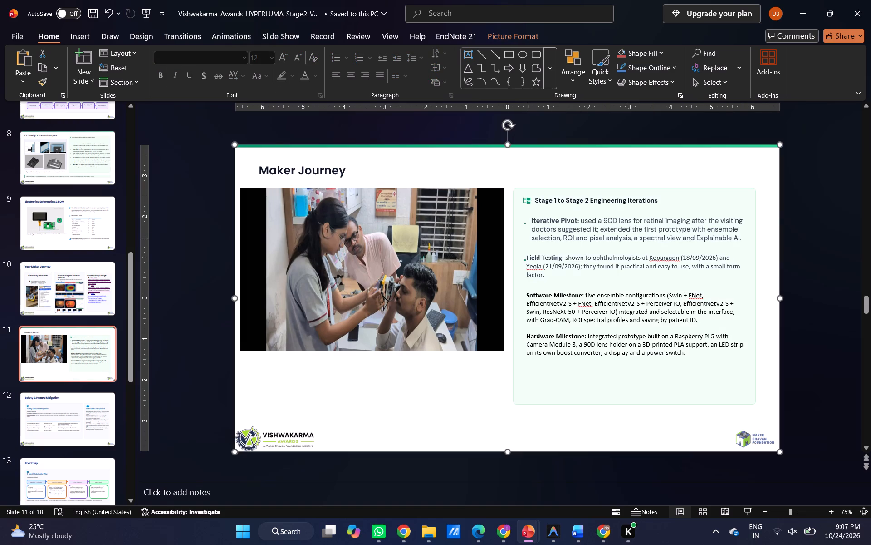
Add two new lines after the Hardware Milestone paragraph in the Maker Journey card.
{"action": "left_click", "coordinate": [526, 262]}
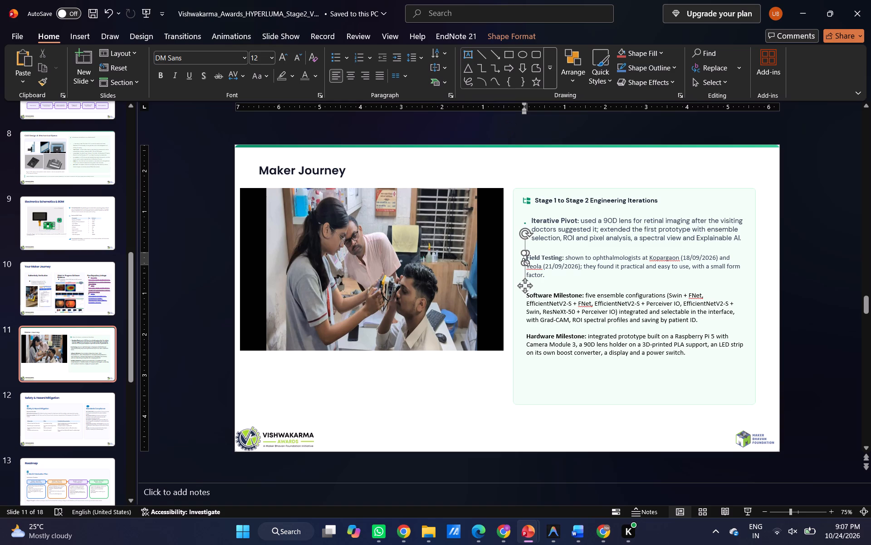
{"action": "left_click", "coordinate": [697, 353]}
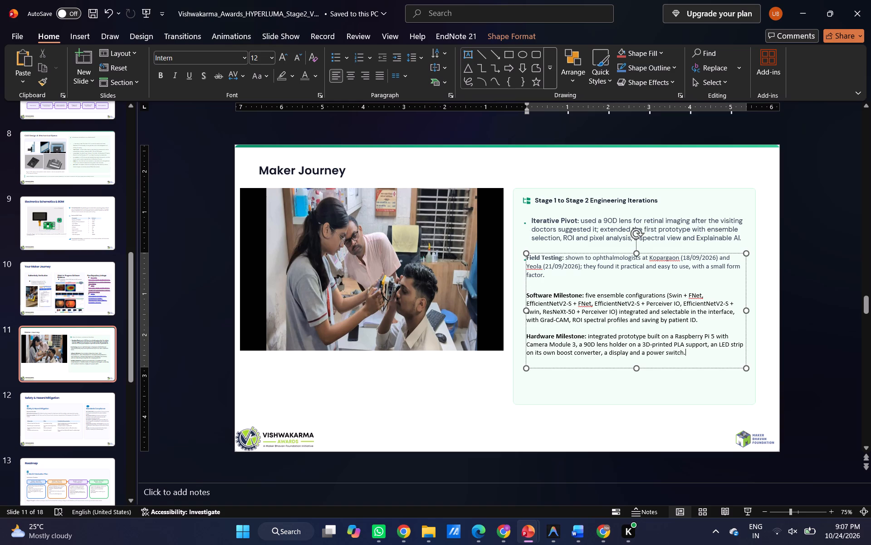
{"action": "key", "text": "Return"}
{"action": "key", "text": "Return"}
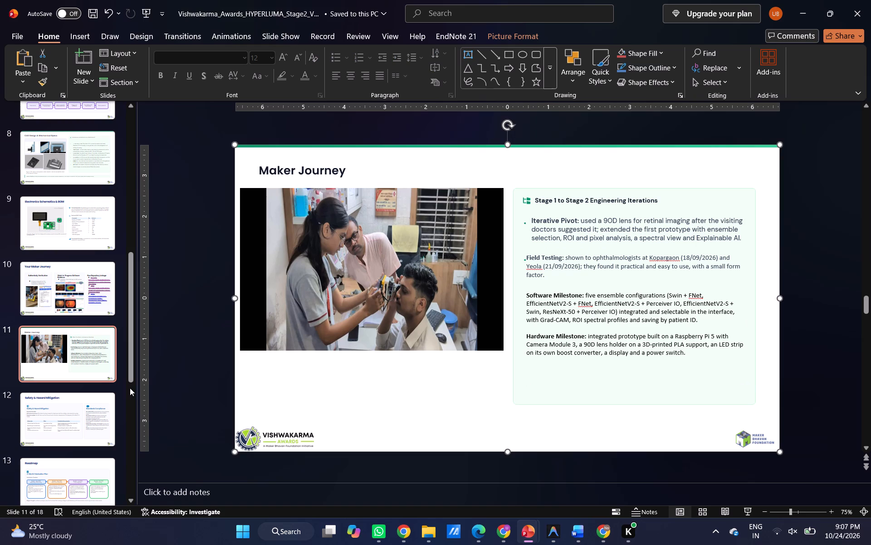
Look through the later slides of the deck, from Safety & Hazard Mitigation through the technical challenges and risk slides.
{"action": "left_click", "coordinate": [89, 406]}
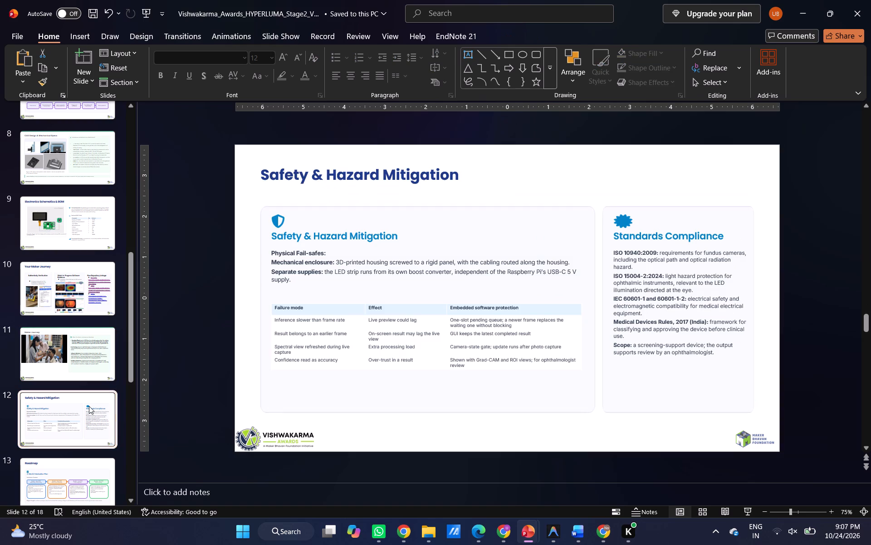
{"action": "scroll", "coordinate": [89, 406], "scroll_direction": "down", "scroll_amount": 1}
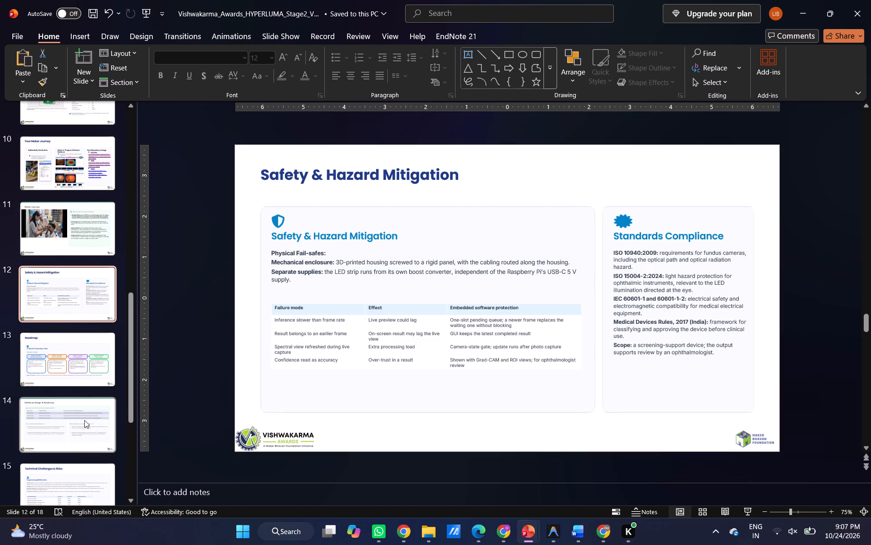
{"action": "left_click", "coordinate": [80, 330]}
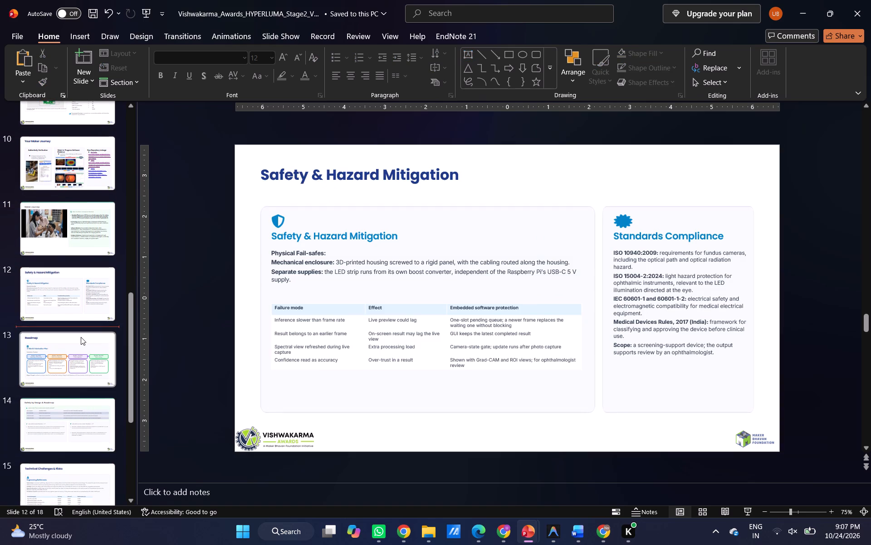
{"action": "left_click", "coordinate": [81, 337]}
{"action": "left_click", "coordinate": [84, 287]}
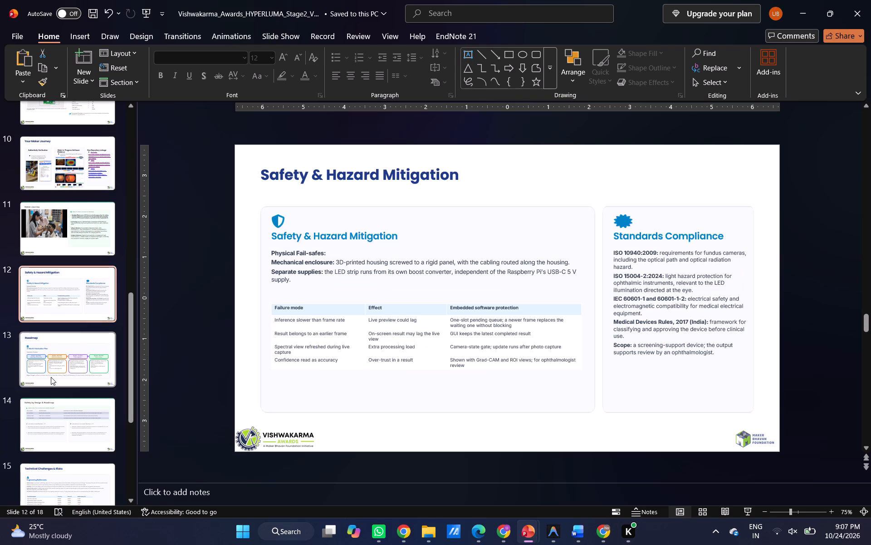
{"action": "scroll", "coordinate": [51, 377], "scroll_direction": "down", "scroll_amount": 5}
{"action": "left_click", "coordinate": [42, 314]}
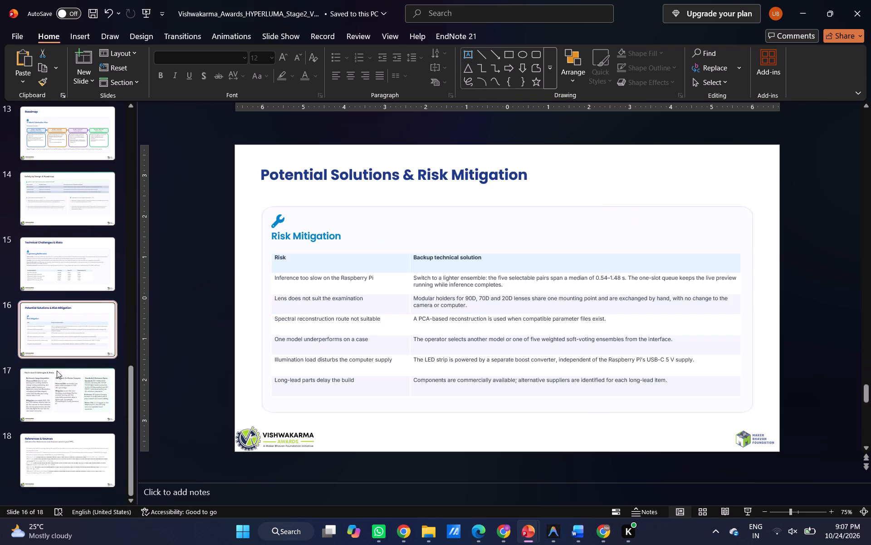
{"action": "left_click", "coordinate": [59, 381]}
{"action": "left_click", "coordinate": [63, 262]}
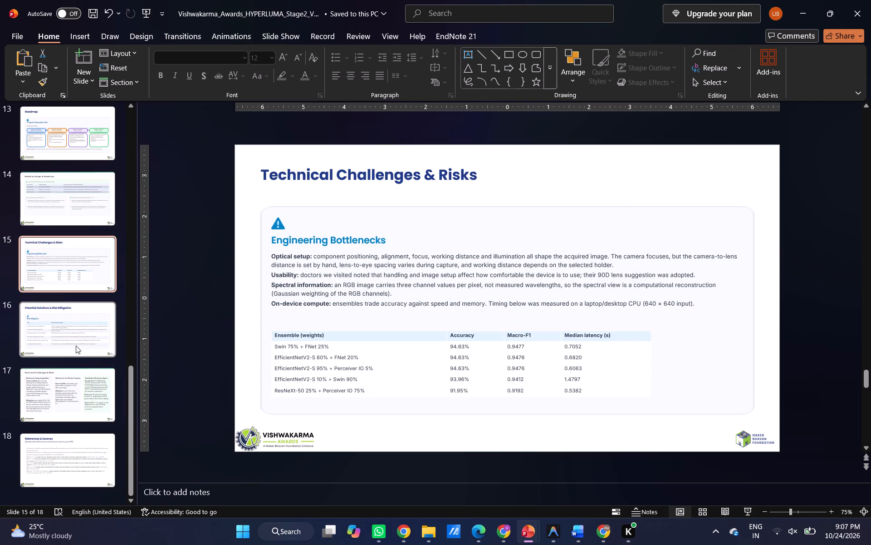
{"action": "left_click", "coordinate": [76, 385]}
{"action": "left_click", "coordinate": [105, 300]}
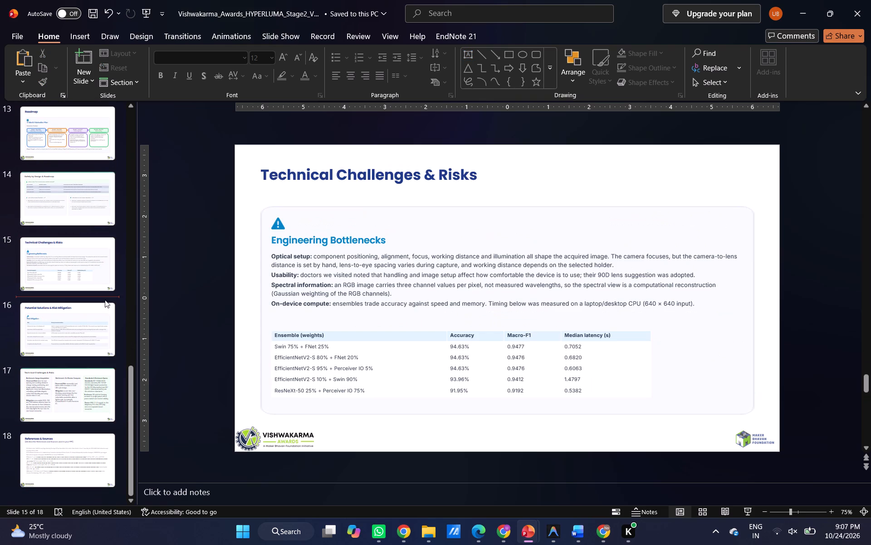
{"action": "left_click", "coordinate": [63, 225]}
{"action": "left_click", "coordinate": [70, 269]}
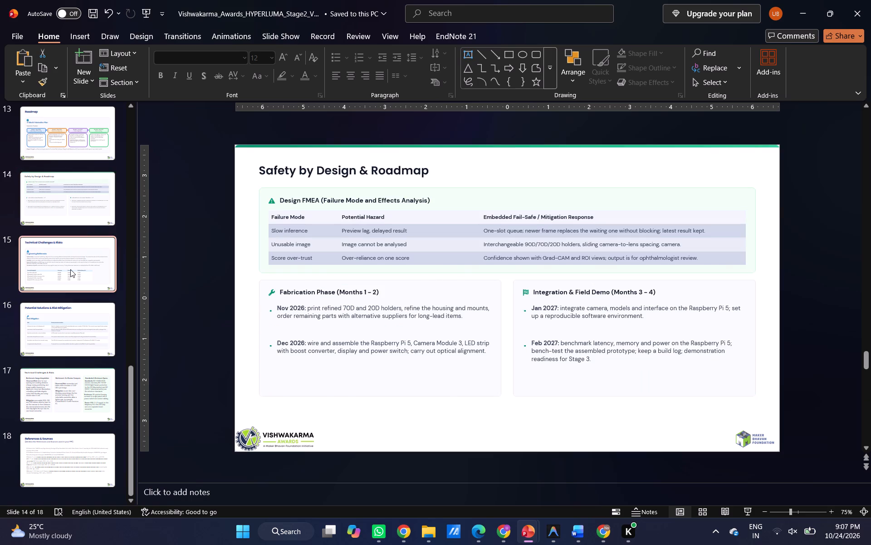
Review the slides backwards from Roadmap through Maker Journey, Electronics Schematics, CAD Design and System Architecture to Problem Context.
{"action": "scroll", "coordinate": [70, 269], "scroll_direction": "up", "scroll_amount": 1}
{"action": "left_click", "coordinate": [70, 269]}
{"action": "left_click", "coordinate": [73, 232]}
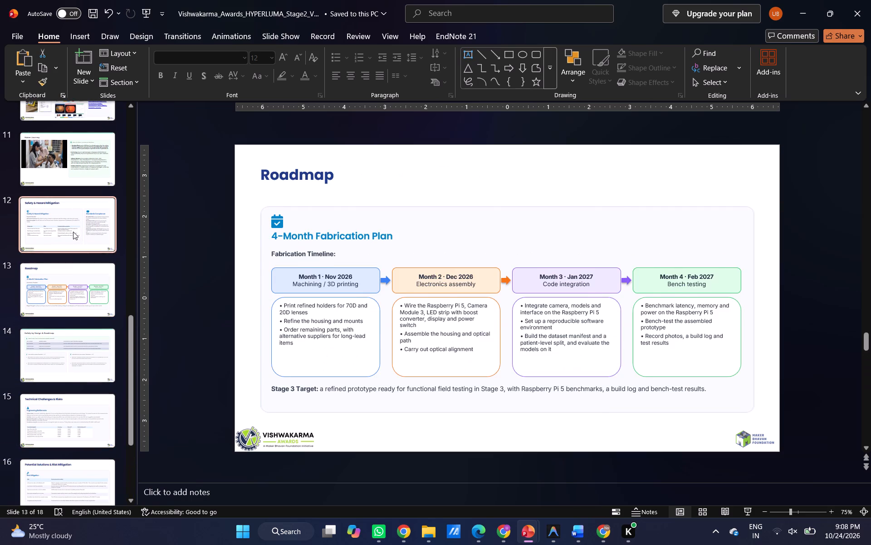
{"action": "scroll", "coordinate": [73, 232], "scroll_direction": "up", "scroll_amount": 1}
{"action": "left_click", "coordinate": [73, 232]}
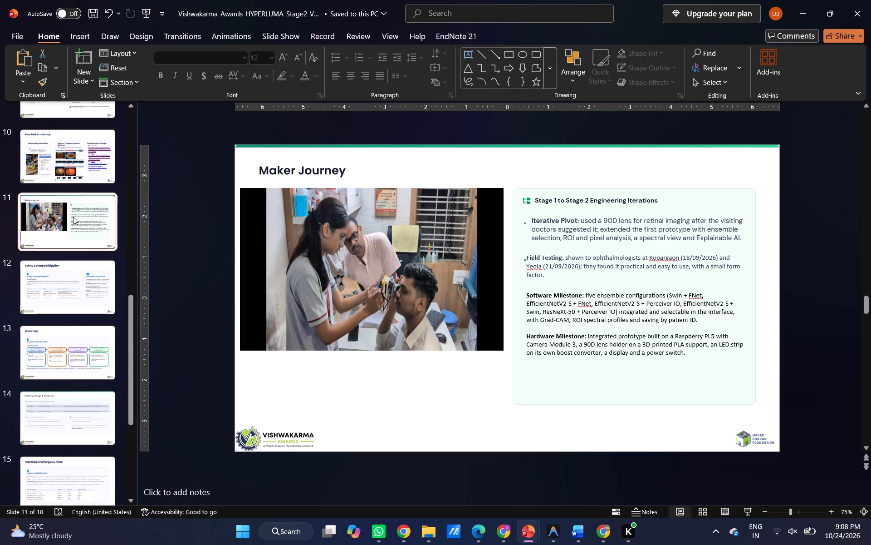
{"action": "left_click", "coordinate": [73, 175]}
{"action": "scroll", "coordinate": [73, 175], "scroll_direction": "up", "scroll_amount": 1}
{"action": "left_click", "coordinate": [73, 175]}
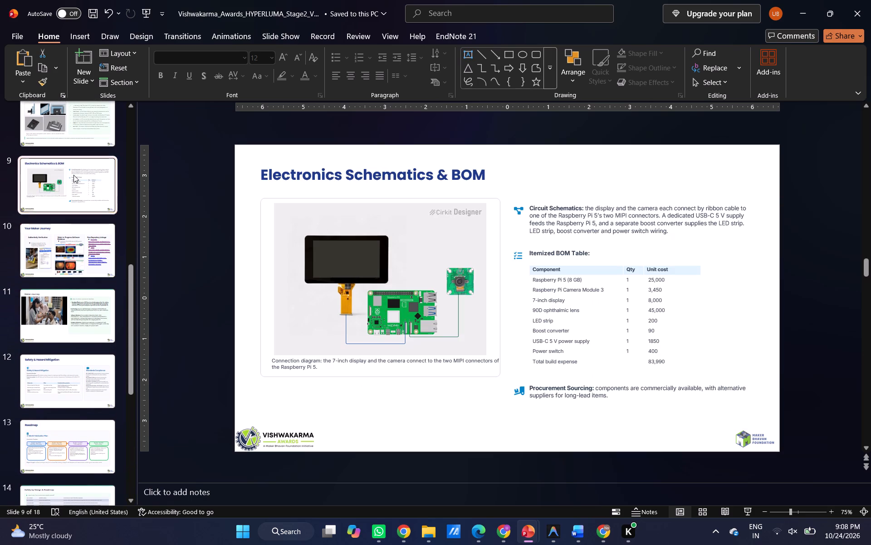
{"action": "left_click", "coordinate": [69, 274]}
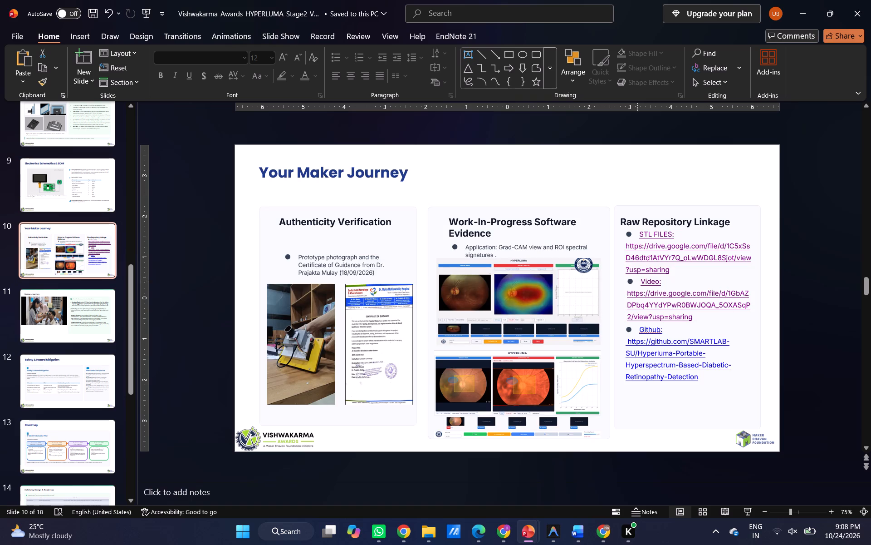
{"action": "left_click", "coordinate": [78, 186]}
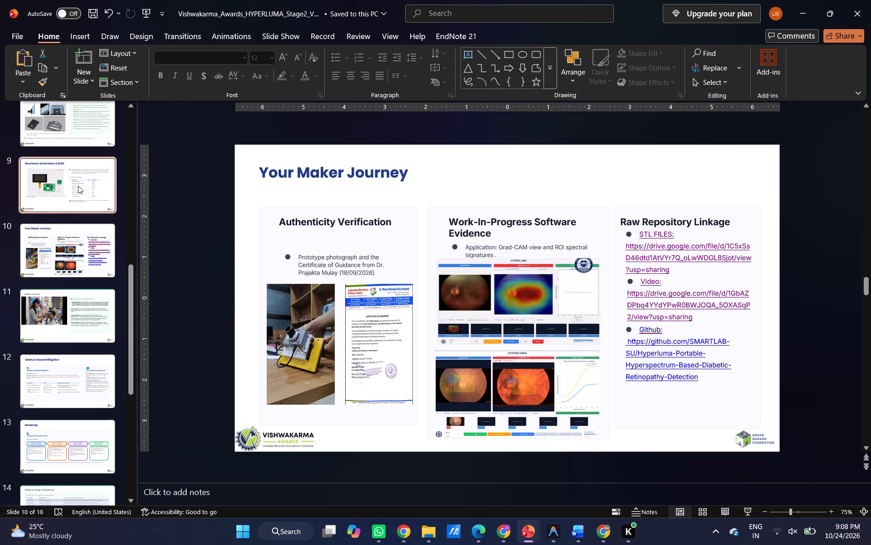
{"action": "left_click", "coordinate": [69, 132]}
{"action": "scroll", "coordinate": [69, 132], "scroll_direction": "up", "scroll_amount": 1}
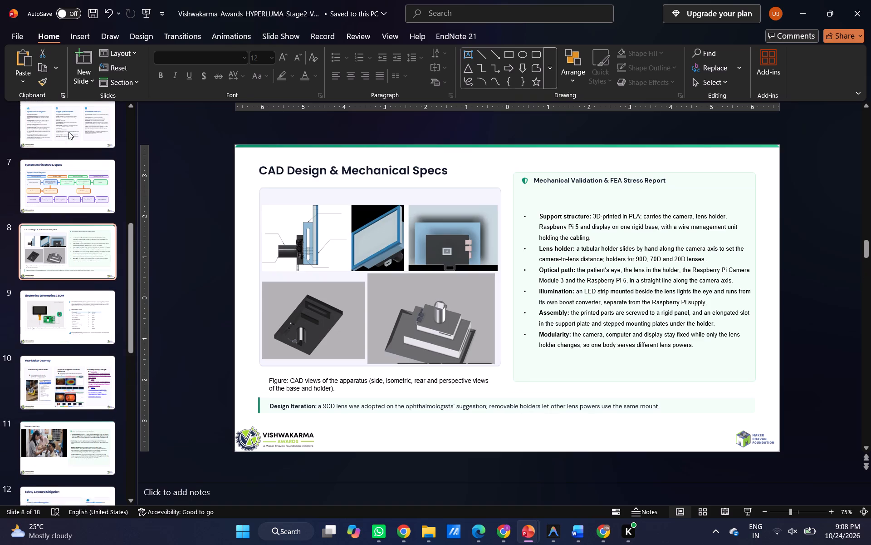
{"action": "left_click", "coordinate": [78, 164]}
{"action": "left_click", "coordinate": [86, 202]}
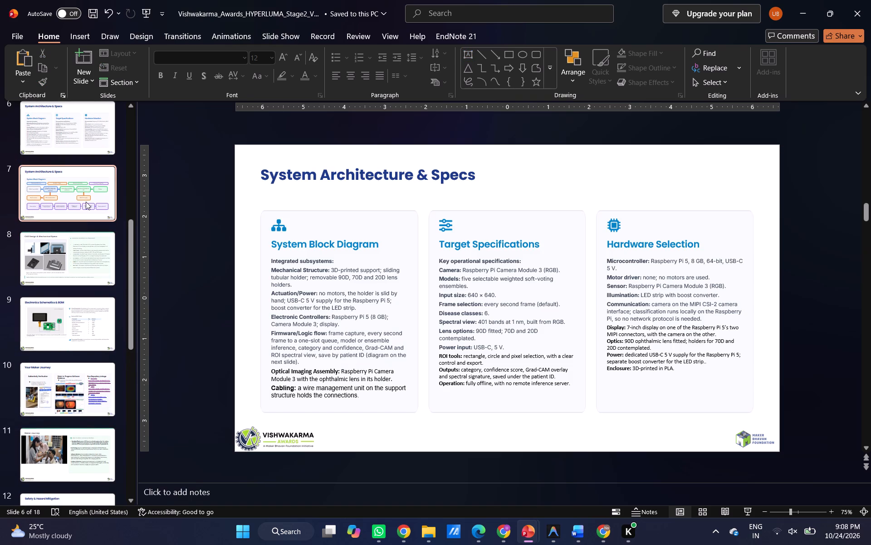
{"action": "scroll", "coordinate": [86, 202], "scroll_direction": "up", "scroll_amount": 2}
{"action": "left_click", "coordinate": [86, 202]}
{"action": "left_click", "coordinate": [93, 247]}
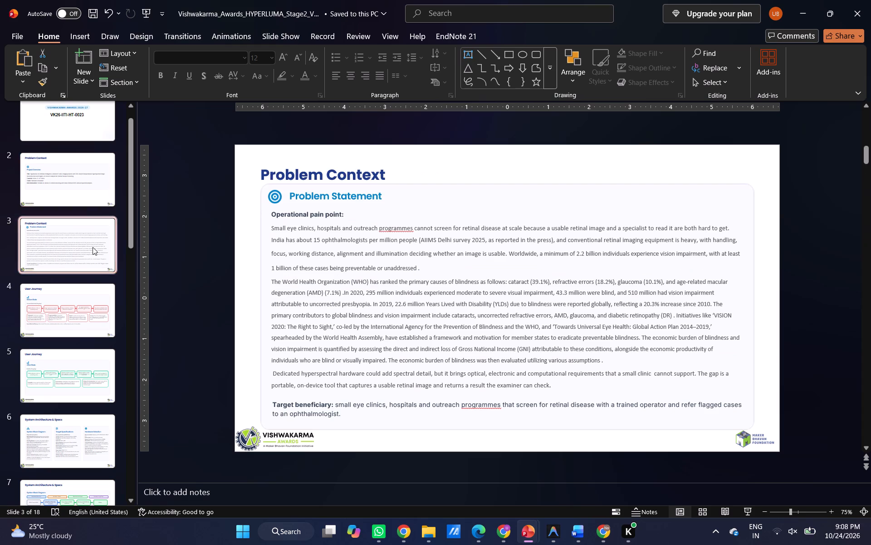
Review the slides forward again from CAD Design & Mechanical Specs through Your Maker Journey, Safety & Hazard Mitigation and Roadmap.
{"action": "scroll", "coordinate": [93, 247], "scroll_direction": "down", "scroll_amount": 2}
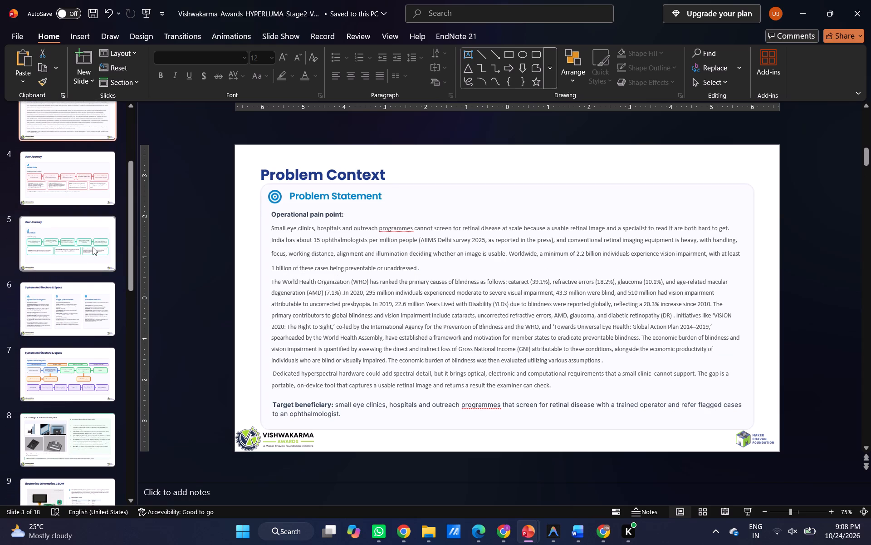
{"action": "scroll", "coordinate": [93, 247], "scroll_direction": "down", "scroll_amount": 1}
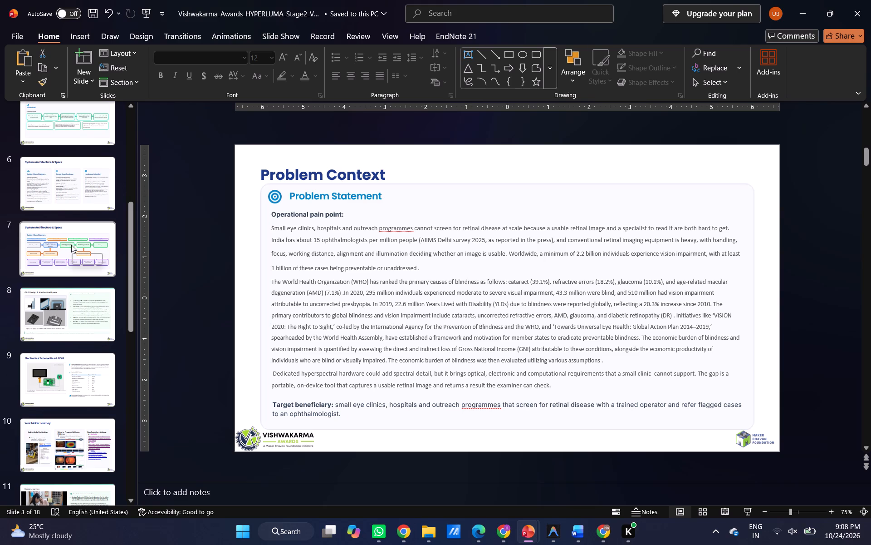
{"action": "left_click", "coordinate": [64, 295]}
{"action": "left_click", "coordinate": [85, 383]}
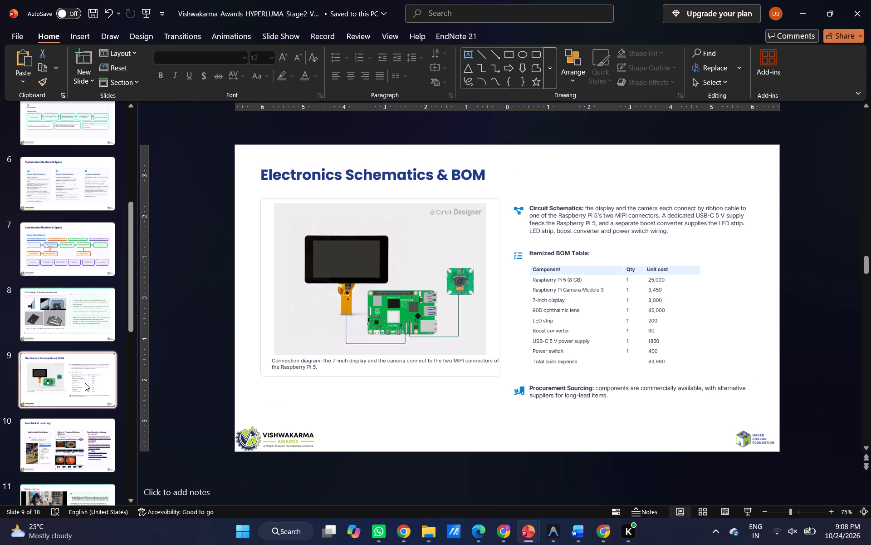
{"action": "scroll", "coordinate": [85, 383], "scroll_direction": "down", "scroll_amount": 1}
{"action": "left_click", "coordinate": [77, 328]}
{"action": "left_click", "coordinate": [80, 394]}
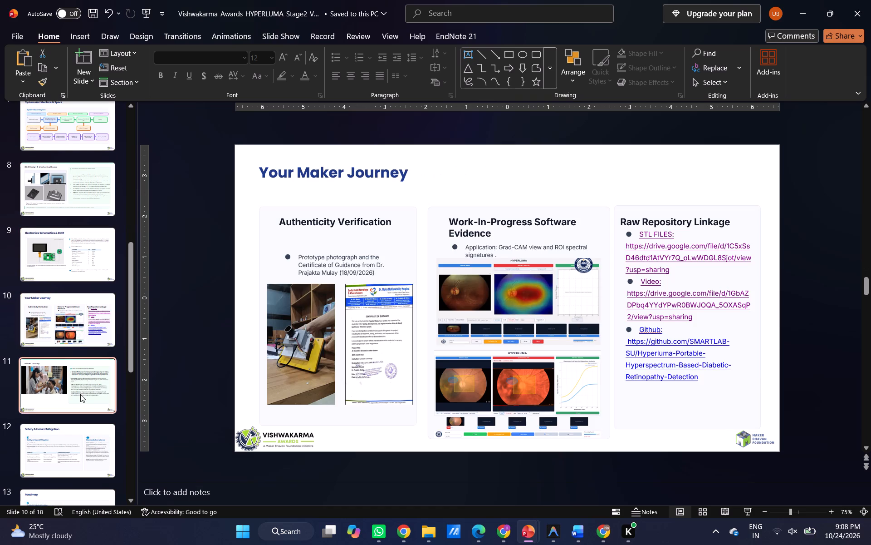
{"action": "scroll", "coordinate": [80, 394], "scroll_direction": "down", "scroll_amount": 1}
{"action": "left_click", "coordinate": [65, 321]}
{"action": "left_click", "coordinate": [73, 381]}
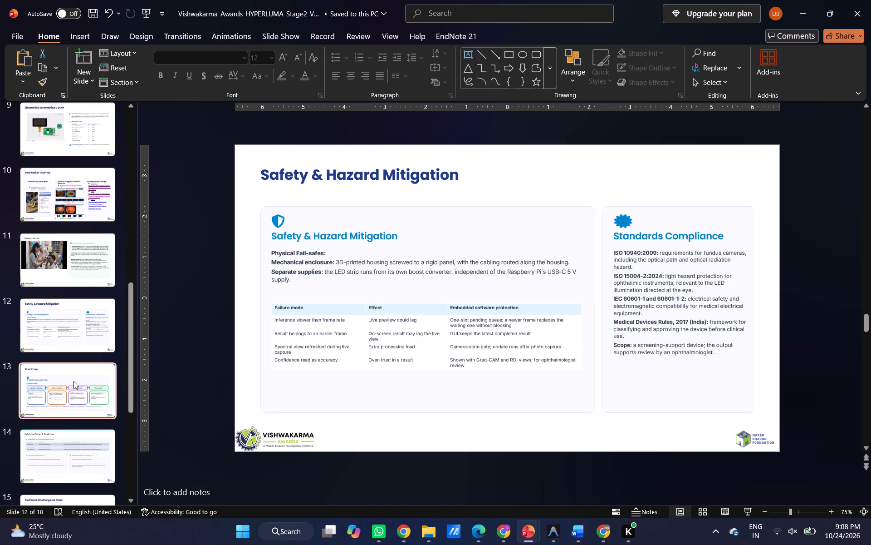
{"action": "scroll", "coordinate": [73, 381], "scroll_direction": "down", "scroll_amount": 5}
{"action": "left_click", "coordinate": [82, 441]}
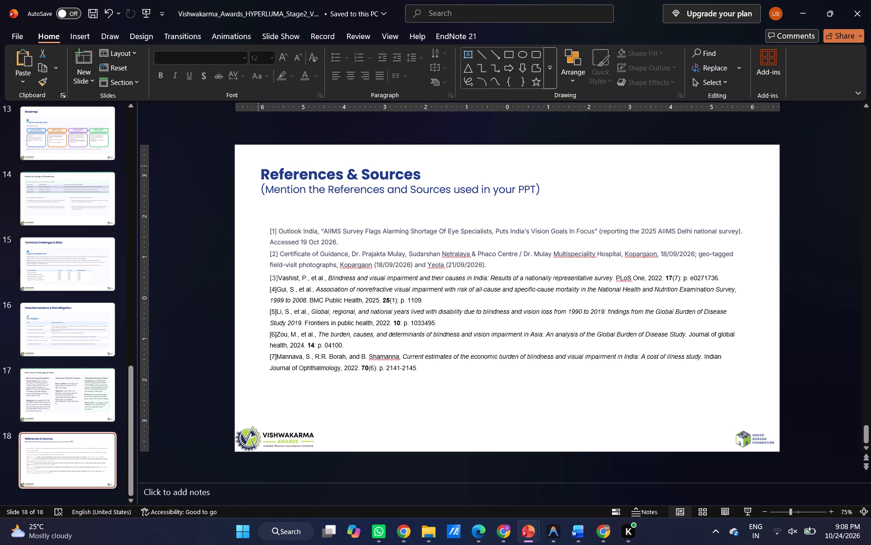
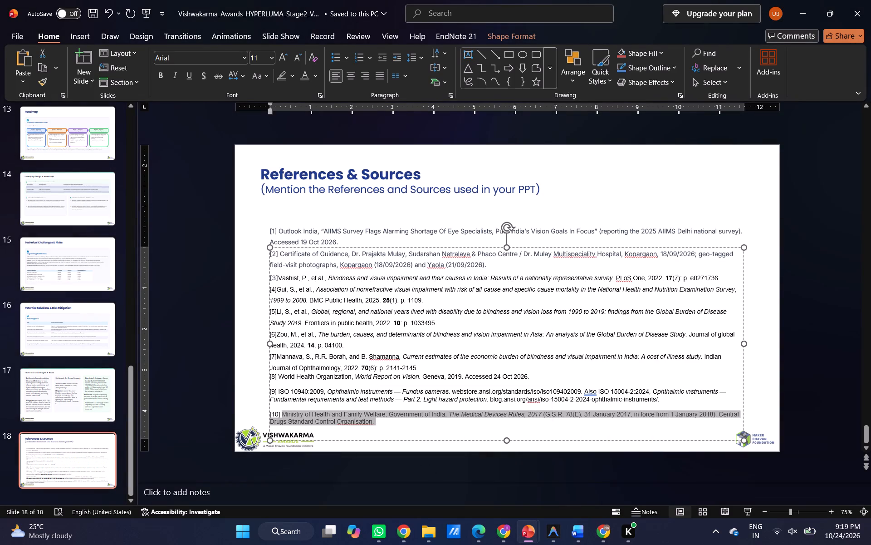
{"action": "key", "text": "ctrl+v"}
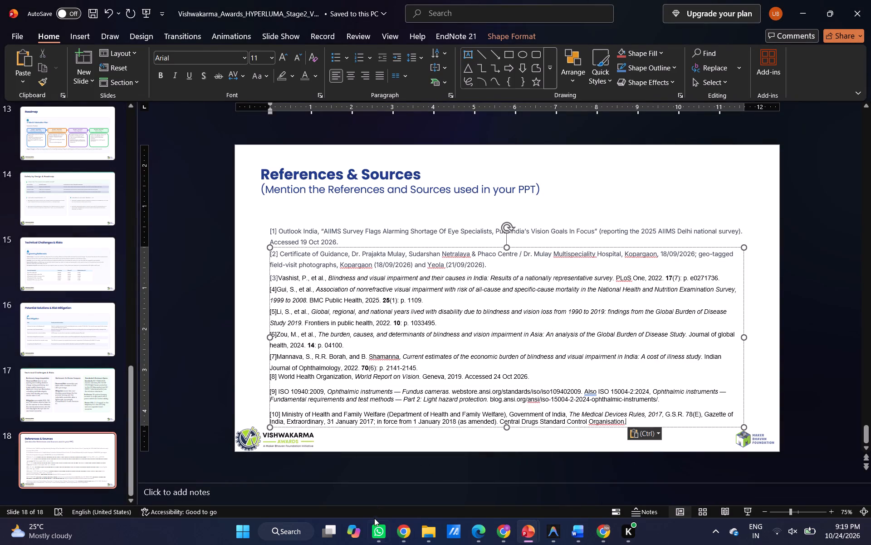
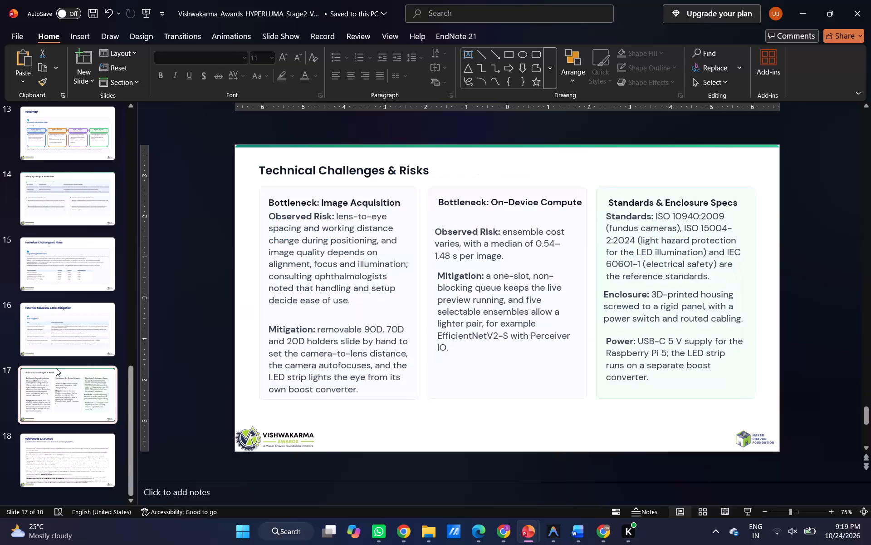
Review the HYPERLUMA deck's slides, from User Journey and System Architecture through Technical Challenges, Risk Mitigation and References & Sources.
{"action": "left_click", "coordinate": [60, 350]}
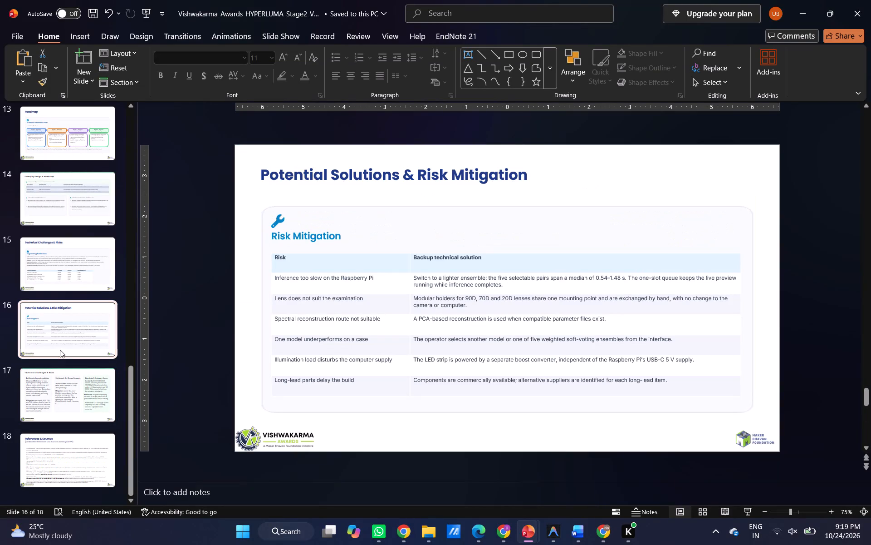
{"action": "scroll", "coordinate": [60, 350], "scroll_direction": "up", "scroll_amount": 3}
{"action": "left_click", "coordinate": [45, 206]}
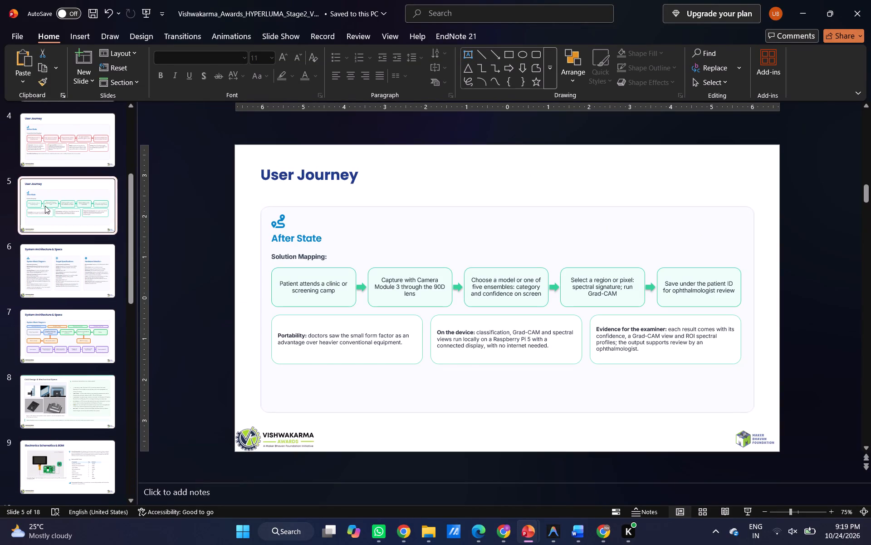
{"action": "left_click", "coordinate": [65, 269]}
{"action": "left_click", "coordinate": [79, 321]}
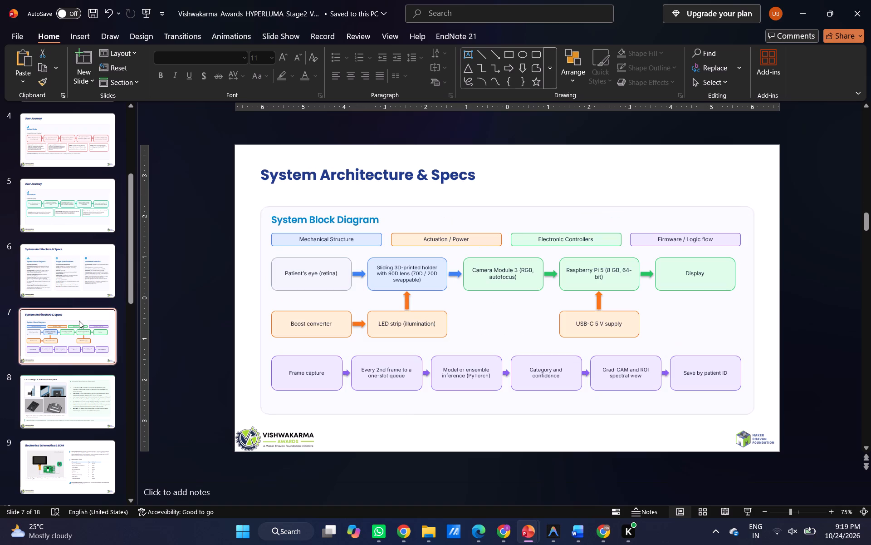
{"action": "left_click", "coordinate": [102, 418]}
{"action": "scroll", "coordinate": [102, 418], "scroll_direction": "down", "scroll_amount": 1}
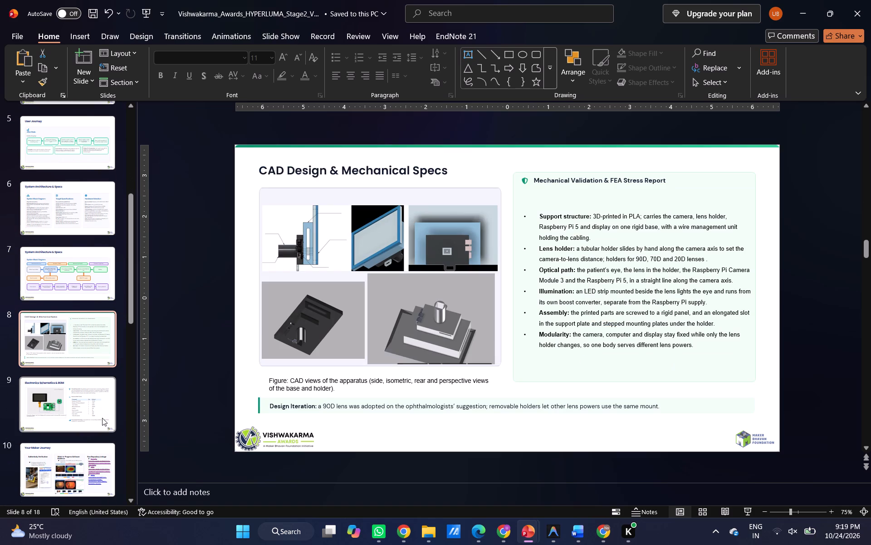
{"action": "left_click", "coordinate": [77, 402]}
{"action": "scroll", "coordinate": [77, 402], "scroll_direction": "down", "scroll_amount": 1}
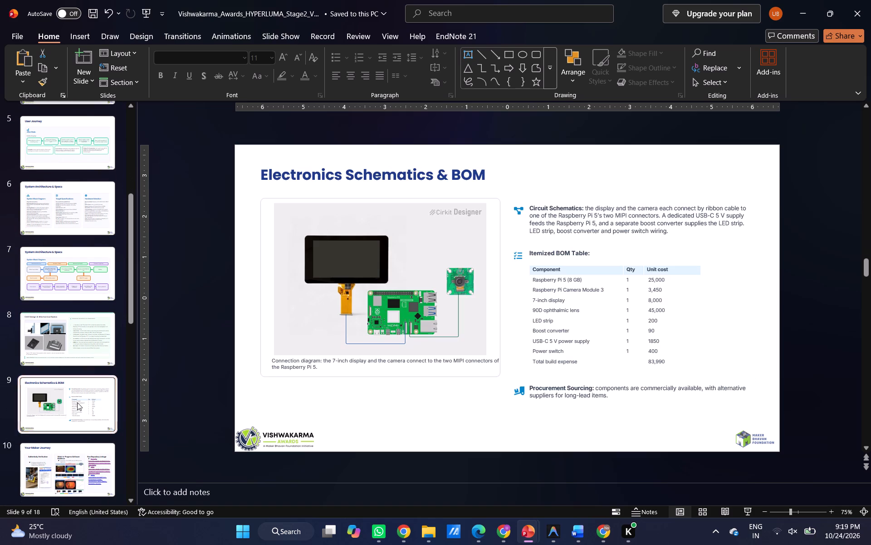
{"action": "scroll", "coordinate": [77, 402], "scroll_direction": "down", "scroll_amount": 1}
{"action": "left_click", "coordinate": [55, 354]}
{"action": "scroll", "coordinate": [70, 428], "scroll_direction": "down", "scroll_amount": 10}
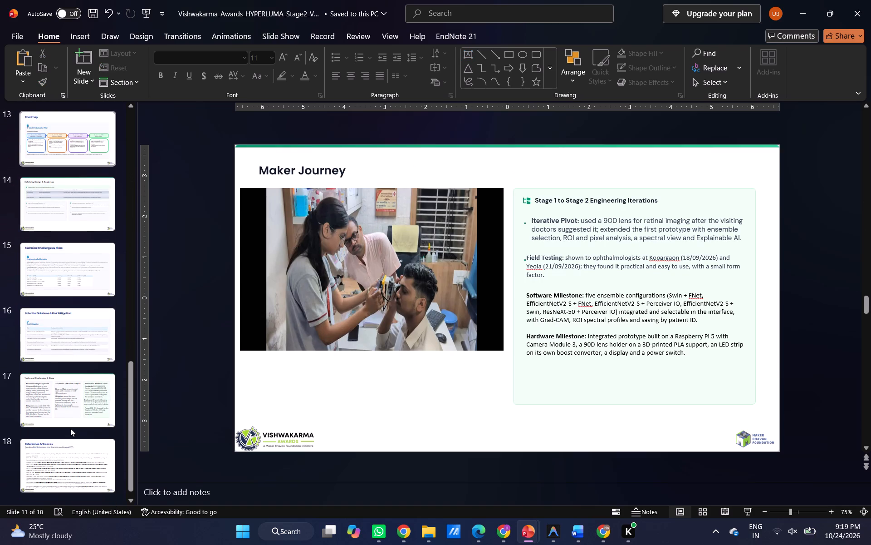
{"action": "scroll", "coordinate": [70, 428], "scroll_direction": "down", "scroll_amount": 20}
{"action": "scroll", "coordinate": [70, 428], "scroll_direction": "down", "scroll_amount": 1}
{"action": "left_click", "coordinate": [71, 460]}
{"action": "left_click", "coordinate": [70, 412]}
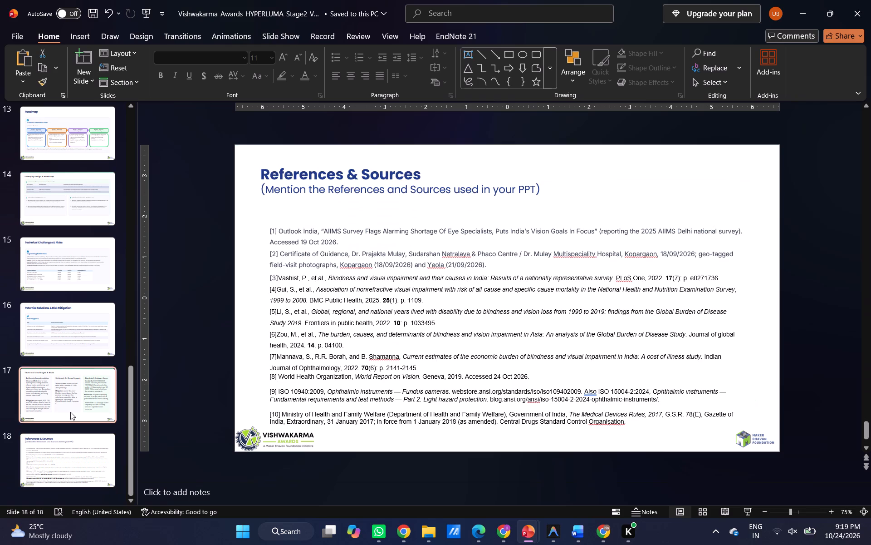
{"action": "left_click", "coordinate": [67, 348]}
{"action": "left_click", "coordinate": [81, 270]}
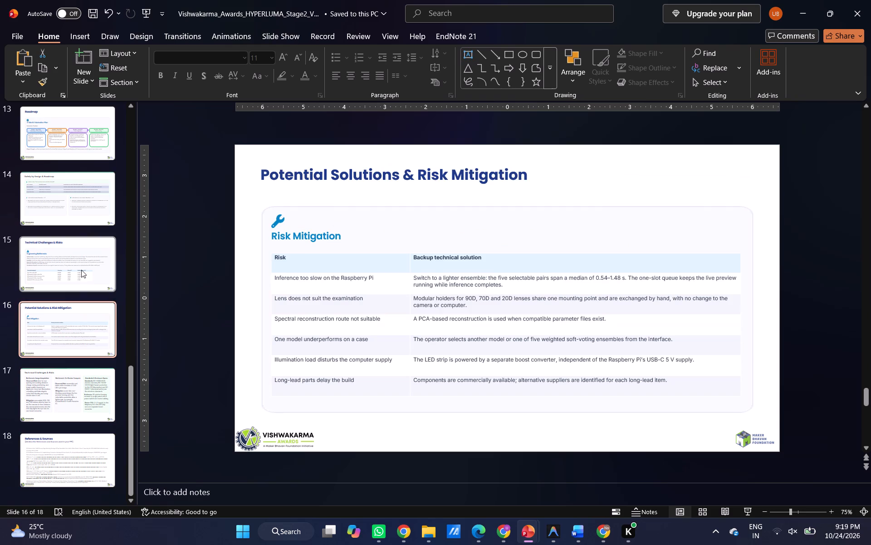
{"action": "left_click", "coordinate": [78, 196]}
{"action": "scroll", "coordinate": [78, 196], "scroll_direction": "down", "scroll_amount": 1}
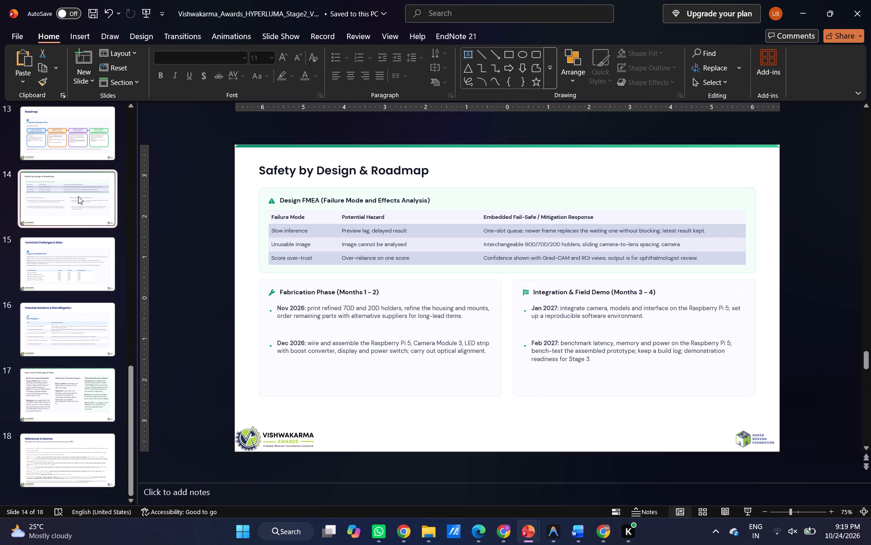
{"action": "scroll", "coordinate": [78, 196], "scroll_direction": "down", "scroll_amount": 1}
{"action": "scroll", "coordinate": [78, 196], "scroll_direction": "up", "scroll_amount": 1}
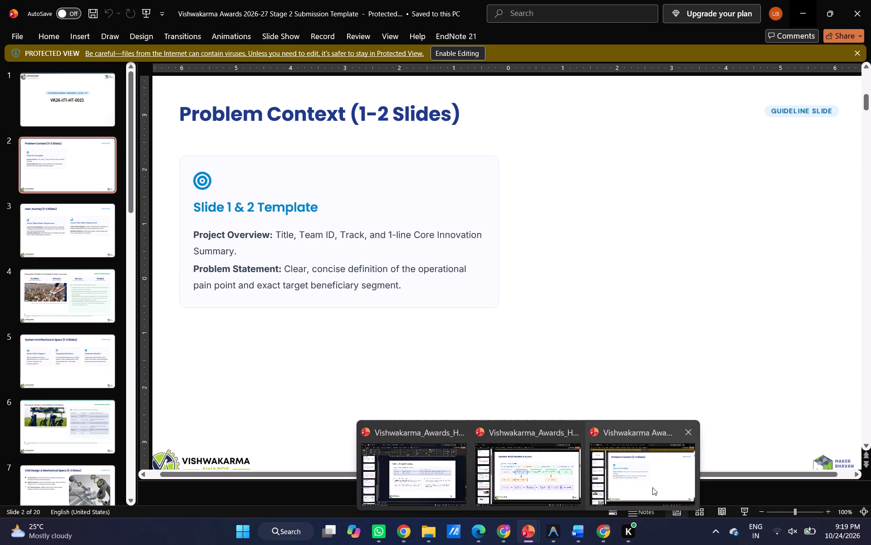
Switch to the Stage 2 Submission Template deck and examine its closing slides on challenges, risk mitigation and Image Sources.
{"action": "left_click", "coordinate": [652, 487]}
{"action": "scroll", "coordinate": [46, 433], "scroll_direction": "down", "scroll_amount": 20}
{"action": "scroll", "coordinate": [46, 433], "scroll_direction": "down", "scroll_amount": 1}
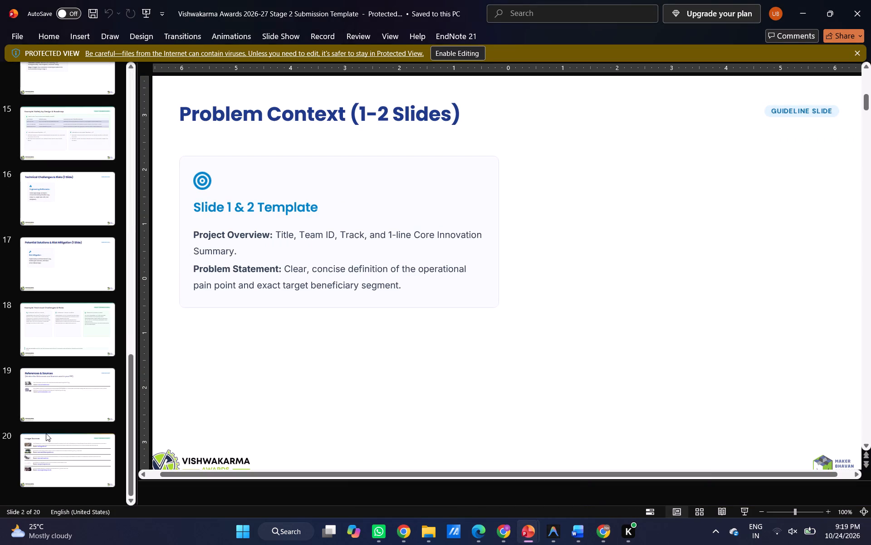
{"action": "left_click", "coordinate": [59, 390]}
{"action": "left_click", "coordinate": [73, 320]}
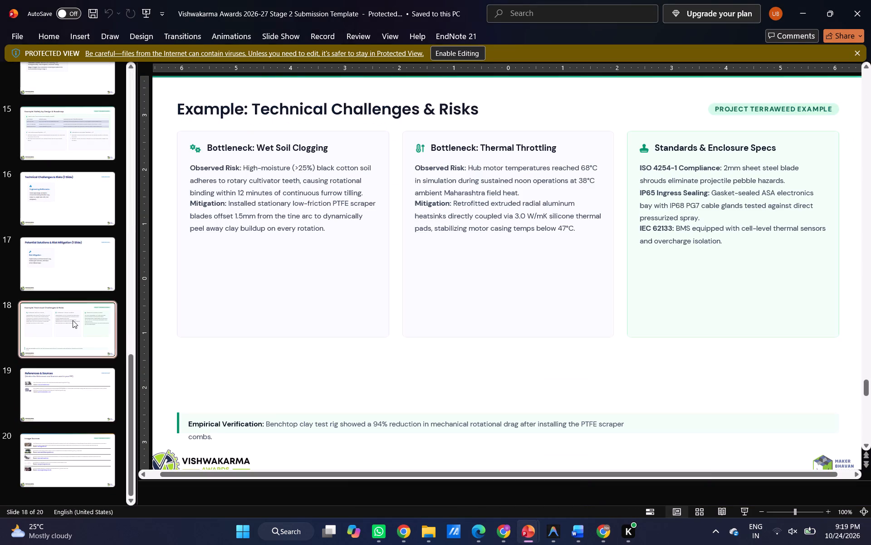
{"action": "left_click", "coordinate": [78, 242]}
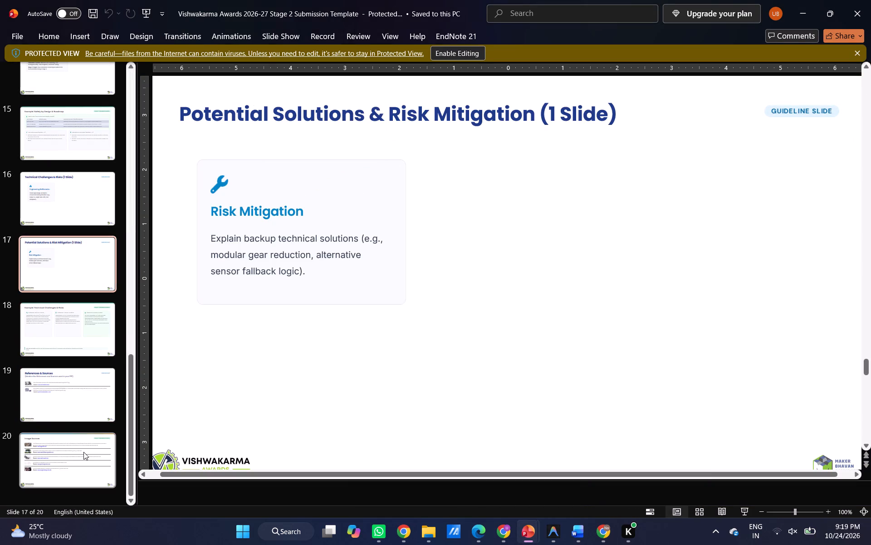
{"action": "left_click", "coordinate": [83, 452]}
{"action": "scroll", "coordinate": [0, 220], "scroll_direction": "right", "scroll_amount": 1}
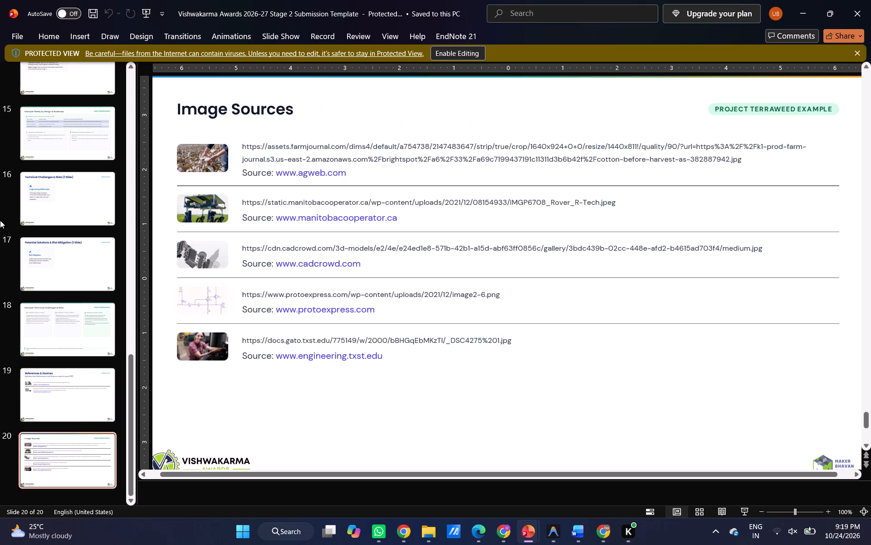
{"action": "scroll", "coordinate": [0, 220], "scroll_direction": "right", "scroll_amount": 1}
{"action": "left_click", "coordinate": [29, 219]}
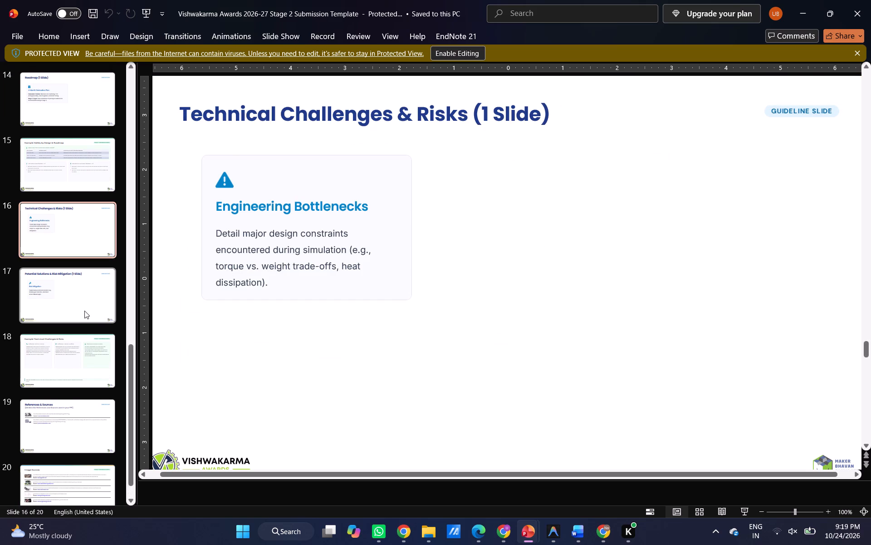
{"action": "left_click", "coordinate": [84, 311]}
{"action": "left_click", "coordinate": [89, 384]}
Examine the template's example and guideline slides from Safety by Design & Roadmap back to Electronics Schematics & BOM.
{"action": "left_click", "coordinate": [88, 203]}
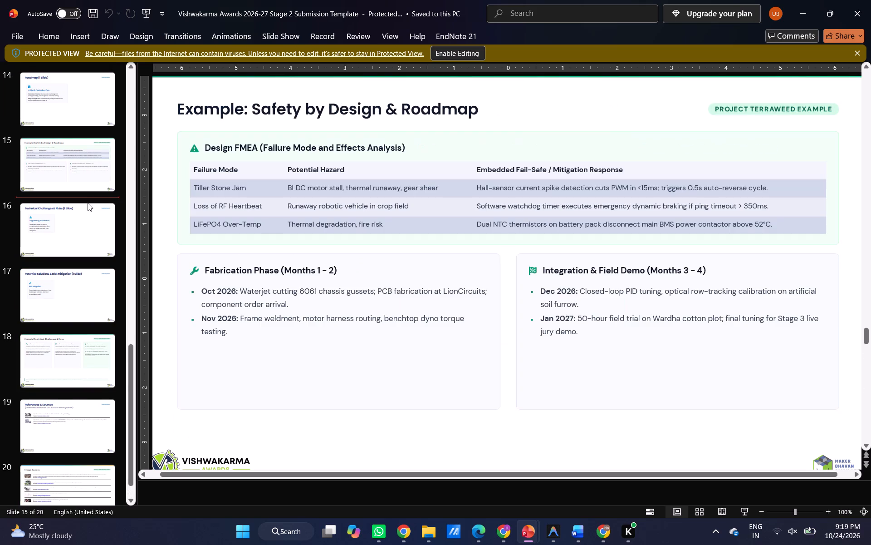
{"action": "left_click", "coordinate": [79, 150]}
{"action": "scroll", "coordinate": [79, 150], "scroll_direction": "up", "scroll_amount": 1}
{"action": "left_click", "coordinate": [79, 150]}
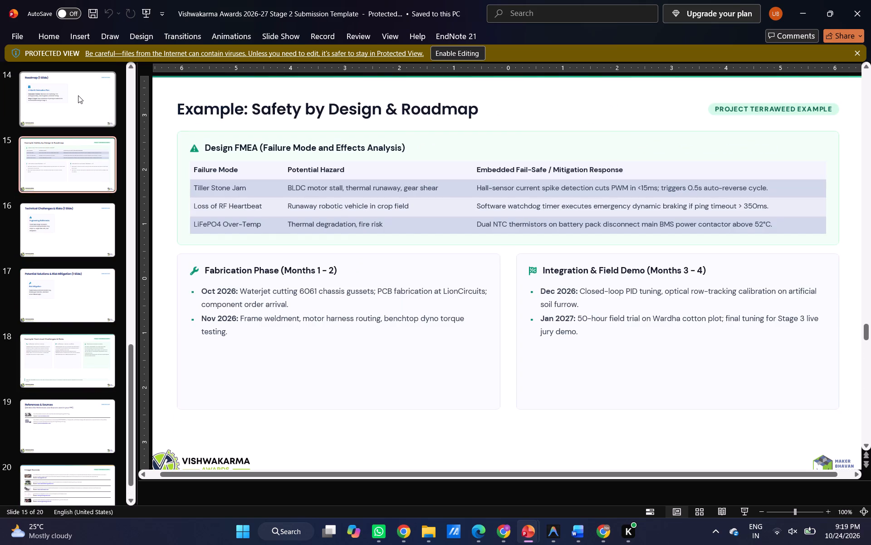
{"action": "left_click", "coordinate": [78, 95]}
{"action": "scroll", "coordinate": [78, 95], "scroll_direction": "up", "scroll_amount": 1}
{"action": "left_click", "coordinate": [96, 182]}
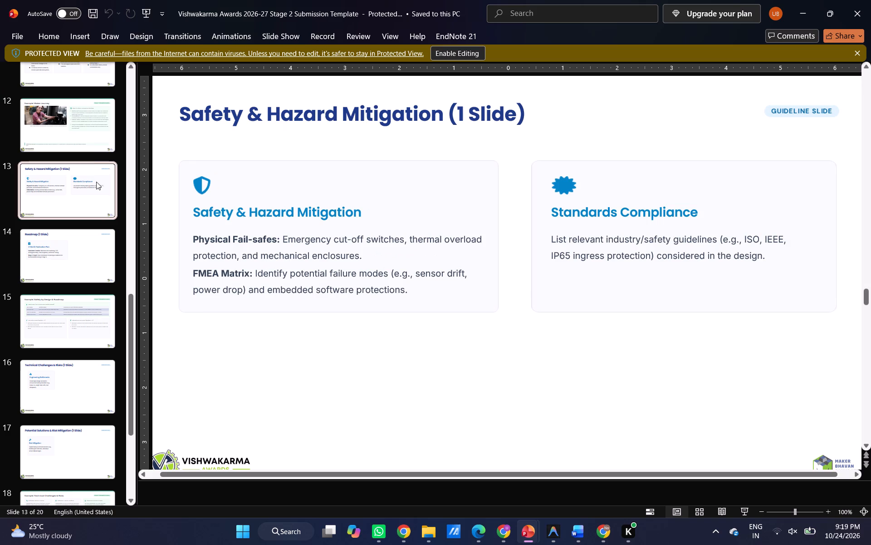
{"action": "left_click", "coordinate": [80, 124]}
{"action": "scroll", "coordinate": [80, 124], "scroll_direction": "up", "scroll_amount": 1}
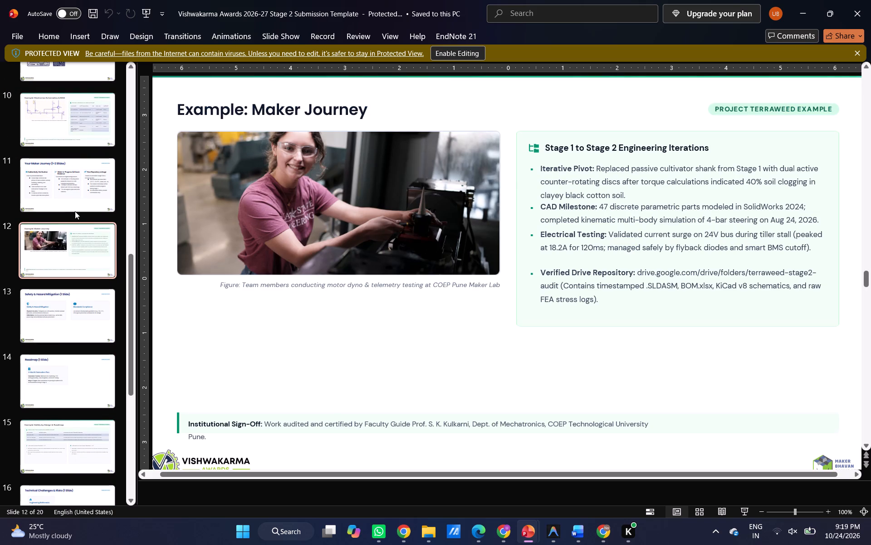
{"action": "left_click", "coordinate": [75, 211]}
{"action": "left_click", "coordinate": [69, 131]}
{"action": "scroll", "coordinate": [69, 131], "scroll_direction": "up", "scroll_amount": 1}
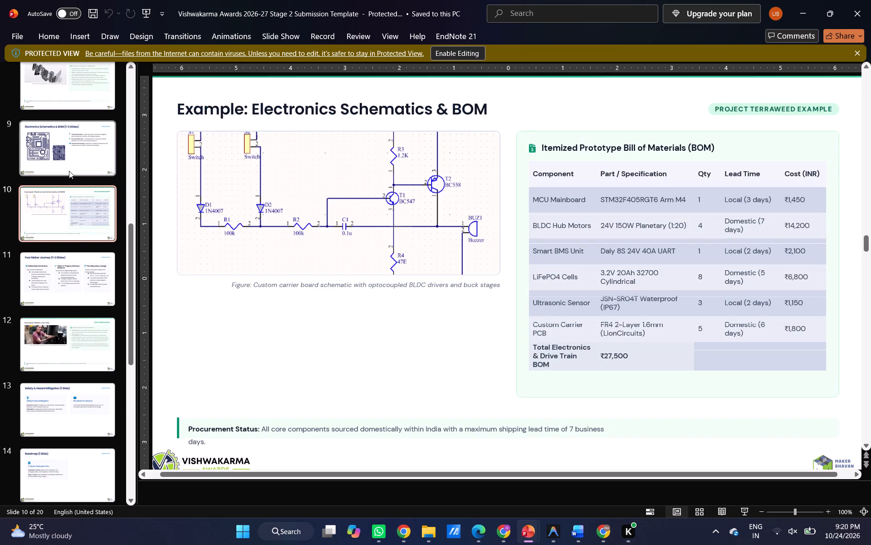
{"action": "left_click", "coordinate": [68, 190]}
{"action": "left_click", "coordinate": [73, 169]}
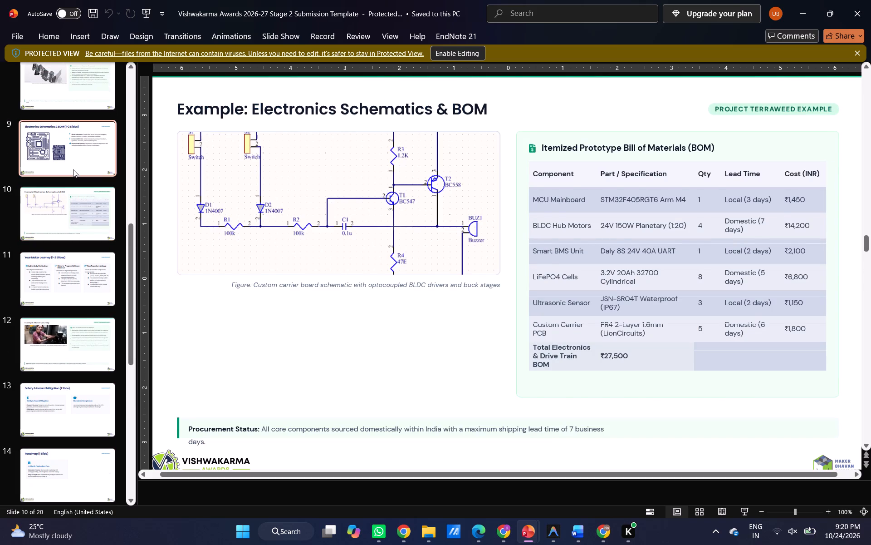
{"action": "left_click", "coordinate": [78, 232]}
Check the template's first slide and its final Image Sources example slide.
{"action": "scroll", "coordinate": [78, 232], "scroll_direction": "down", "scroll_amount": 7}
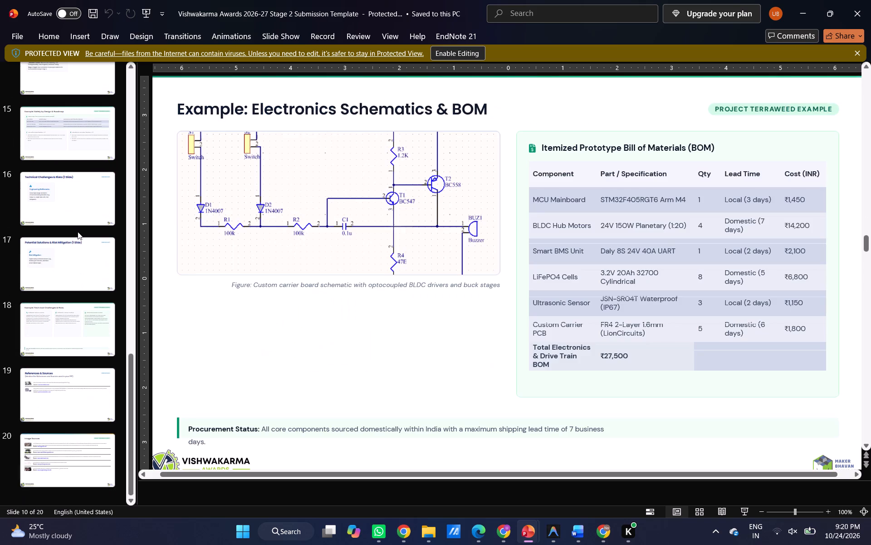
{"action": "scroll", "coordinate": [78, 232], "scroll_direction": "down", "scroll_amount": 12}
{"action": "scroll", "coordinate": [78, 232], "scroll_direction": "up", "scroll_amount": 10}
{"action": "left_click", "coordinate": [76, 130]}
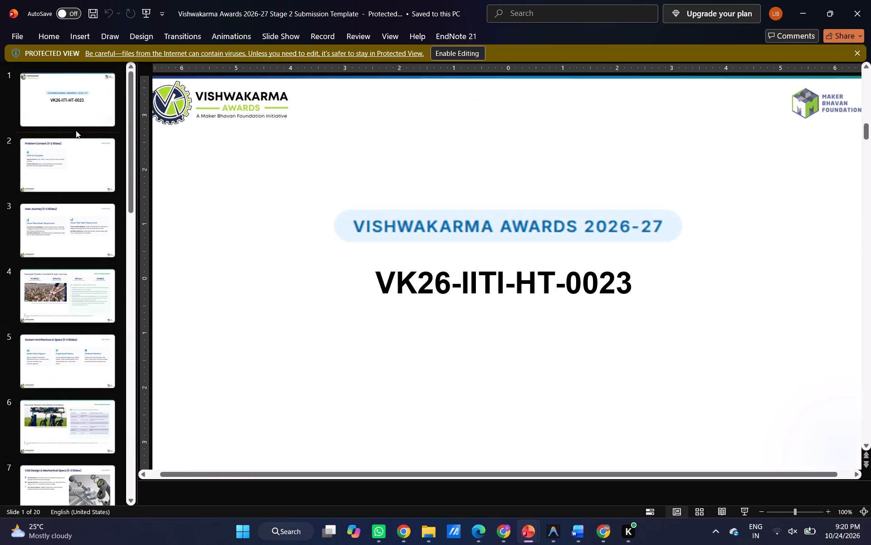
{"action": "scroll", "coordinate": [93, 317], "scroll_direction": "down", "scroll_amount": 20}
{"action": "scroll", "coordinate": [93, 317], "scroll_direction": "down", "scroll_amount": 20}
{"action": "scroll", "coordinate": [93, 317], "scroll_direction": "down", "scroll_amount": 8}
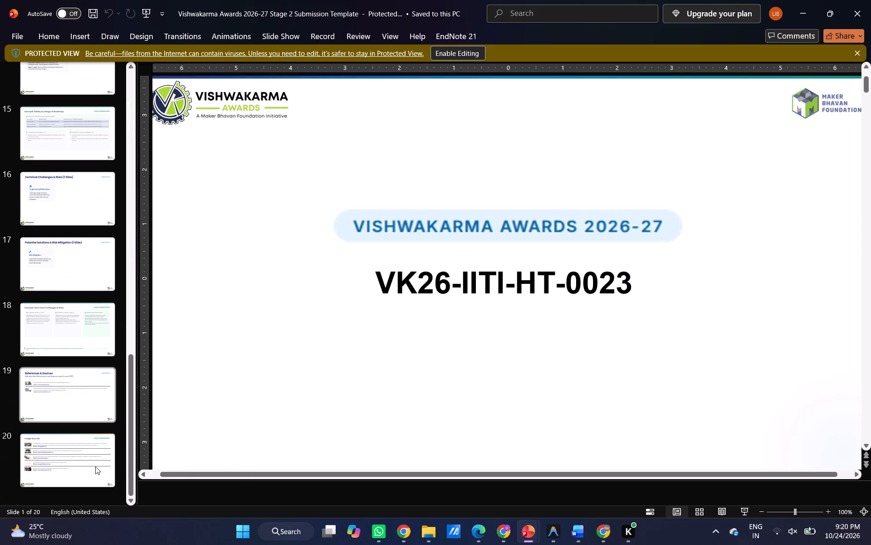
{"action": "left_click", "coordinate": [95, 466]}
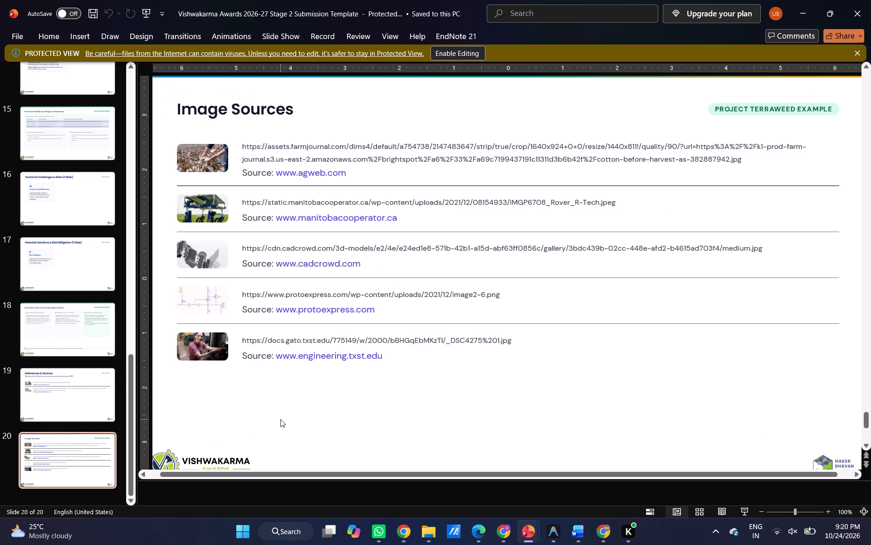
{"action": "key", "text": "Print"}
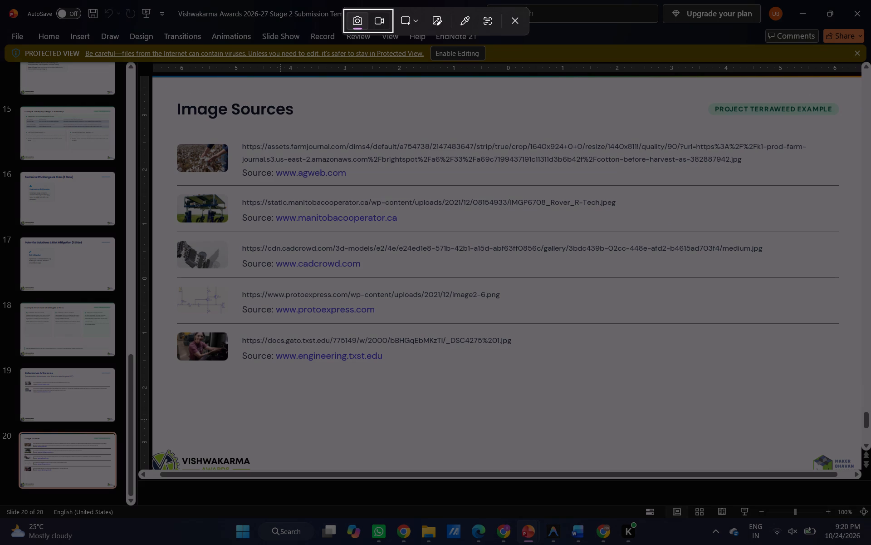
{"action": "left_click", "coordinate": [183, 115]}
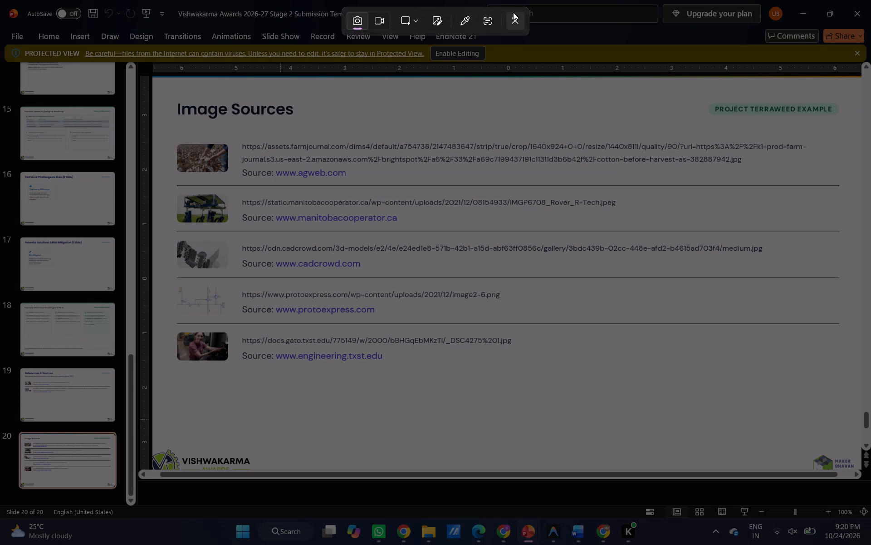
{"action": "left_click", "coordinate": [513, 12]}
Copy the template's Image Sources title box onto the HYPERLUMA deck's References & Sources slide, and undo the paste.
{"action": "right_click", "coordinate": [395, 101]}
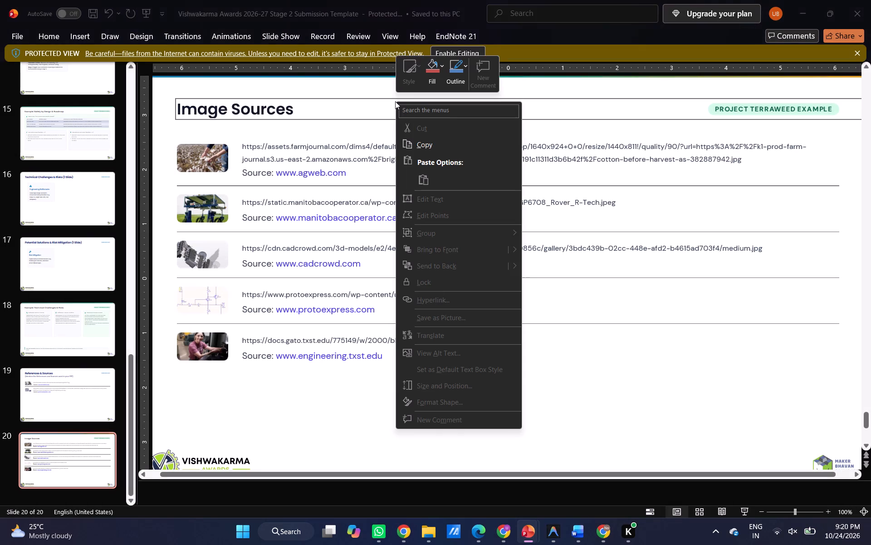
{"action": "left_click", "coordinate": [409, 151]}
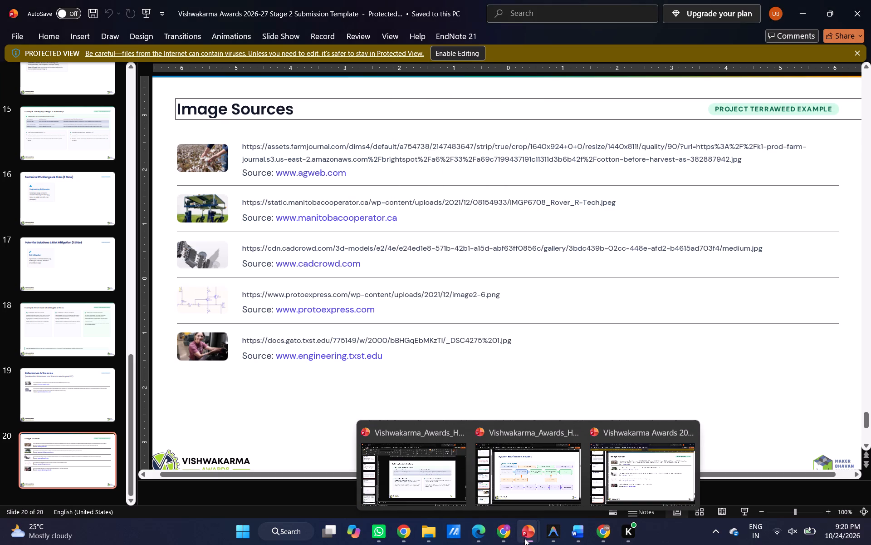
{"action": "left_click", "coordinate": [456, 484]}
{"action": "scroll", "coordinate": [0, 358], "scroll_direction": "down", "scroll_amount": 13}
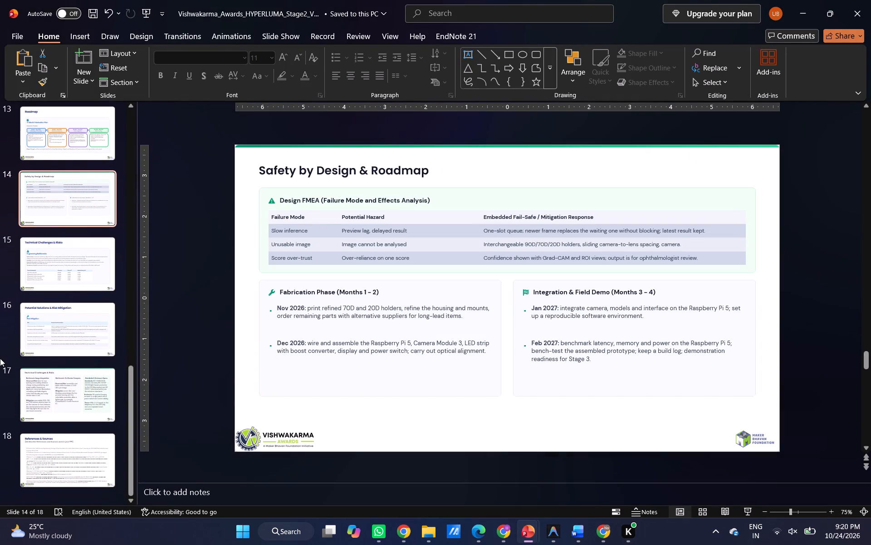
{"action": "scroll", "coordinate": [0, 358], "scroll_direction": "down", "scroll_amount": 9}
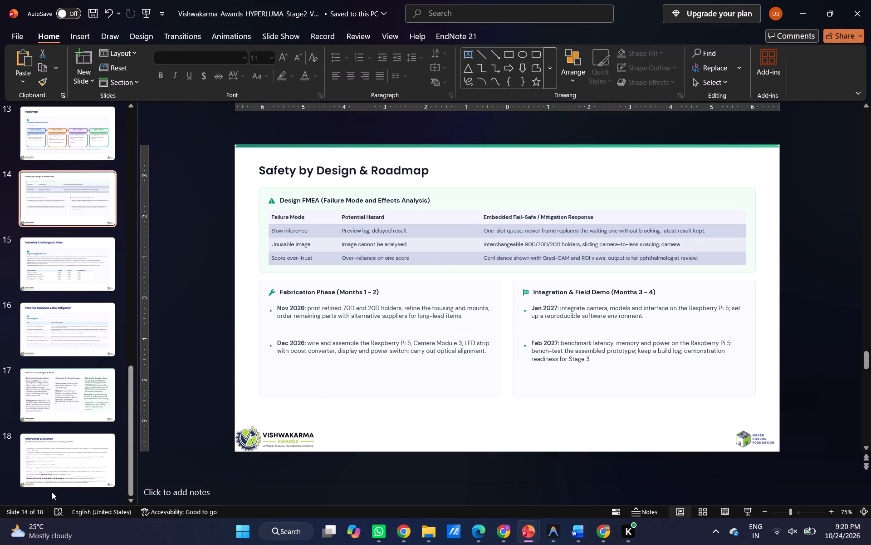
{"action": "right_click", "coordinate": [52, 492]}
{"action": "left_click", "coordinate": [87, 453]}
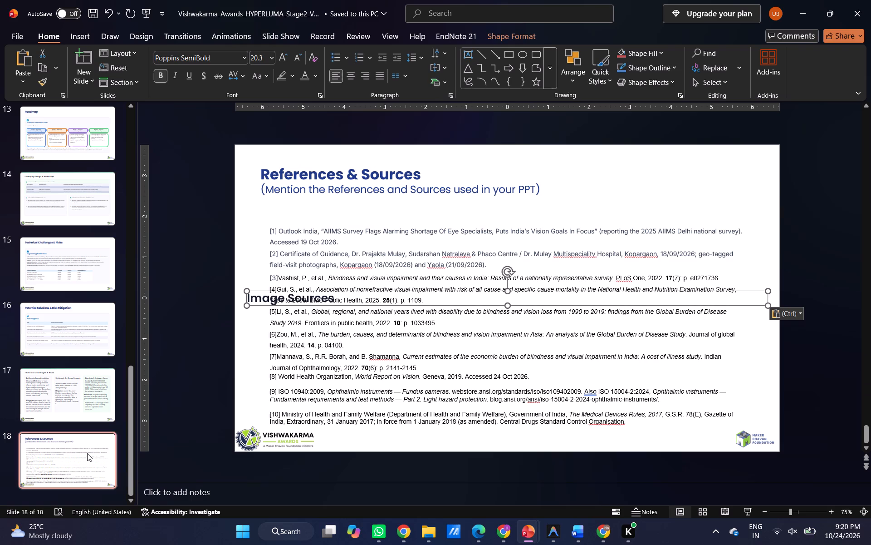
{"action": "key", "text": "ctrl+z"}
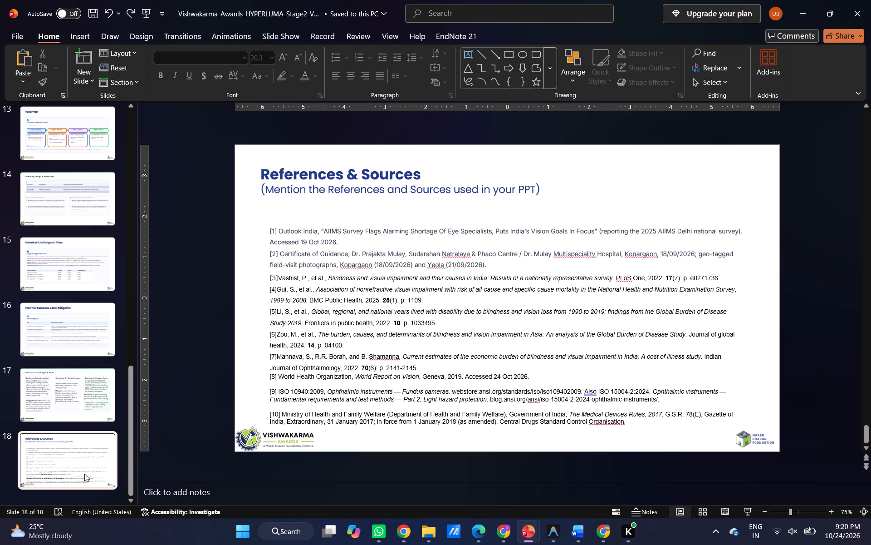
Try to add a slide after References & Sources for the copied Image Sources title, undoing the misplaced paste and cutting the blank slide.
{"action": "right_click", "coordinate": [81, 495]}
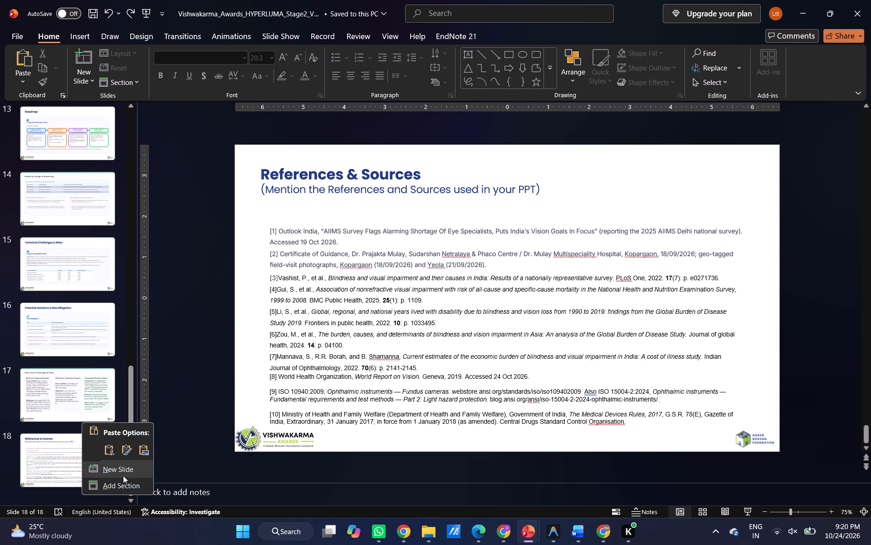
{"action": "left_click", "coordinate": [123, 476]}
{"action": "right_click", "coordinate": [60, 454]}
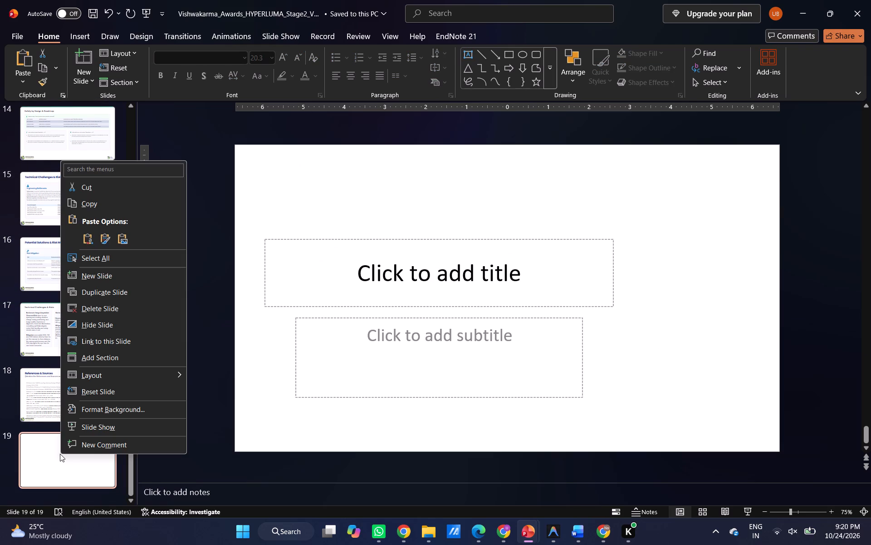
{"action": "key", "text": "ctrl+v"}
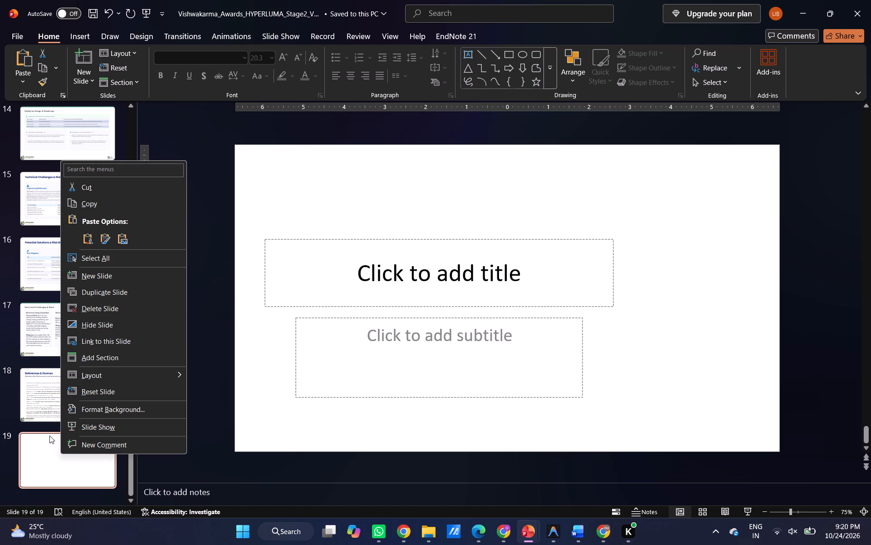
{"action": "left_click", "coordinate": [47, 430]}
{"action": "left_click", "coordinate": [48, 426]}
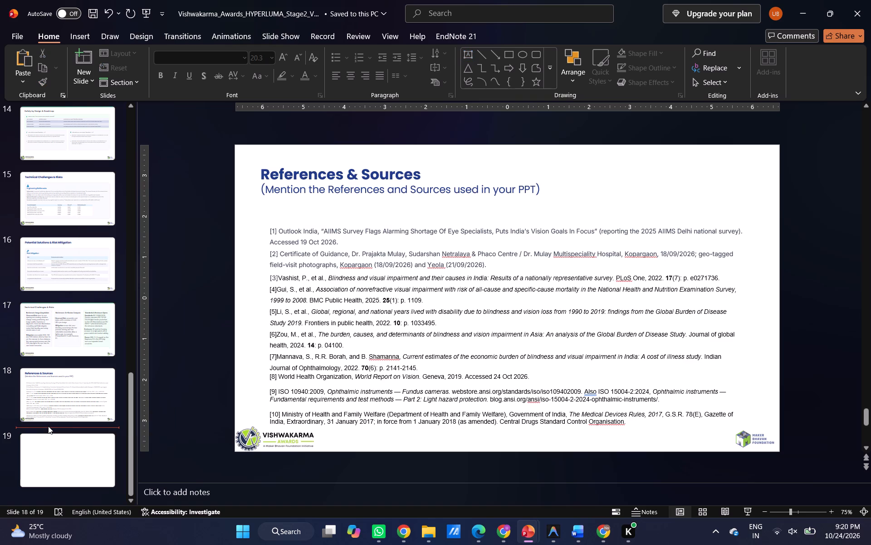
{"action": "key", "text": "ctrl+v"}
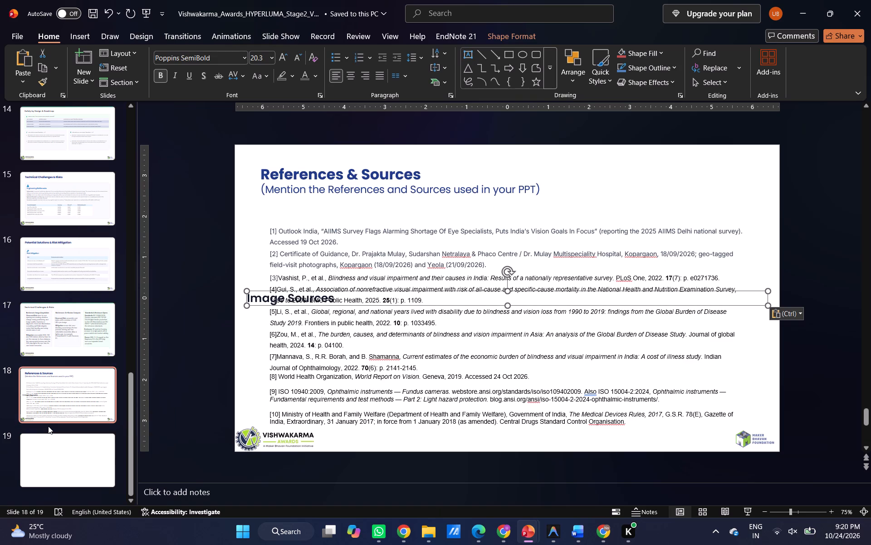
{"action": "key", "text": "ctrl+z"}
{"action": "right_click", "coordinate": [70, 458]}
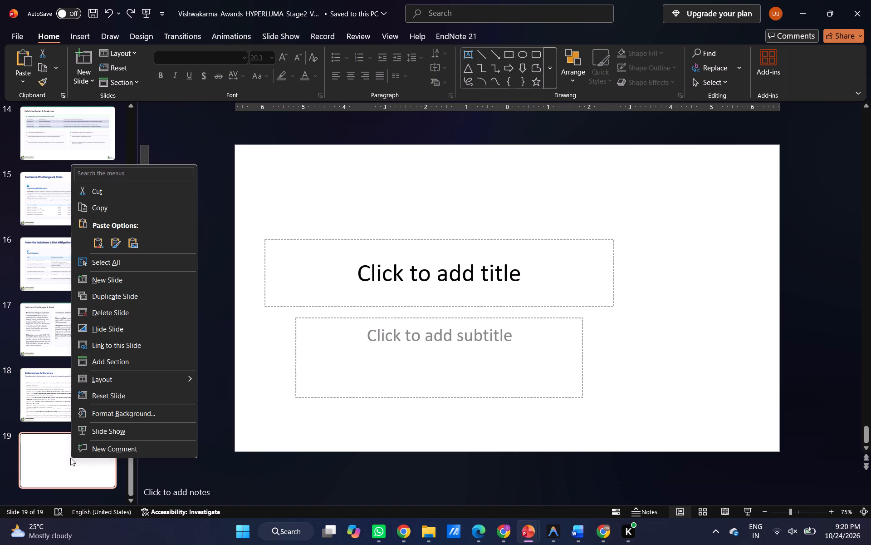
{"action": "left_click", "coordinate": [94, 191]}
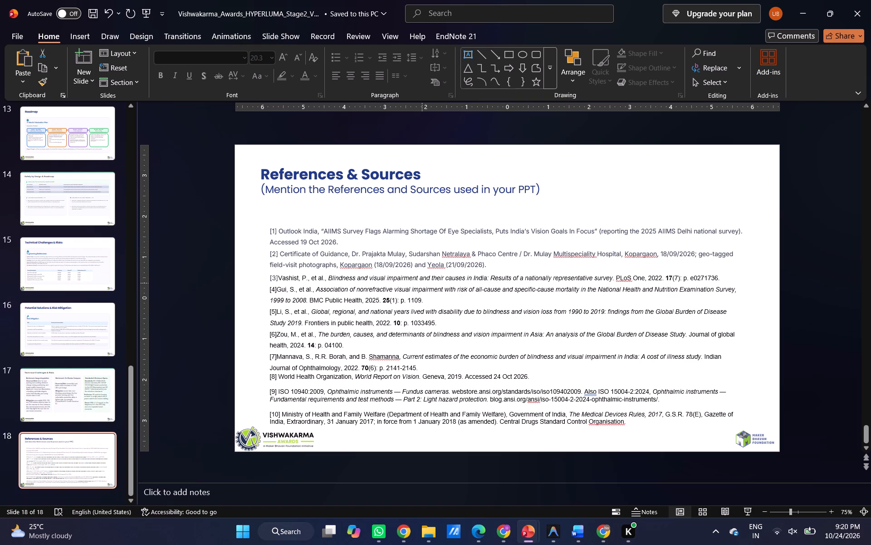
Review the opening slides of the HYPERLUMA deck, from Problem Context through the User Journey slides.
{"action": "scroll", "coordinate": [104, 297], "scroll_direction": "up", "scroll_amount": 20}
{"action": "scroll", "coordinate": [104, 297], "scroll_direction": "up", "scroll_amount": 7}
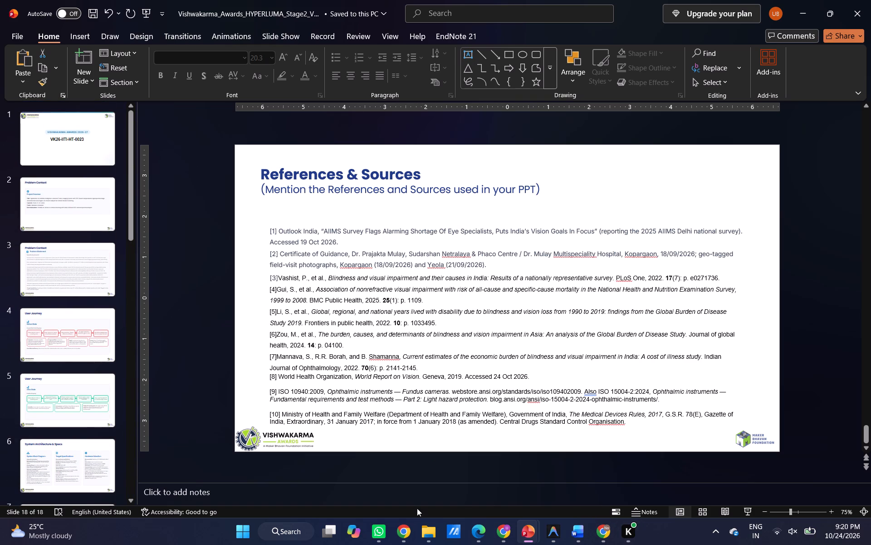
{"action": "scroll", "coordinate": [126, 283], "scroll_direction": "up", "scroll_amount": 9}
{"action": "left_click", "coordinate": [73, 205]}
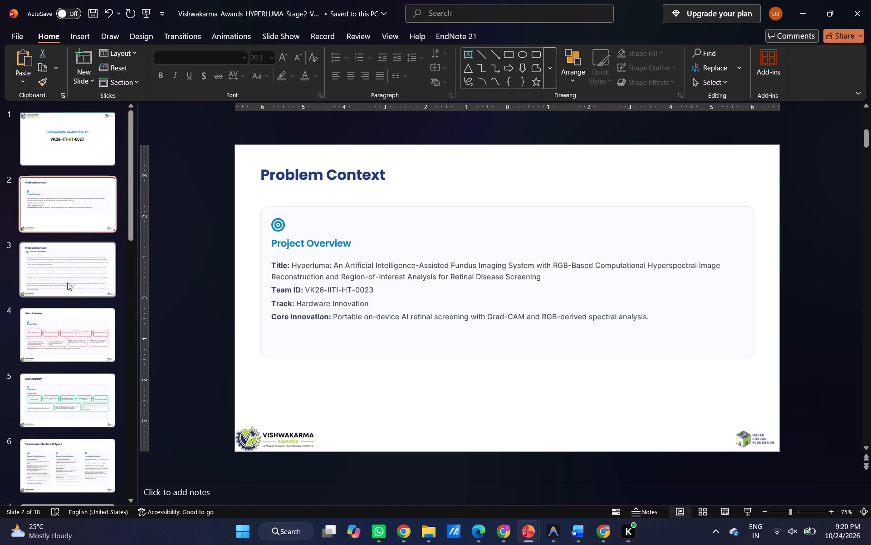
{"action": "left_click", "coordinate": [67, 282]}
{"action": "left_click", "coordinate": [71, 329]}
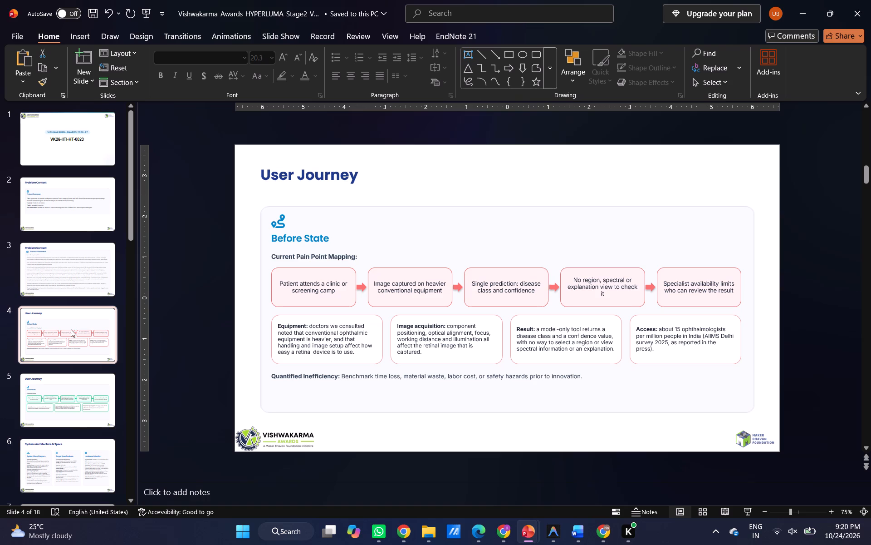
{"action": "left_click", "coordinate": [73, 272]}
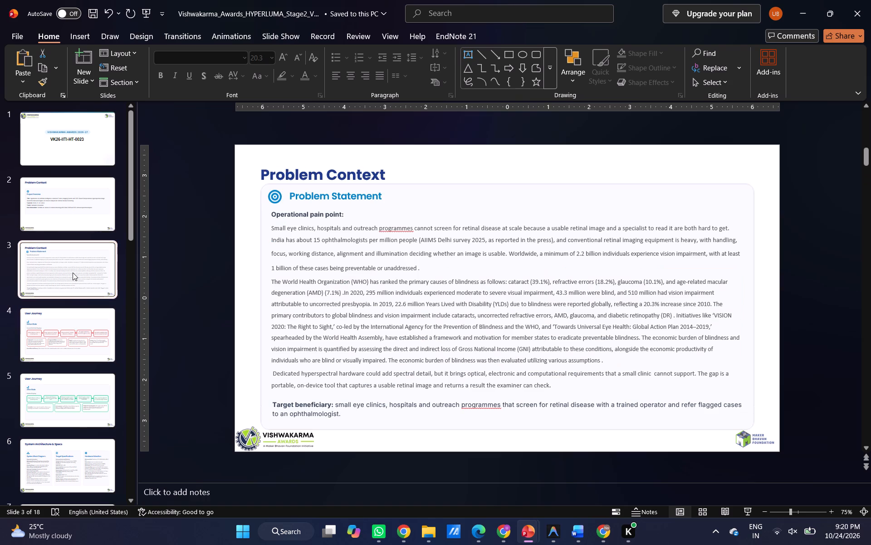
{"action": "scroll", "coordinate": [64, 326], "scroll_direction": "down", "scroll_amount": 1}
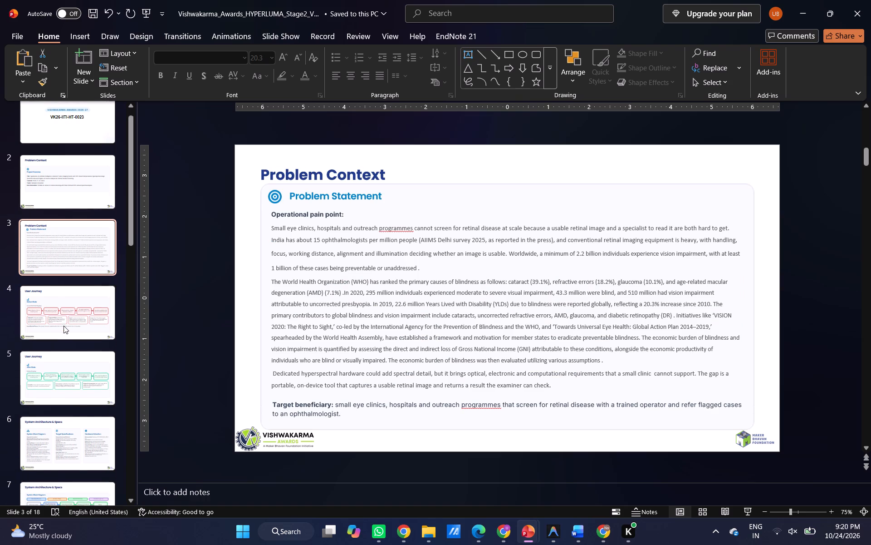
{"action": "scroll", "coordinate": [64, 326], "scroll_direction": "down", "scroll_amount": 1}
{"action": "left_click", "coordinate": [60, 303]}
{"action": "left_click", "coordinate": [62, 344]}
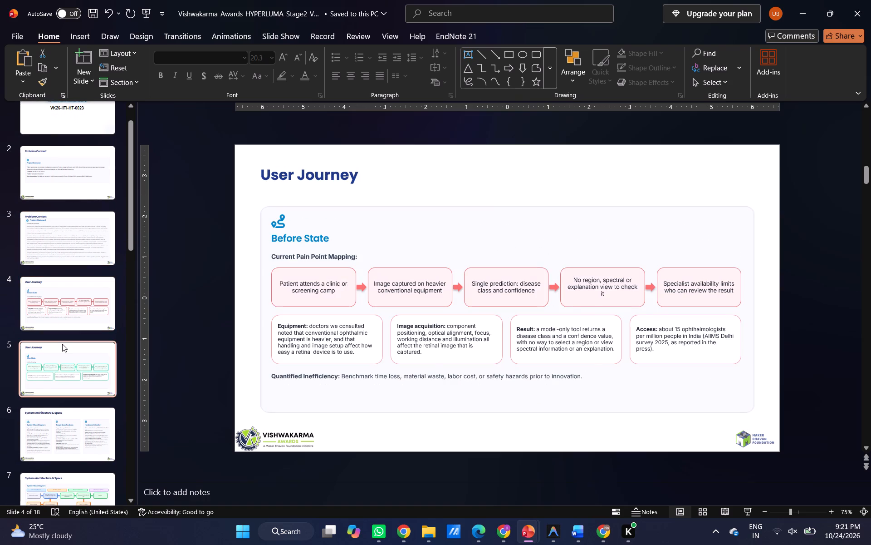
Review the System Architecture & Specs, CAD Design & Mechanical Specs and Technical Challenges & Risks slides.
{"action": "scroll", "coordinate": [62, 344], "scroll_direction": "down", "scroll_amount": 1}
{"action": "left_click", "coordinate": [60, 316]}
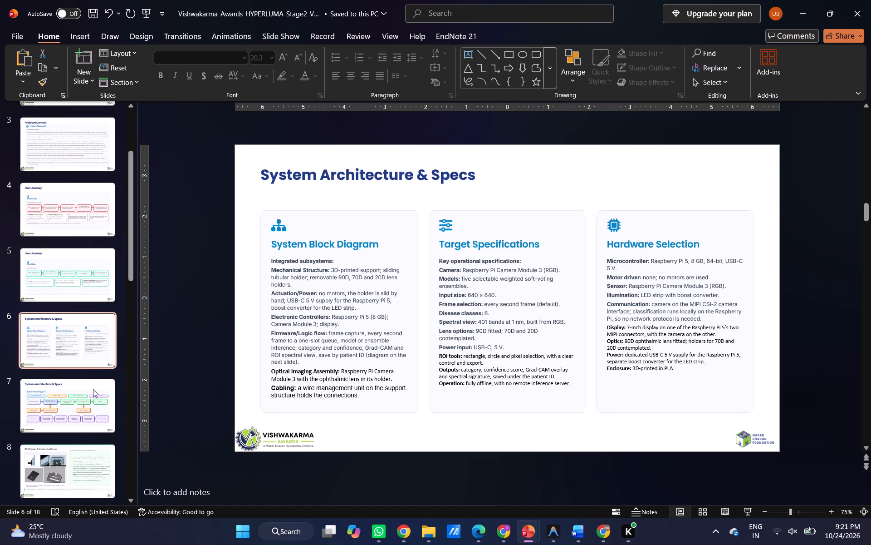
{"action": "scroll", "coordinate": [93, 389], "scroll_direction": "down", "scroll_amount": 1}
{"action": "left_click", "coordinate": [92, 373]}
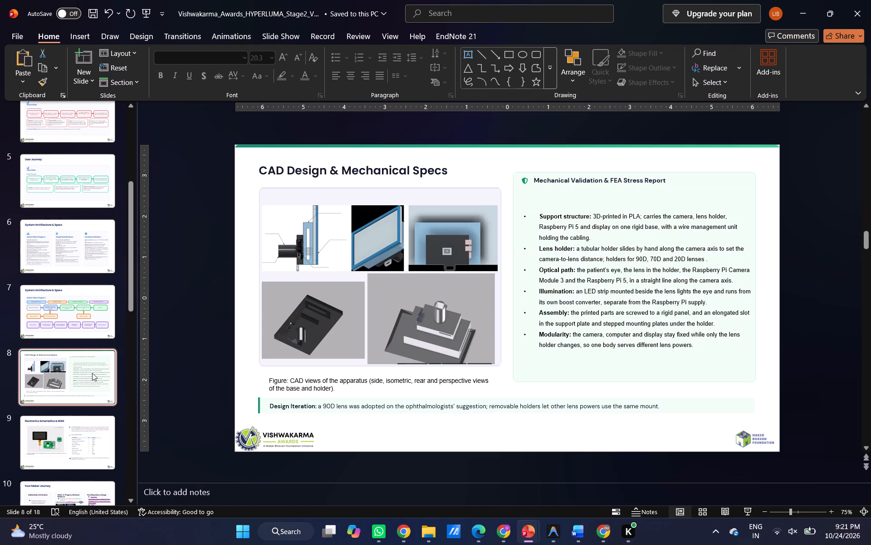
{"action": "scroll", "coordinate": [92, 373], "scroll_direction": "down", "scroll_amount": 20}
{"action": "scroll", "coordinate": [92, 373], "scroll_direction": "down", "scroll_amount": 7}
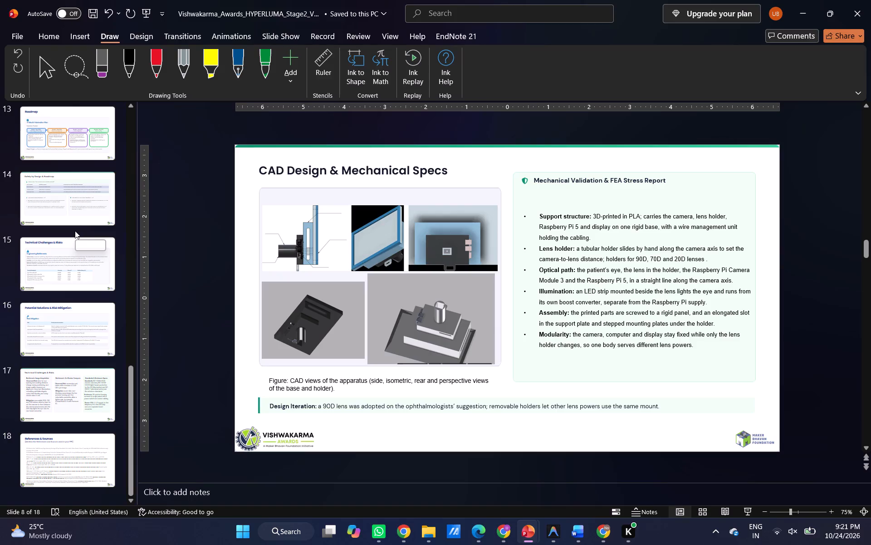
{"action": "scroll", "coordinate": [75, 231], "scroll_direction": "down", "scroll_amount": 1}
{"action": "left_click", "coordinate": [73, 278]}
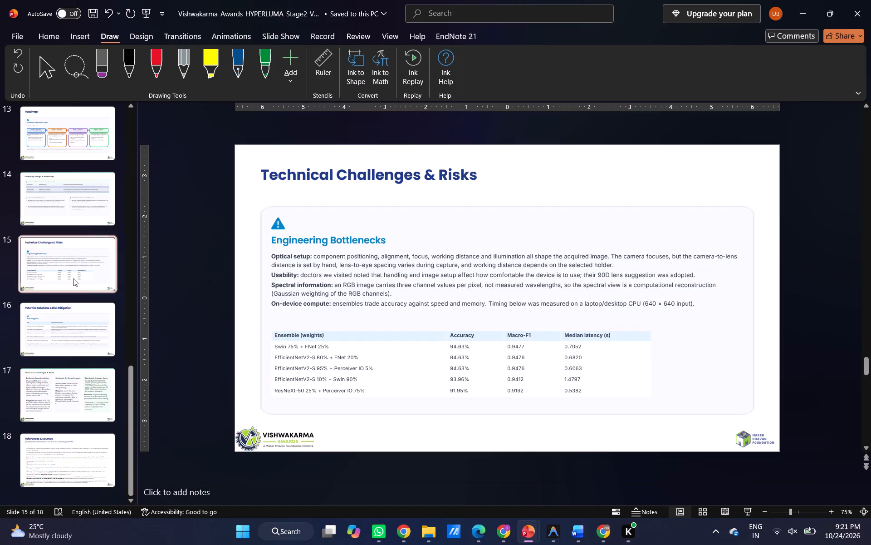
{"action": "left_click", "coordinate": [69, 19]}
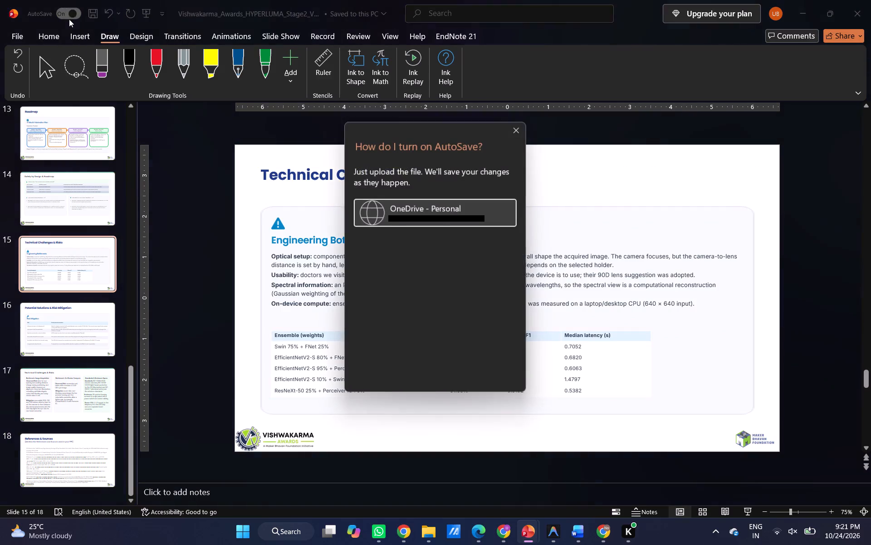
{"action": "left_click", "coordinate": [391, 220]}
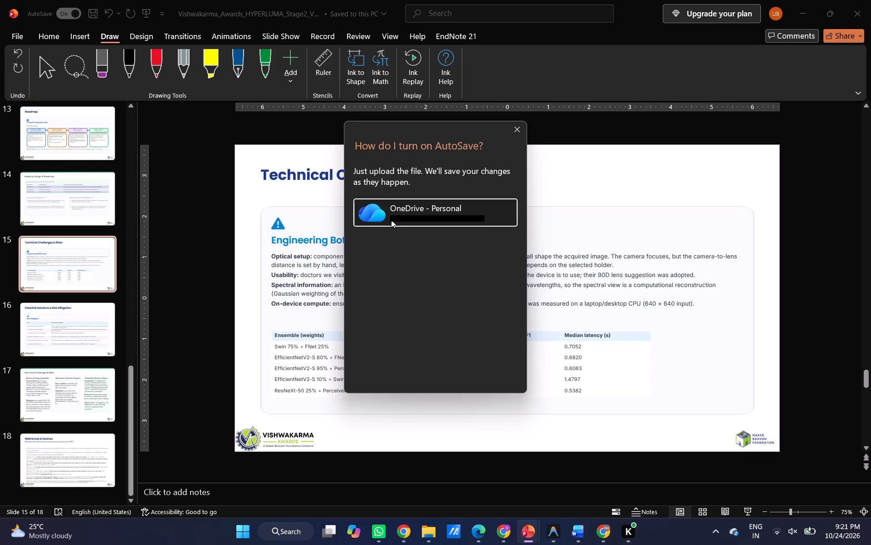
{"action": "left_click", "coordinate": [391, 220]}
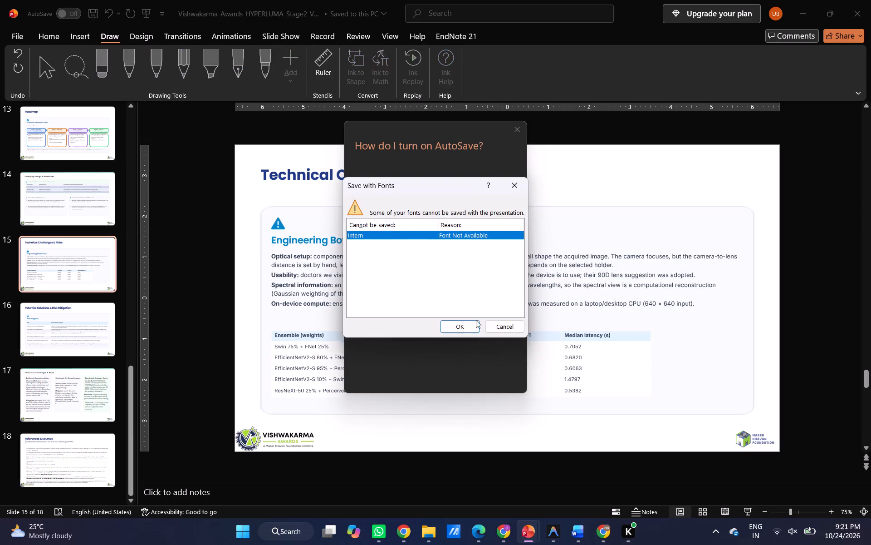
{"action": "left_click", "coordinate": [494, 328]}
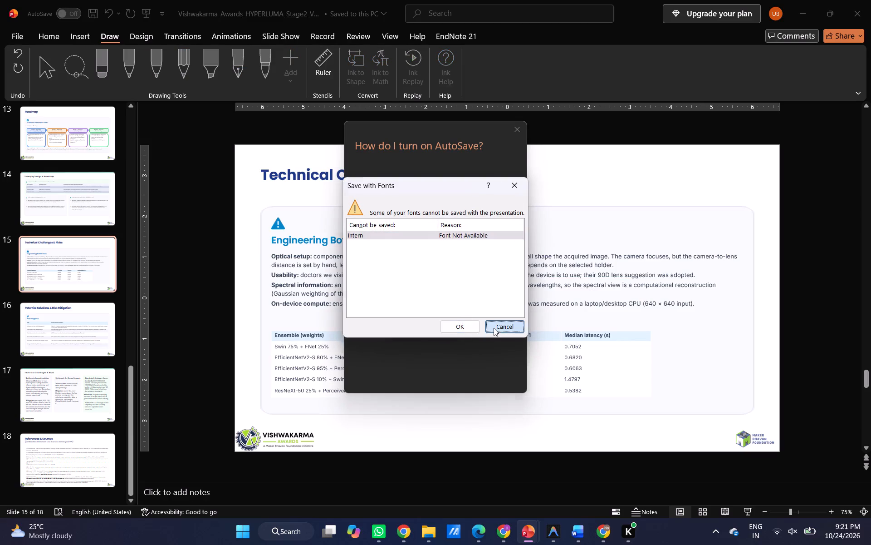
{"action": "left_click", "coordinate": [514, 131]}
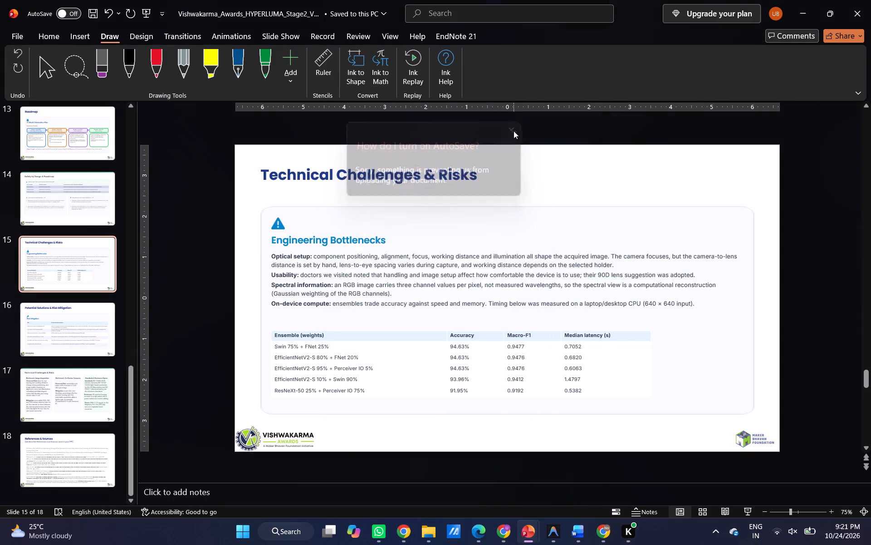
Turn on AutoSave by uploading the presentation to OneDrive - Personal, accepting the save without the unavailable Intern font.
{"action": "left_click", "coordinate": [68, 14]}
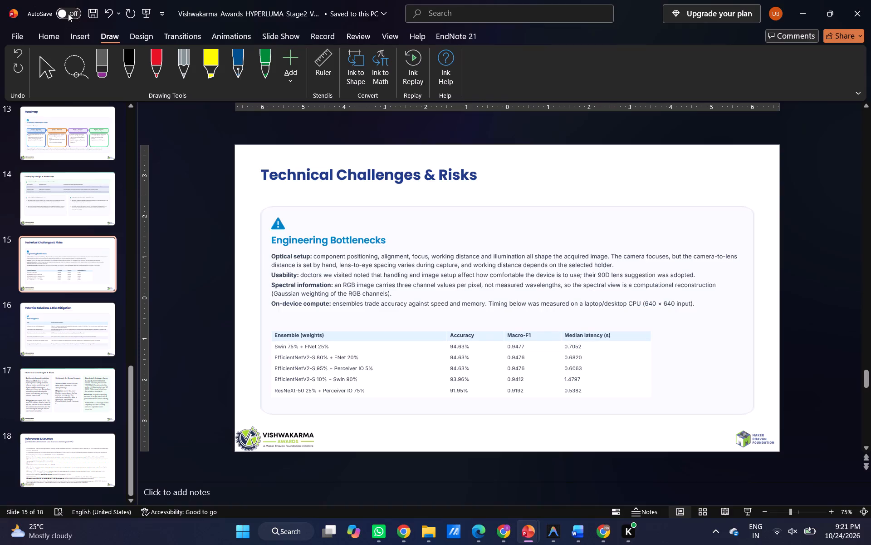
{"action": "left_click", "coordinate": [433, 219]}
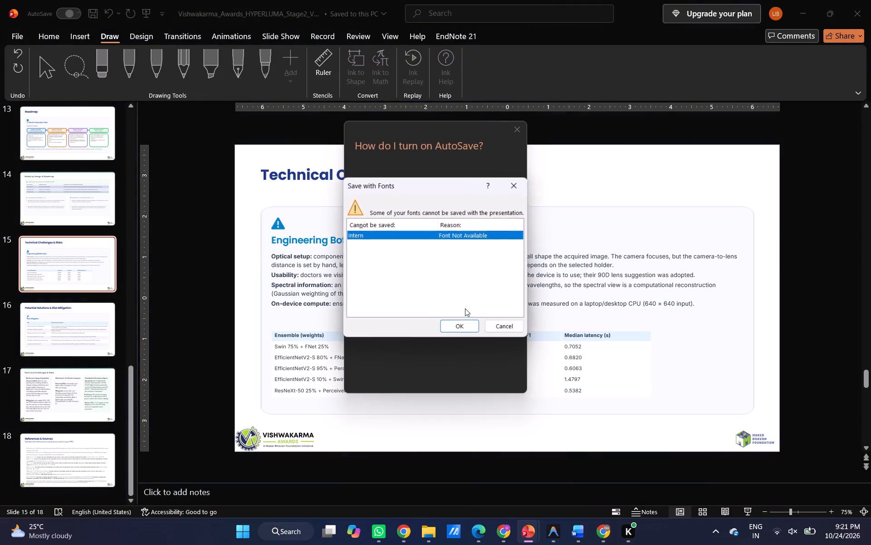
{"action": "left_click", "coordinate": [461, 322]}
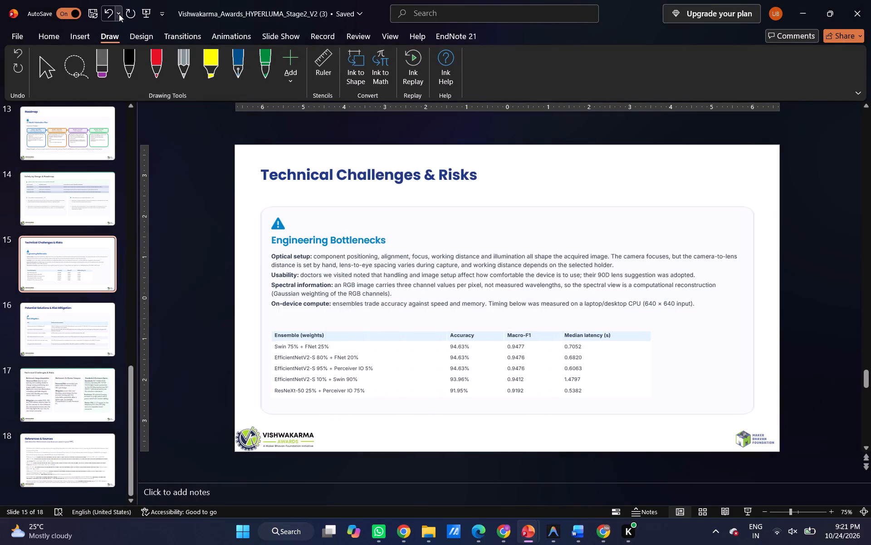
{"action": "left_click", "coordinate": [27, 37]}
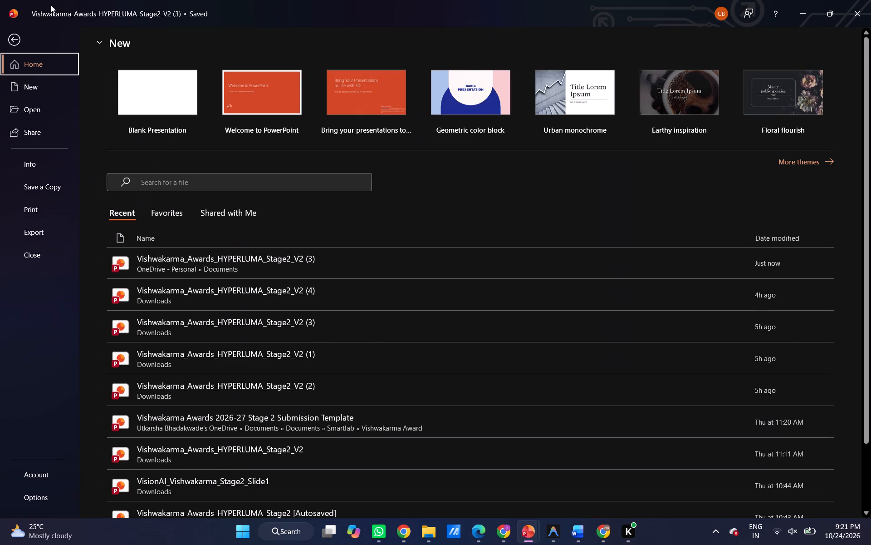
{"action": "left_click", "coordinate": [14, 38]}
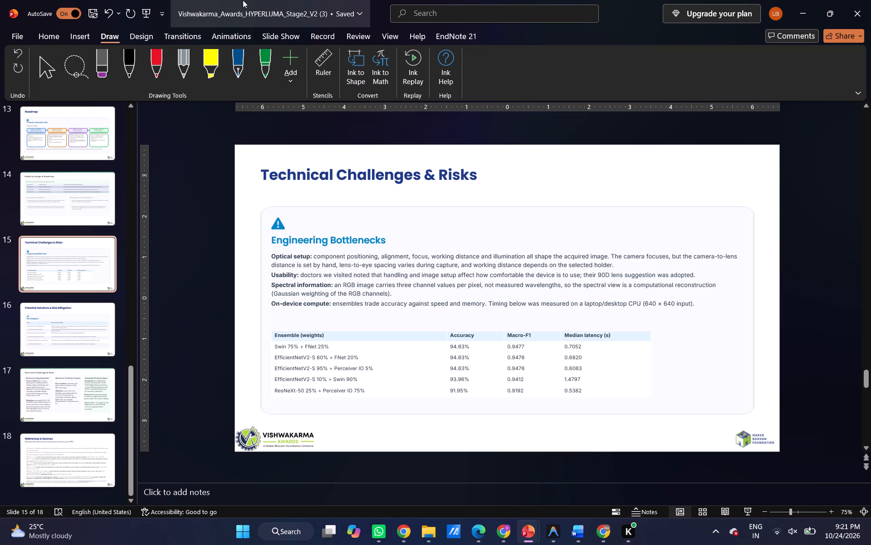
Rename the presentation file as Vishwakarma_Awards_HYPERLUMA.
{"action": "left_click", "coordinate": [290, 13]}
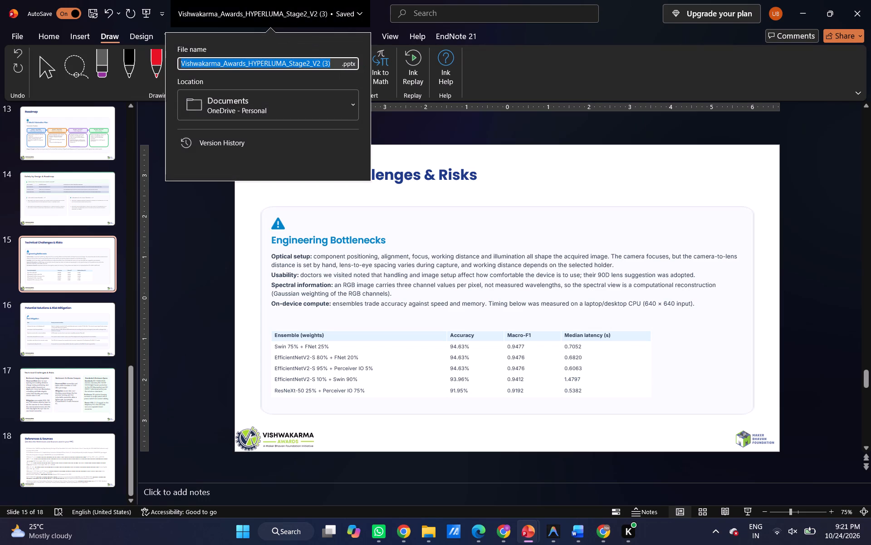
{"action": "left_click", "coordinate": [335, 64]}
{"action": "key", "text": "BackSpace"}
{"action": "key", "text": "BackSpace"}
{"action": "key", "text": "BackSpace"}
{"action": "key", "text": "BackSpace"}
{"action": "key", "text": "BackSpace"}
{"action": "key", "text": "BackSpace"}
{"action": "key", "text": "BackSpace"}
{"action": "key", "text": "BackSpace"}
{"action": "key", "text": "BackSpace"}
{"action": "key", "text": "BackSpace"}
{"action": "key", "text": "BackSpace"}
{"action": "key", "text": "BackSpace"}
{"action": "key", "text": "BackSpace"}
{"action": "key", "text": "BackSpace"}
{"action": "key", "text": "BackSpace"}
{"action": "key", "text": "BackSpace"}
{"action": "key", "text": "BackSpace"}
{"action": "key", "text": "BackSpace"}
{"action": "key", "text": "BackSpace"}
{"action": "key", "text": "BackSpace"}
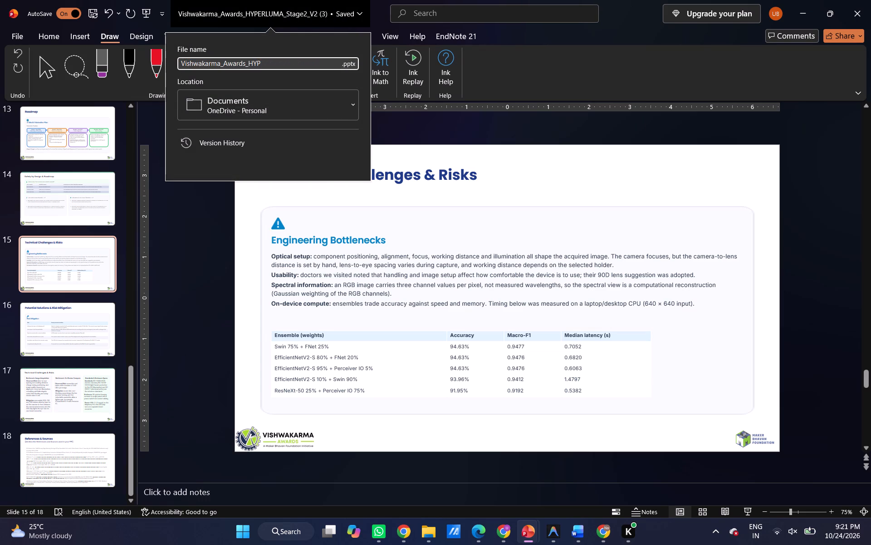
{"action": "type", "text": "er"}
{"action": "key", "text": "BackSpace"}
{"action": "key", "text": "BackSpace"}
{"action": "type", "text": "ERLUMA"}
{"action": "key", "text": "Return"}
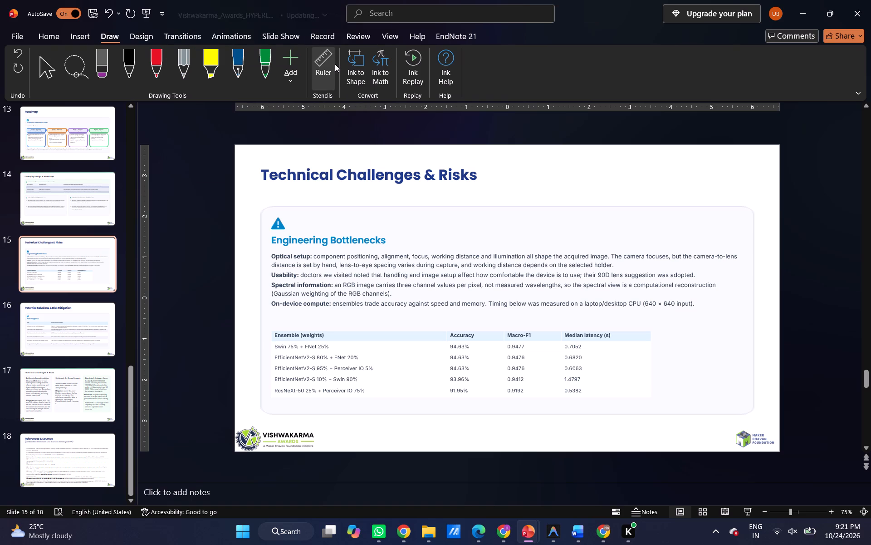
Export the presentation as a PDF named Vishwakarma_Awards_HYPERLUMA to the Downloads folder, using standard optimization.
{"action": "left_click", "coordinate": [20, 40]}
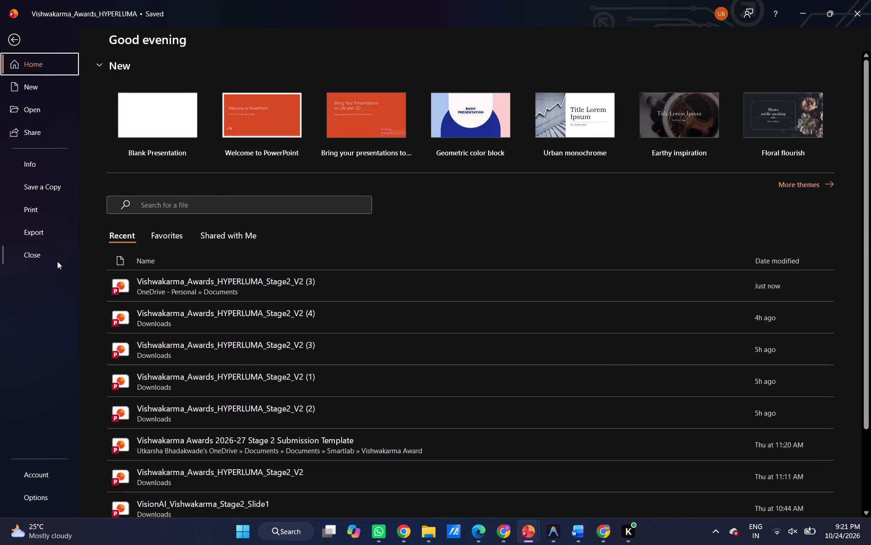
{"action": "left_click", "coordinate": [37, 228]}
{"action": "left_click", "coordinate": [343, 134]}
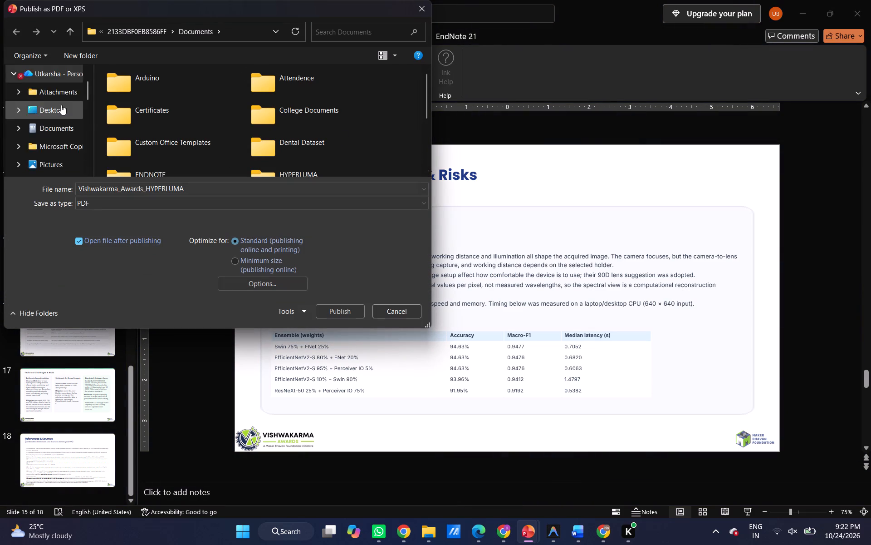
{"action": "scroll", "coordinate": [61, 105], "scroll_direction": "up", "scroll_amount": 1}
{"action": "scroll", "coordinate": [59, 130], "scroll_direction": "right", "scroll_amount": 1}
{"action": "scroll", "coordinate": [59, 130], "scroll_direction": "up", "scroll_amount": 1}
{"action": "scroll", "coordinate": [52, 156], "scroll_direction": "down", "scroll_amount": 1}
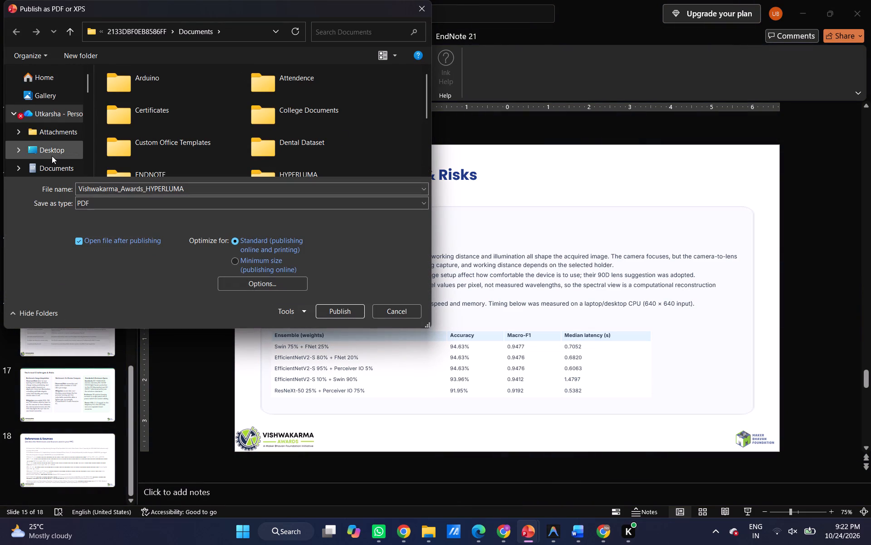
{"action": "scroll", "coordinate": [52, 156], "scroll_direction": "down", "scroll_amount": 1}
{"action": "left_click", "coordinate": [51, 163]}
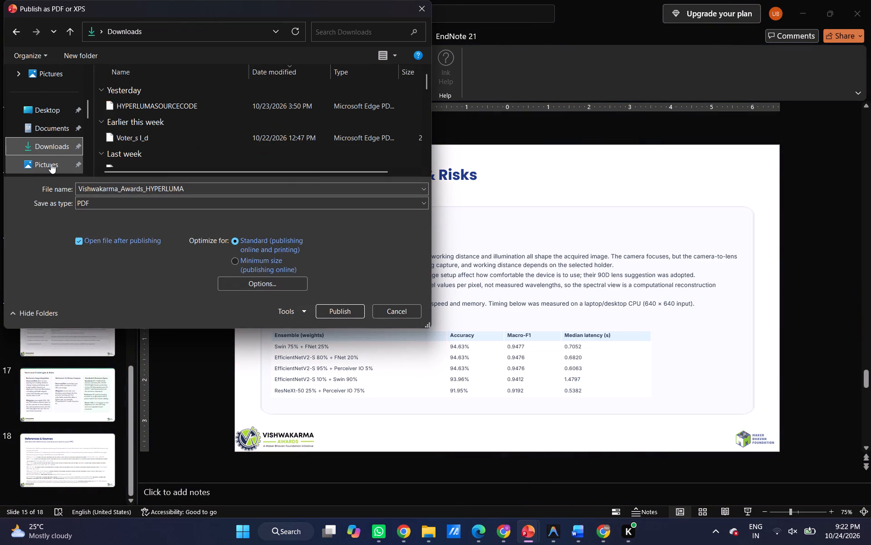
{"action": "left_click", "coordinate": [344, 307]}
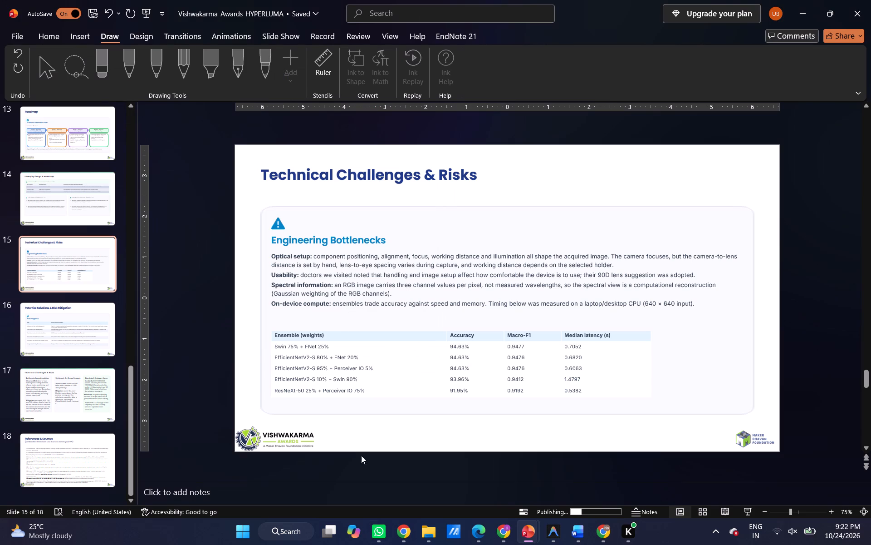
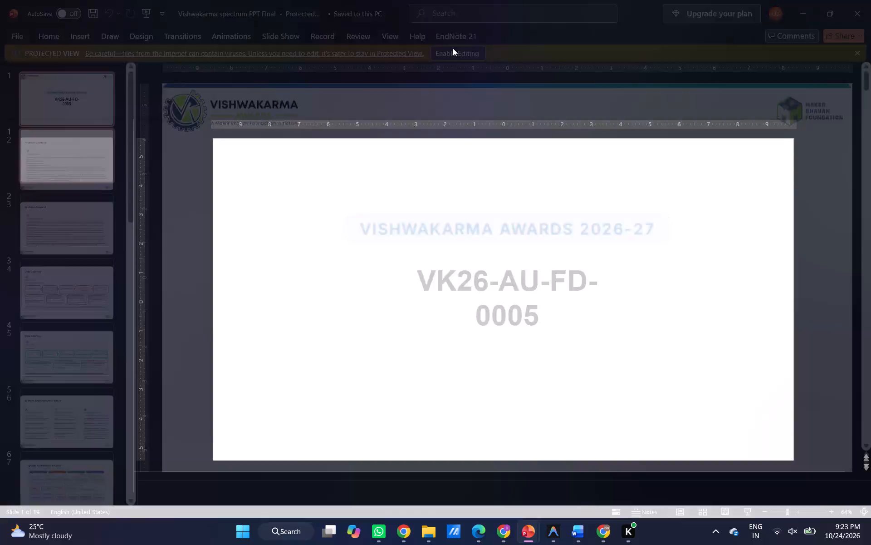
Review the Safety by Design & Roadmap, Maker Journey, Electronics Schematics & BOM and Your Maker Journey slides of the Vishwakarma spectrum presentation.
{"action": "scroll", "coordinate": [67, 291], "scroll_direction": "down", "scroll_amount": 6}
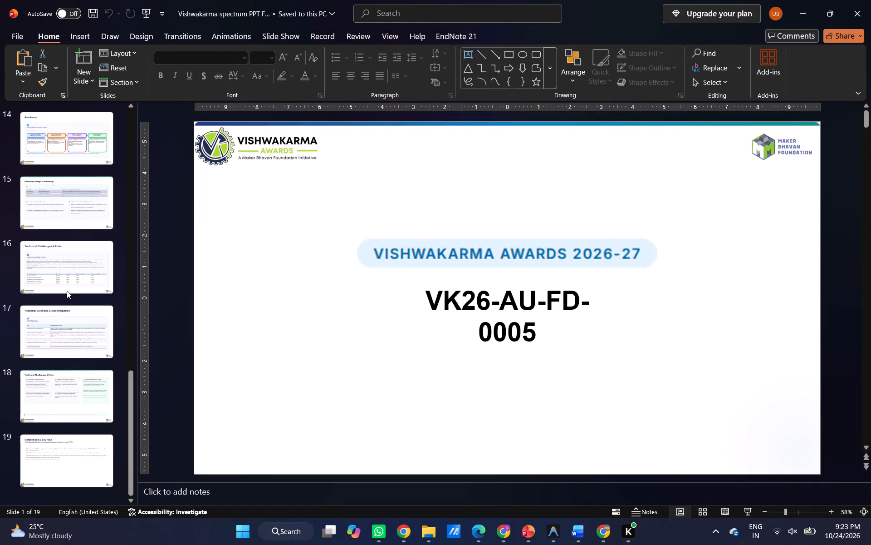
{"action": "left_click", "coordinate": [71, 248]}
{"action": "left_click", "coordinate": [74, 195]}
{"action": "scroll", "coordinate": [74, 195], "scroll_direction": "up", "scroll_amount": 1}
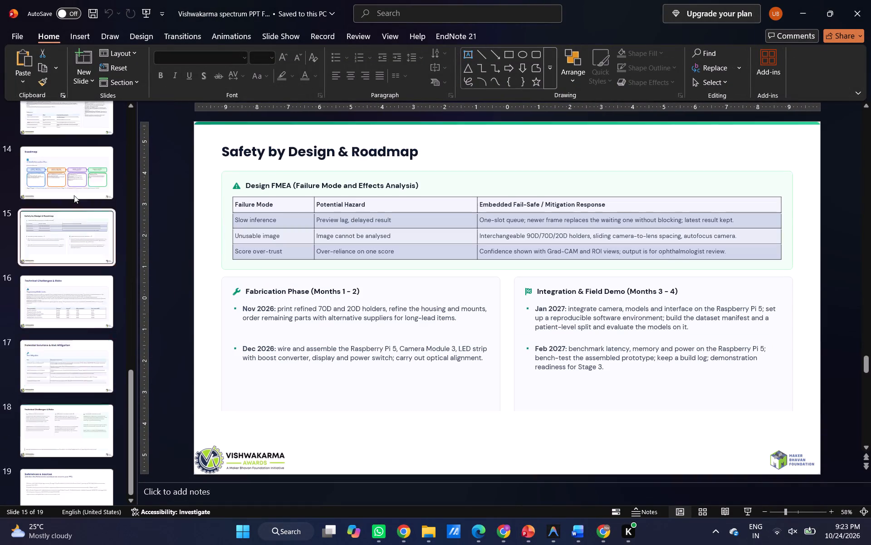
{"action": "scroll", "coordinate": [74, 195], "scroll_direction": "up", "scroll_amount": 1}
{"action": "left_click", "coordinate": [71, 245]}
{"action": "left_click", "coordinate": [71, 197]}
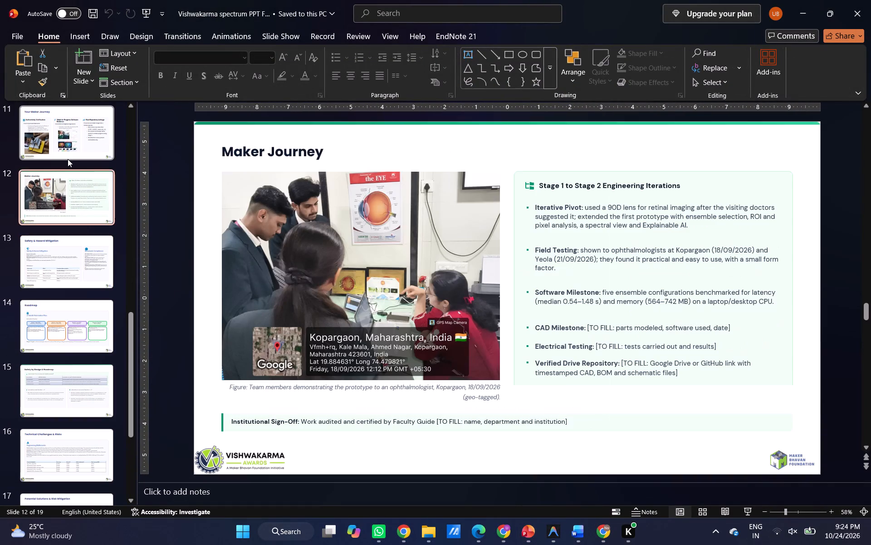
{"action": "left_click", "coordinate": [68, 159]}
{"action": "scroll", "coordinate": [68, 159], "scroll_direction": "up", "scroll_amount": 1}
{"action": "left_click", "coordinate": [68, 159]}
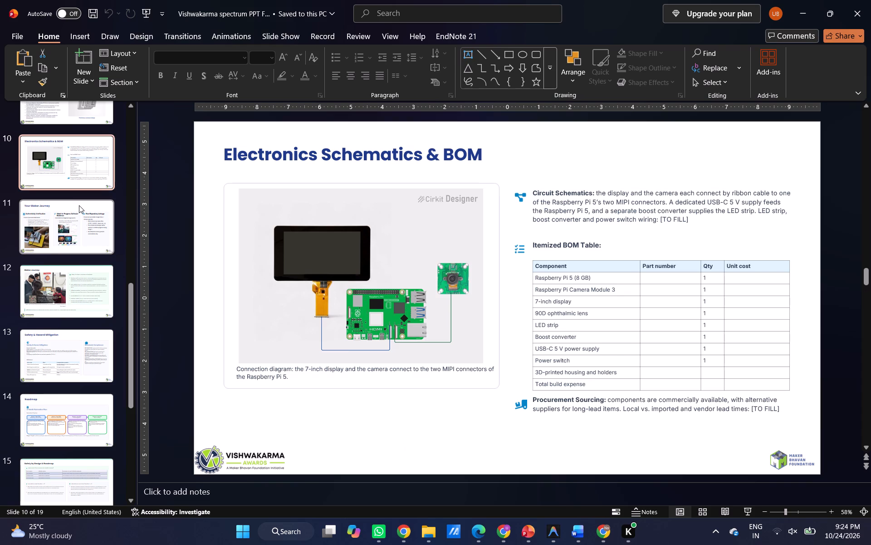
{"action": "scroll", "coordinate": [79, 207], "scroll_direction": "up", "scroll_amount": 1}
{"action": "left_click", "coordinate": [78, 202]}
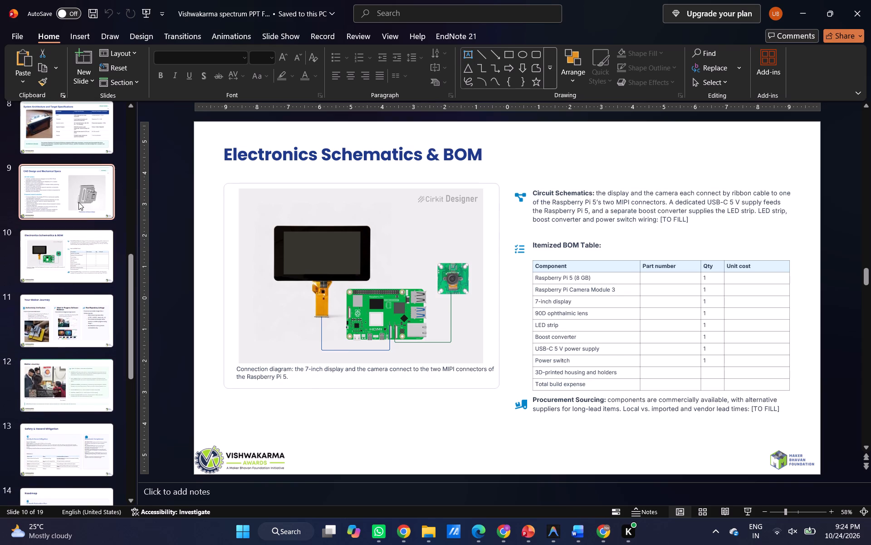
{"action": "left_click", "coordinate": [81, 275]}
{"action": "left_click", "coordinate": [81, 317]}
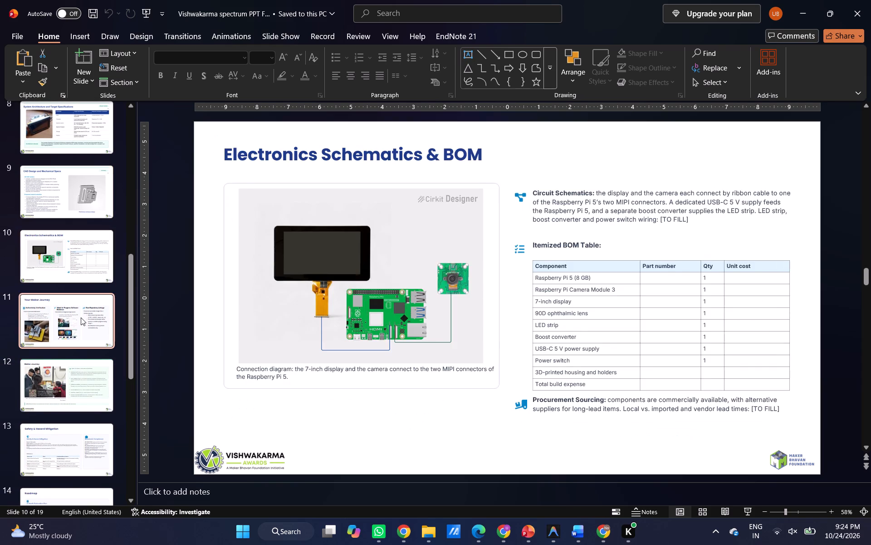
{"action": "left_click", "coordinate": [79, 283]}
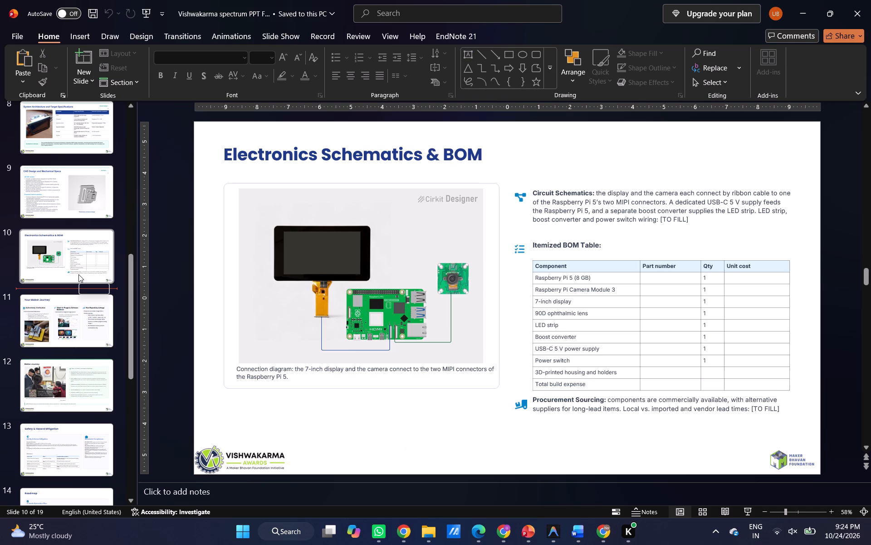
{"action": "left_click", "coordinate": [74, 314]}
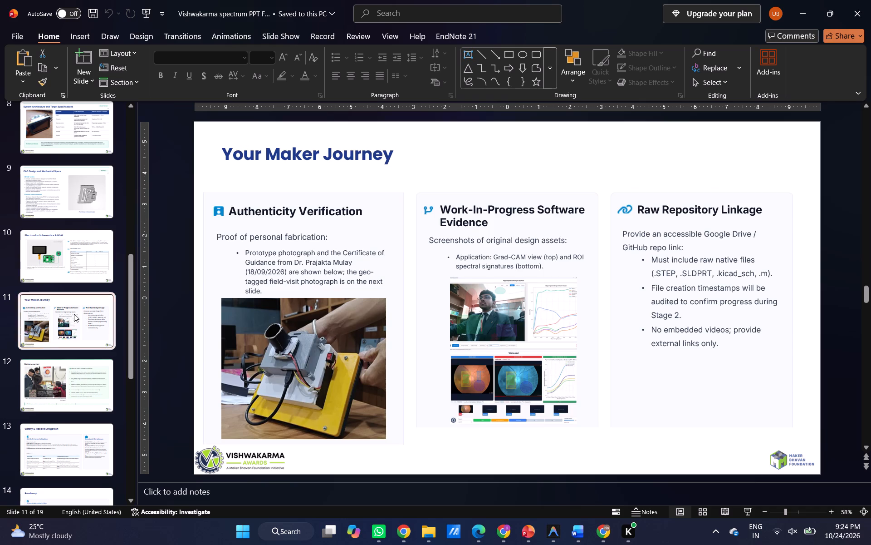
{"action": "left_click", "coordinate": [75, 368]}
Check the References slide at the end of the deck and bring up the Technical Challenges & Risks slide, number 18.
{"action": "scroll", "coordinate": [92, 385], "scroll_direction": "down", "scroll_amount": 4}
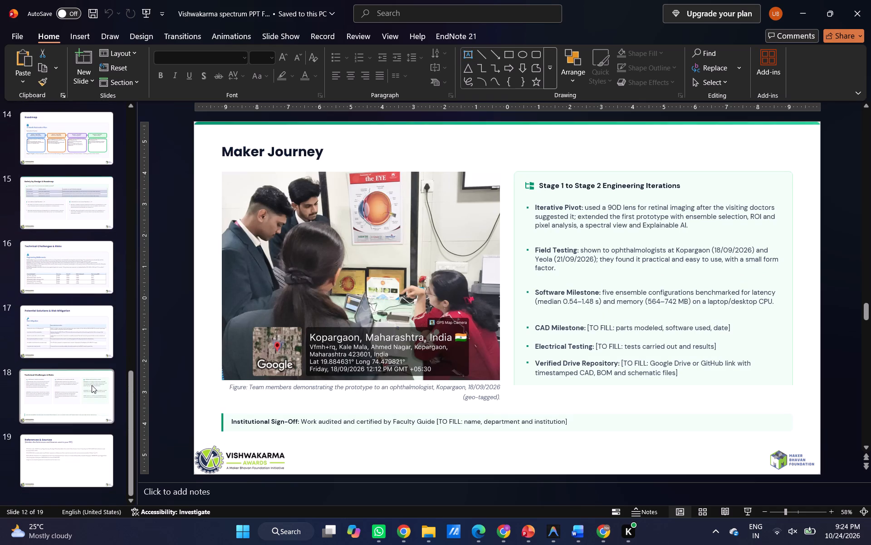
{"action": "scroll", "coordinate": [92, 385], "scroll_direction": "down", "scroll_amount": 1}
{"action": "scroll", "coordinate": [67, 217], "scroll_direction": "up", "scroll_amount": 1}
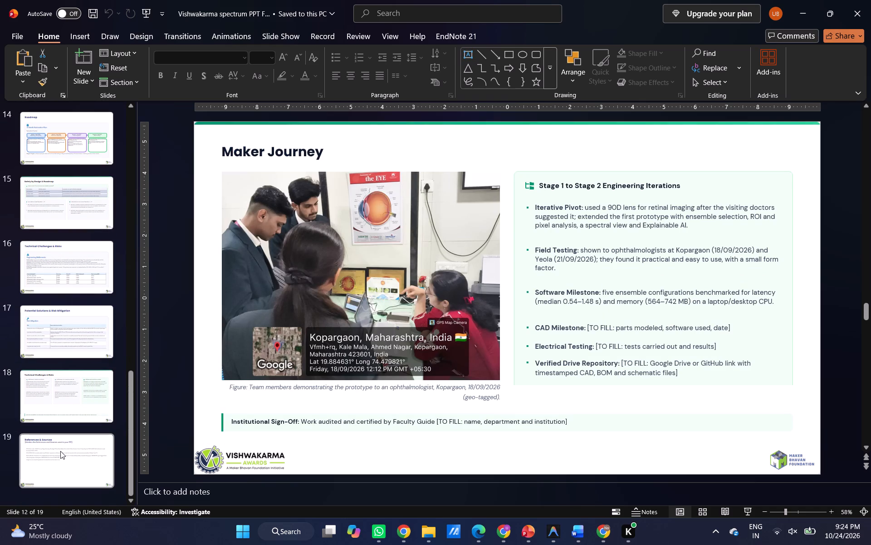
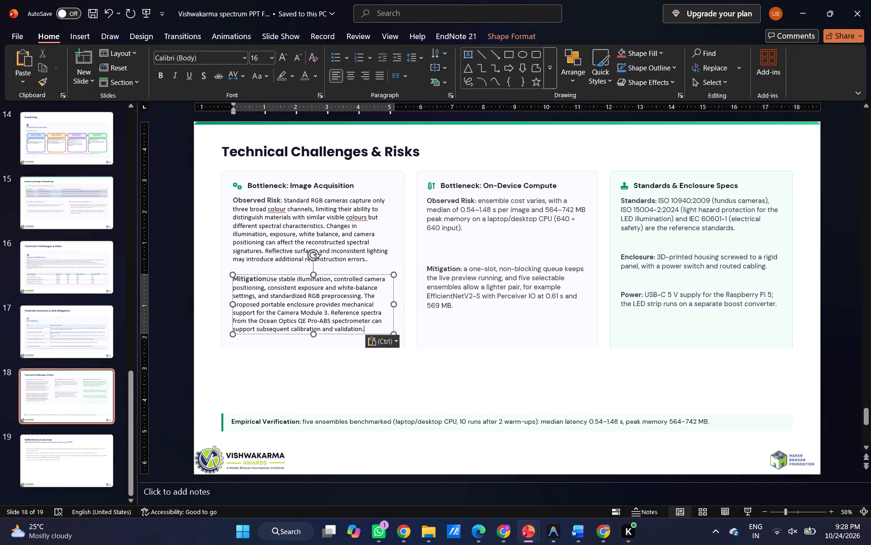
Add the missing colon after the Mitigation label in the Image Acquisition box.
{"action": "left_click", "coordinate": [264, 277]}
{"action": "key", "text": "shift+colon"}
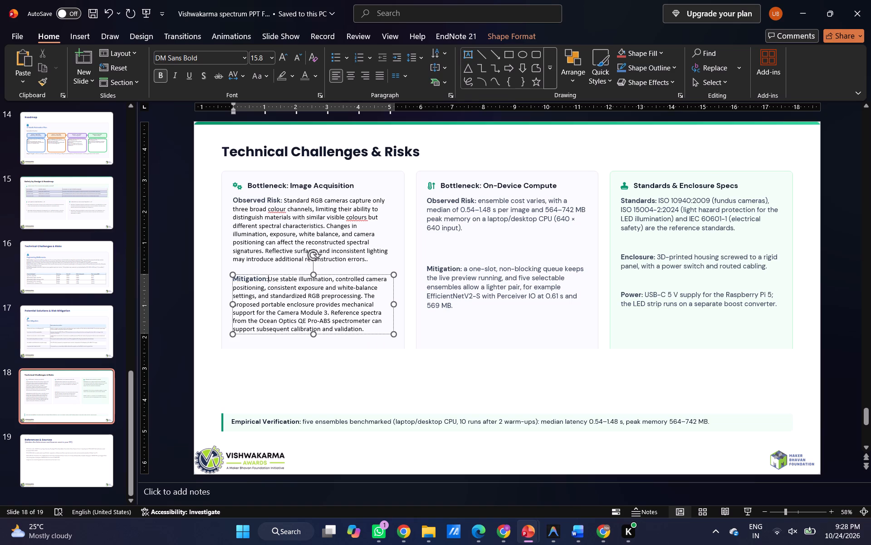
{"action": "left_click", "coordinate": [376, 322]}
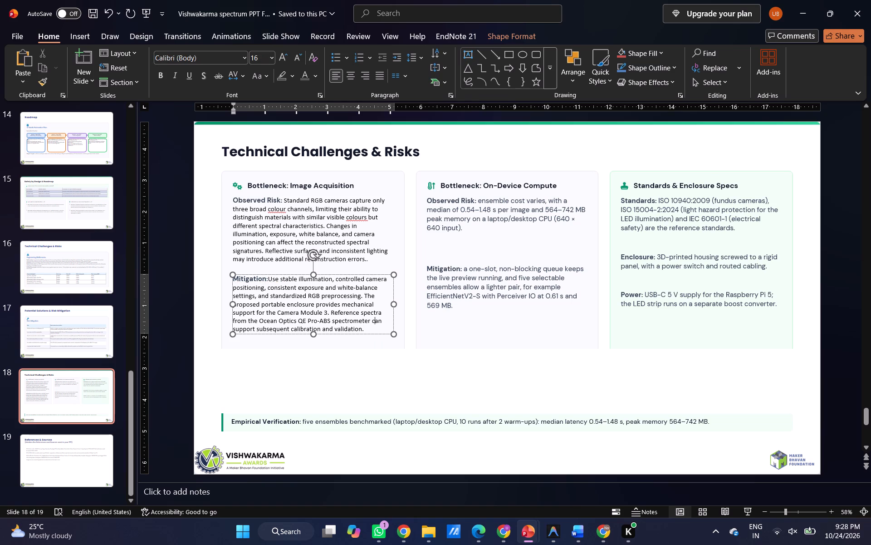
Replace the Observed Risk text in the Bottleneck: On-Device Compute box with ChatGPT's paragraph on reconstructing 401 spectral values from three RGB channels.
{"action": "left_click_drag", "start_coordinate": [478, 200], "coordinate": [500, 226]}
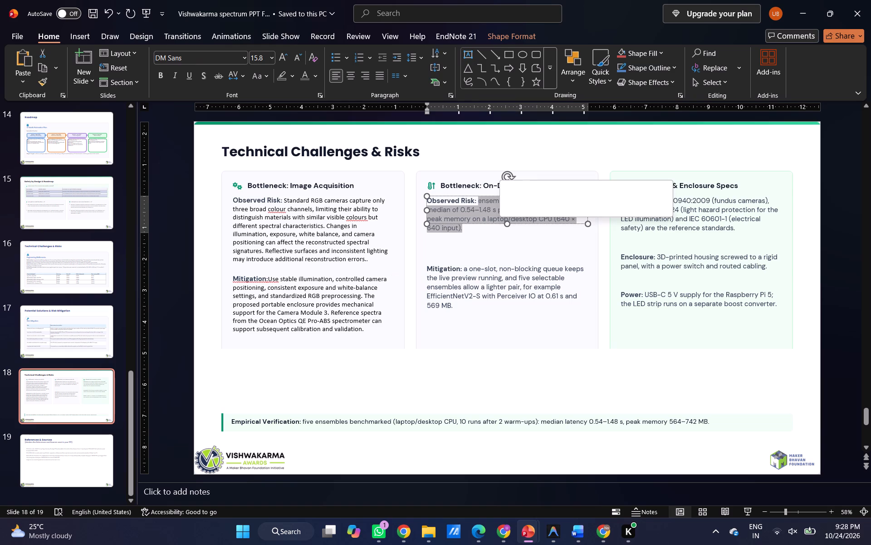
{"action": "left_click", "coordinate": [610, 487]}
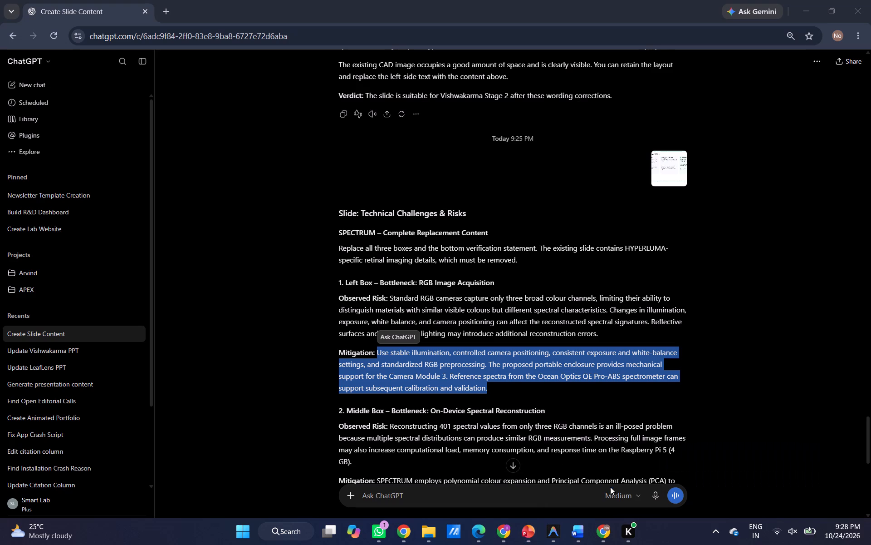
{"action": "scroll", "coordinate": [486, 394], "scroll_direction": "down", "scroll_amount": 1}
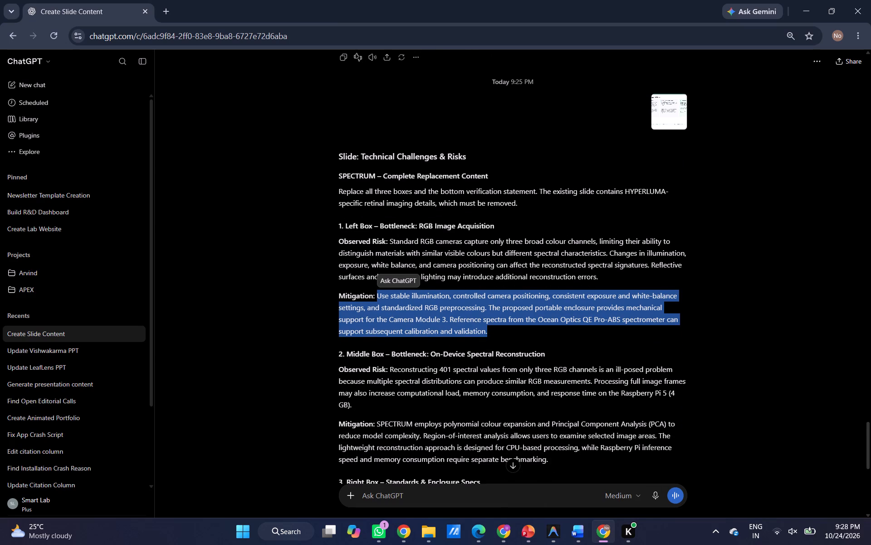
{"action": "left_click_drag", "start_coordinate": [390, 370], "coordinate": [422, 407]}
{"action": "right_click", "coordinate": [399, 392]}
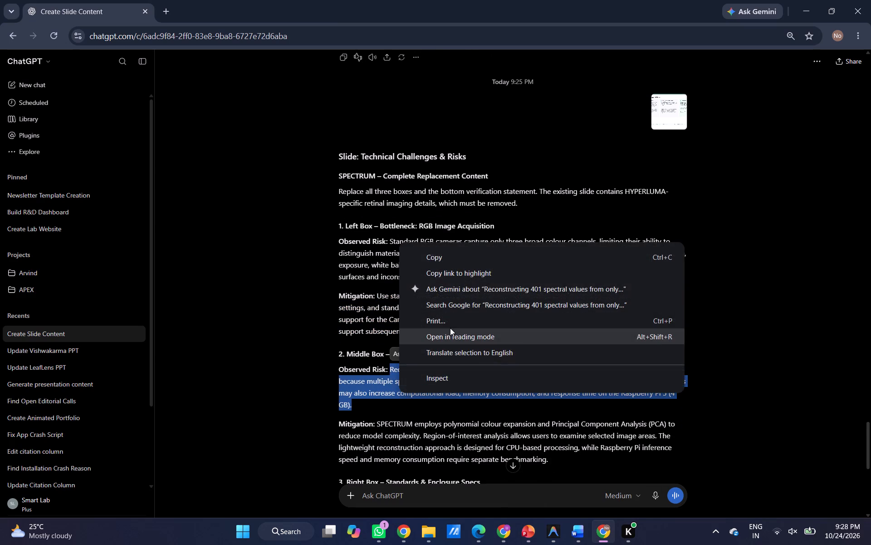
{"action": "left_click", "coordinate": [433, 261]}
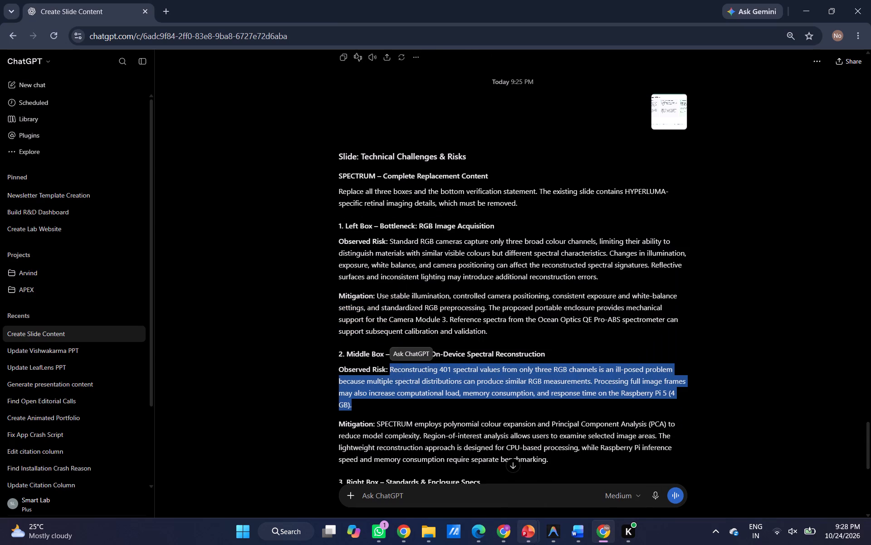
{"action": "left_click", "coordinate": [717, 455]}
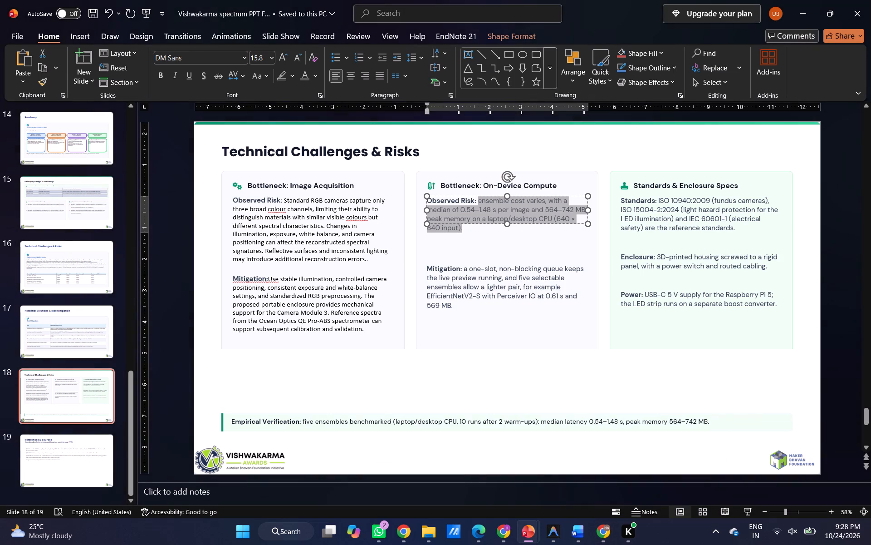
{"action": "key", "text": "ctrl+v"}
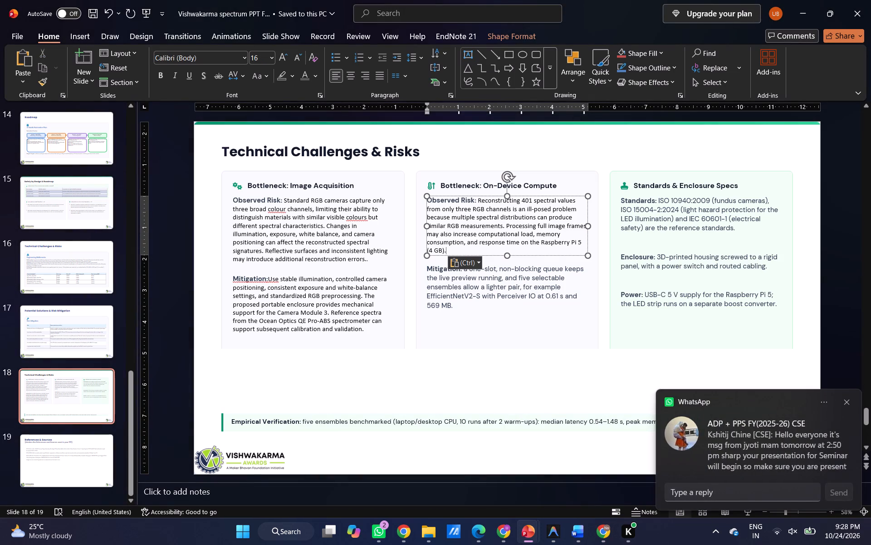
Replace the On-Device Compute box's Mitigation text with ChatGPT's paragraph on polynomial colour expansion and Principal Component Analysis (PCA).
{"action": "left_click", "coordinate": [494, 296]}
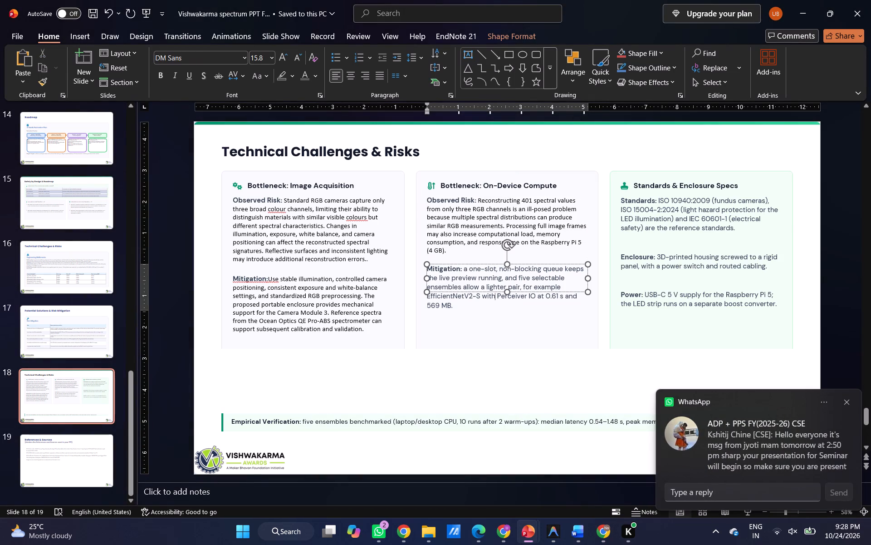
{"action": "left_click_drag", "start_coordinate": [465, 271], "coordinate": [496, 316]}
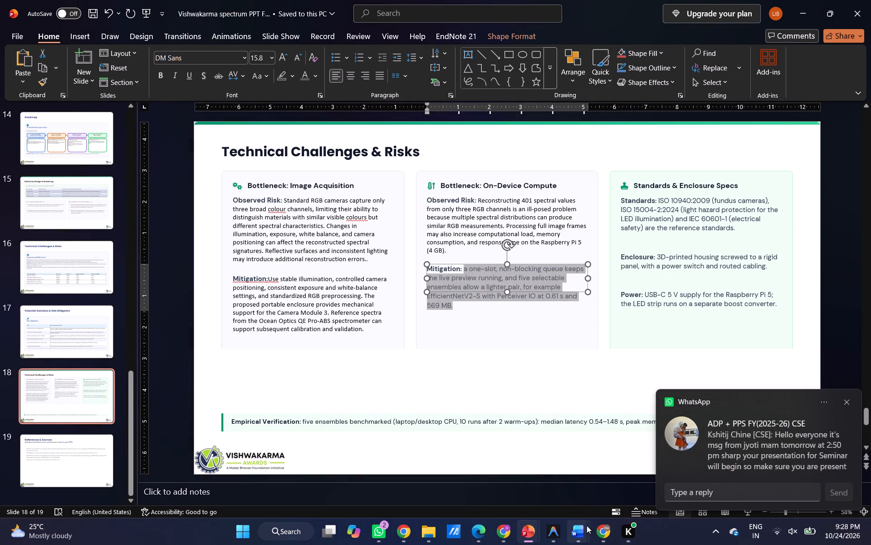
{"action": "left_click", "coordinate": [613, 534]}
{"action": "scroll", "coordinate": [502, 344], "scroll_direction": "down", "scroll_amount": 1}
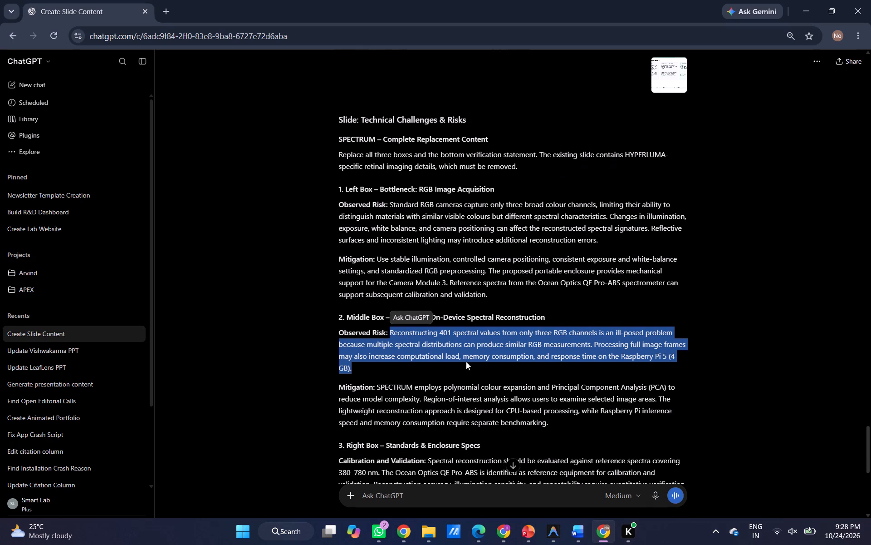
{"action": "left_click_drag", "start_coordinate": [376, 386], "coordinate": [553, 410]}
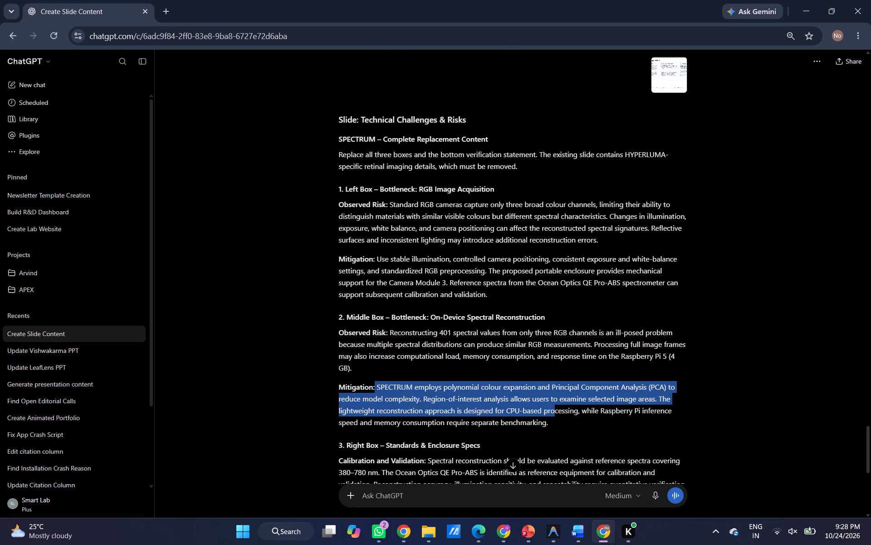
{"action": "left_click_drag", "start_coordinate": [553, 410], "coordinate": [554, 421]}
{"action": "right_click", "coordinate": [480, 392]}
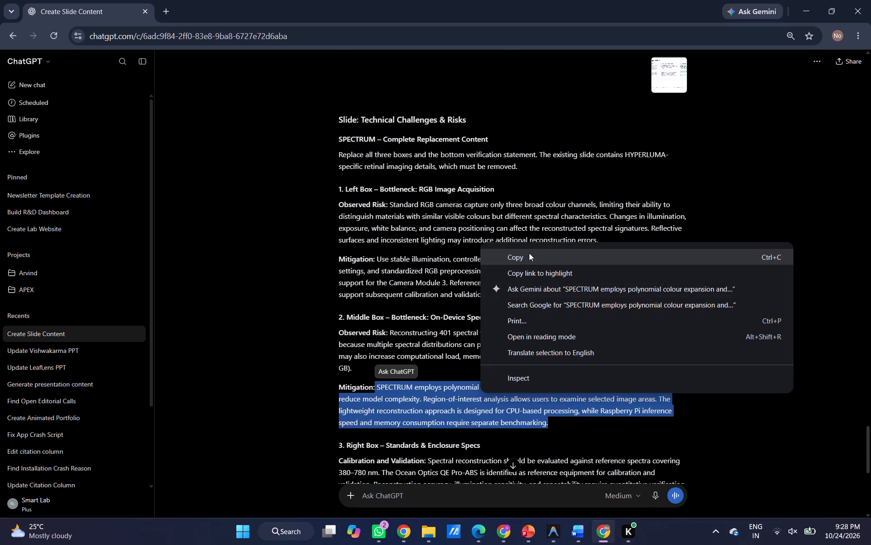
{"action": "left_click", "coordinate": [525, 259]}
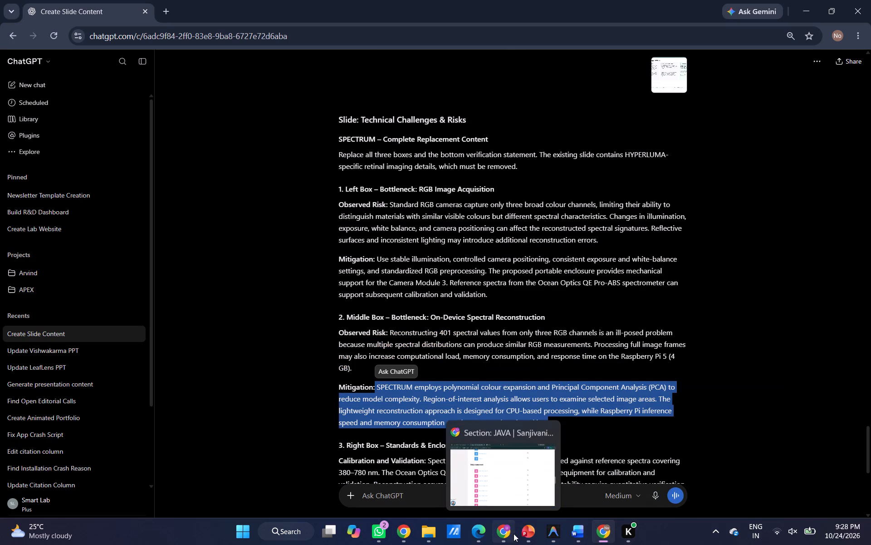
{"action": "left_click", "coordinate": [671, 462]}
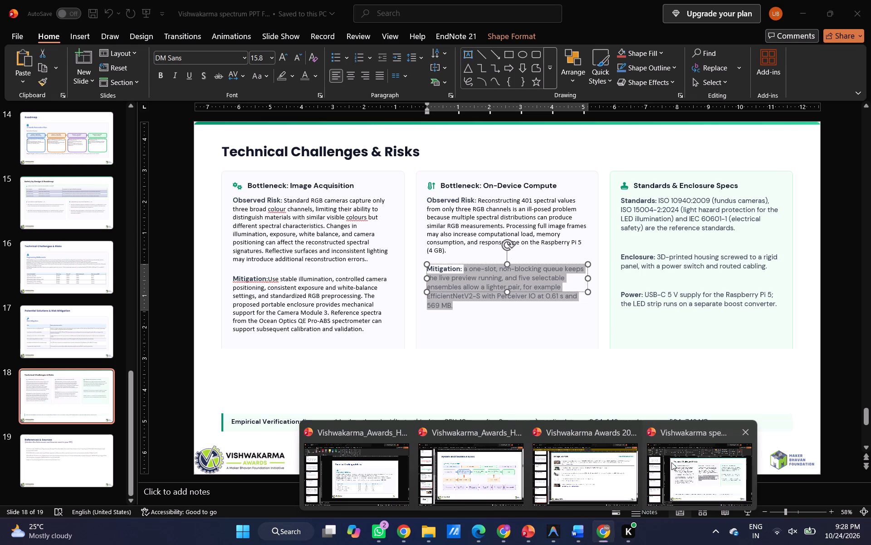
{"action": "key", "text": "ctrl+v"}
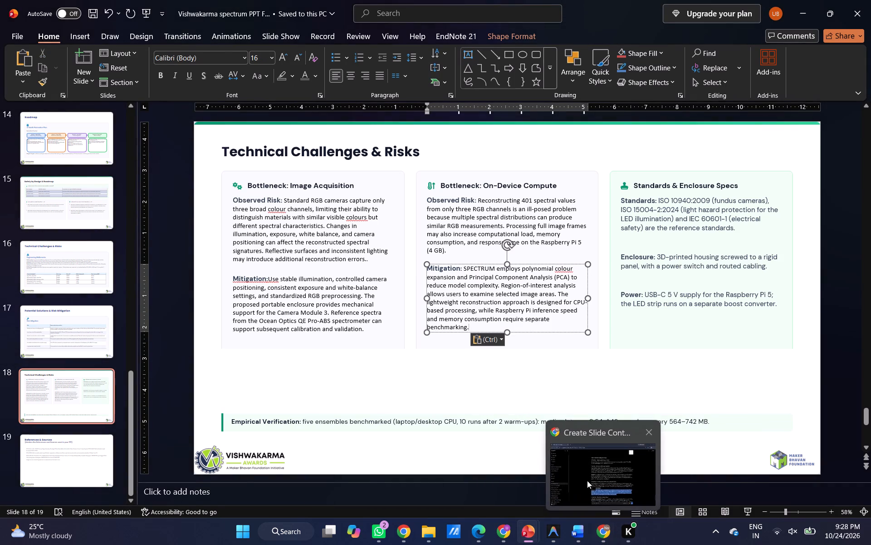
Replace the Standards text in the Standards & Enclosure Specs box with ChatGPT's Calibration and Validation paragraph on 380–780 nm reference spectra.
{"action": "left_click", "coordinate": [587, 481]}
{"action": "scroll", "coordinate": [446, 337], "scroll_direction": "down", "scroll_amount": 2}
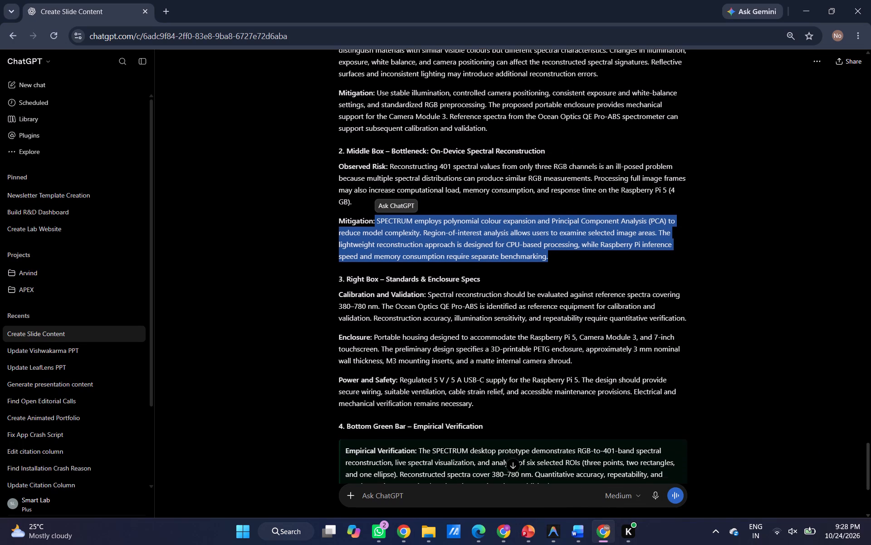
{"action": "scroll", "coordinate": [446, 337], "scroll_direction": "down", "scroll_amount": 1}
{"action": "left_click_drag", "start_coordinate": [336, 293], "coordinate": [346, 295]}
{"action": "left_click_drag", "start_coordinate": [346, 295], "coordinate": [537, 356]}
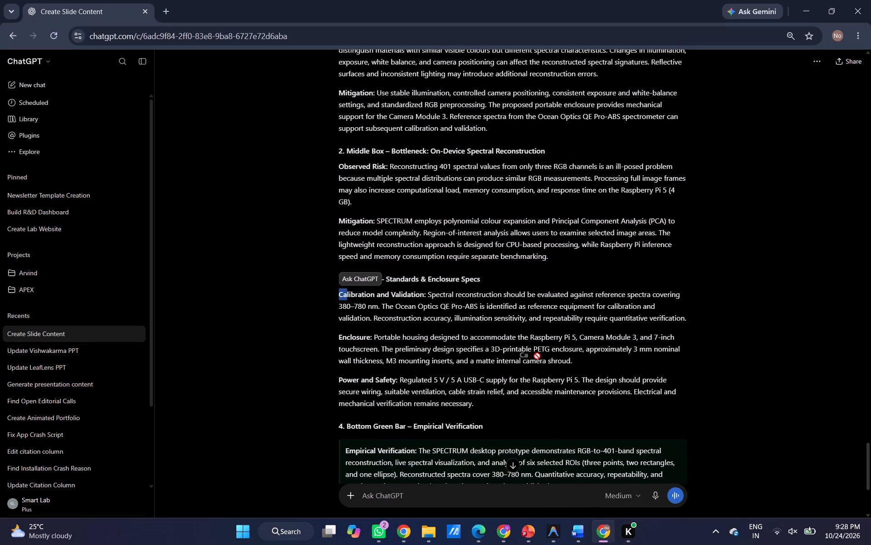
{"action": "left_click_drag", "start_coordinate": [537, 356], "coordinate": [582, 336]}
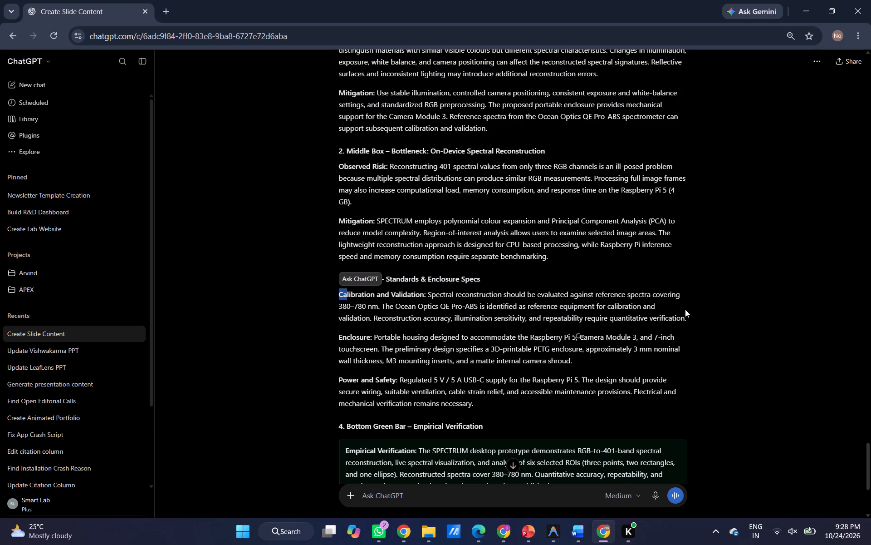
{"action": "left_click", "coordinate": [680, 315]}
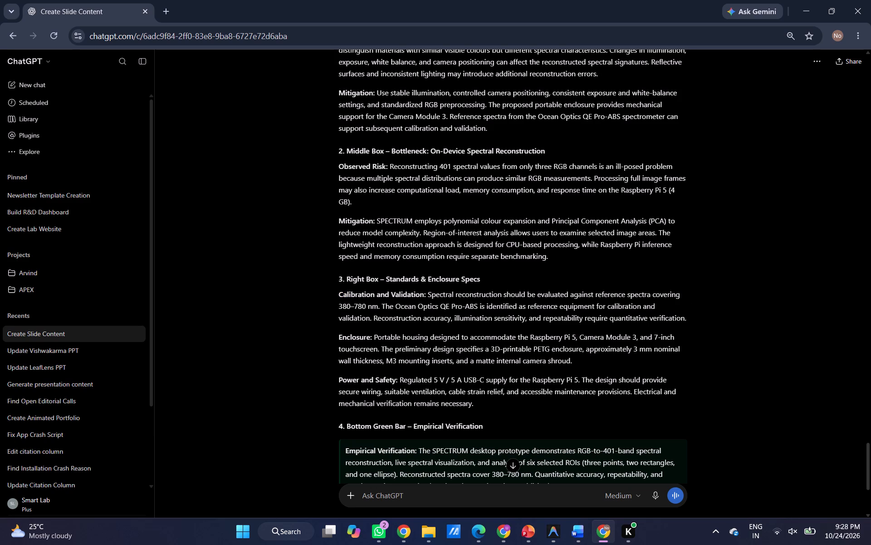
{"action": "left_click_drag", "start_coordinate": [685, 321], "coordinate": [328, 292]}
{"action": "key", "text": "ctrl+c"}
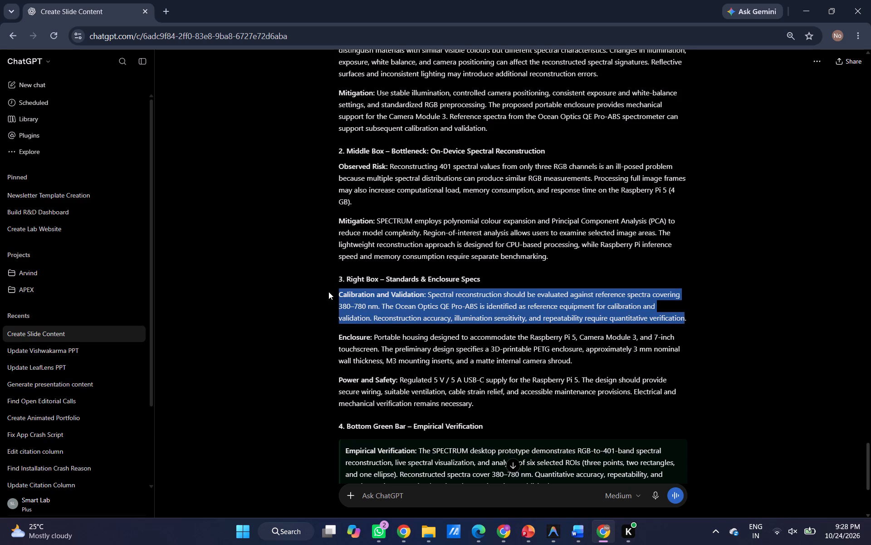
{"action": "left_click", "coordinate": [705, 463]}
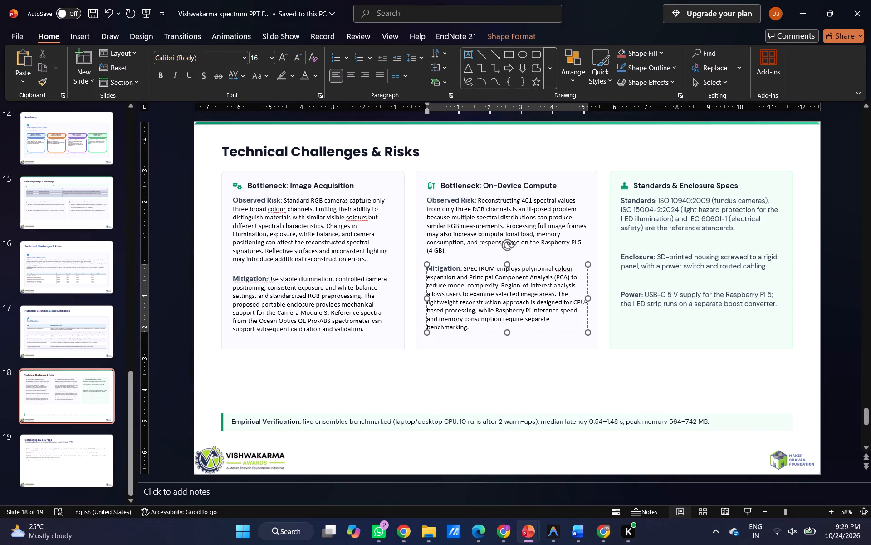
{"action": "left_click_drag", "start_coordinate": [624, 202], "coordinate": [753, 250]}
{"action": "key", "text": "ctrl+v"}
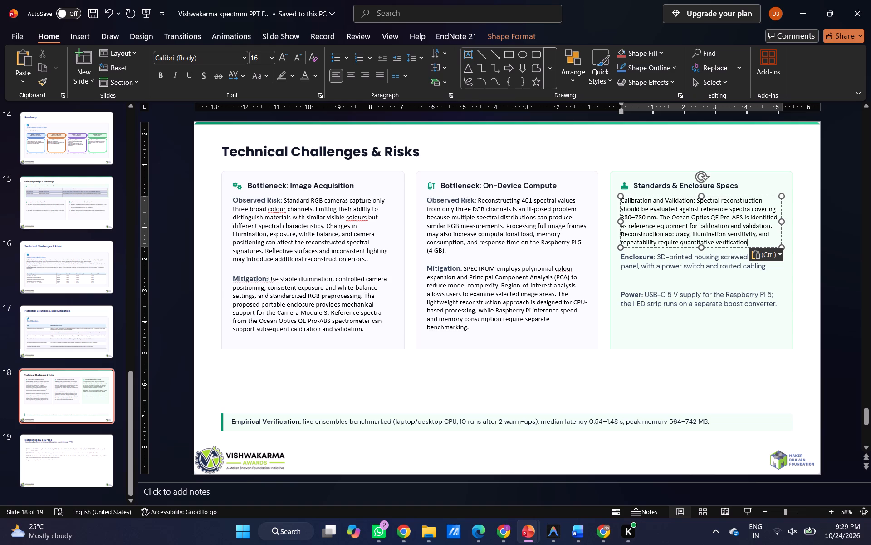
Make the Calibration and Validation label bold in the Standards & Enclosure Specs box.
{"action": "left_click_drag", "start_coordinate": [693, 198], "coordinate": [607, 200]}
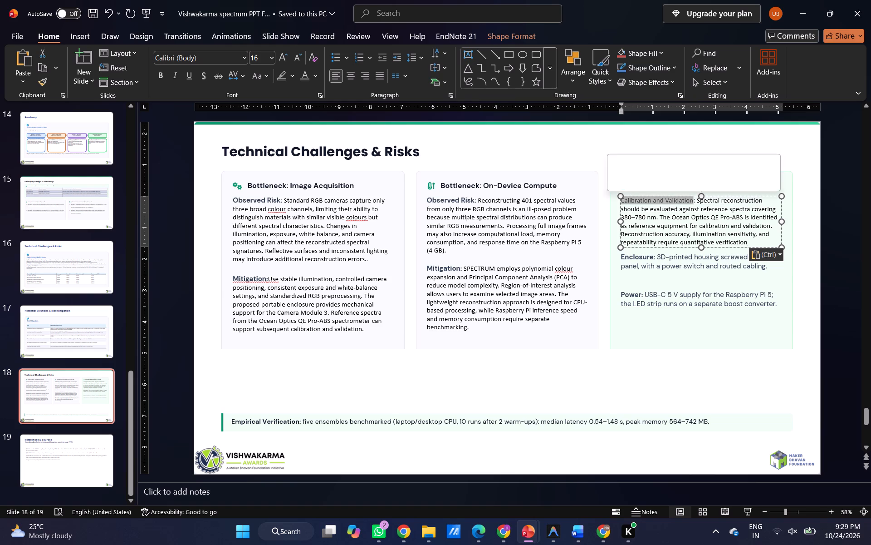
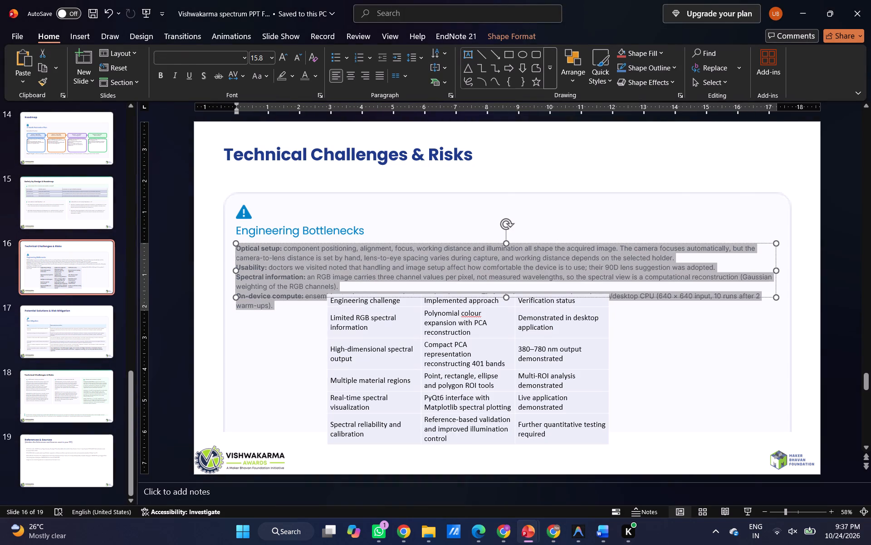
{"action": "key", "text": "ctrl+v"}
Widen the engineering challenge table on both sides and shift it down toward the end of the paragraphs.
{"action": "left_click", "coordinate": [372, 356]}
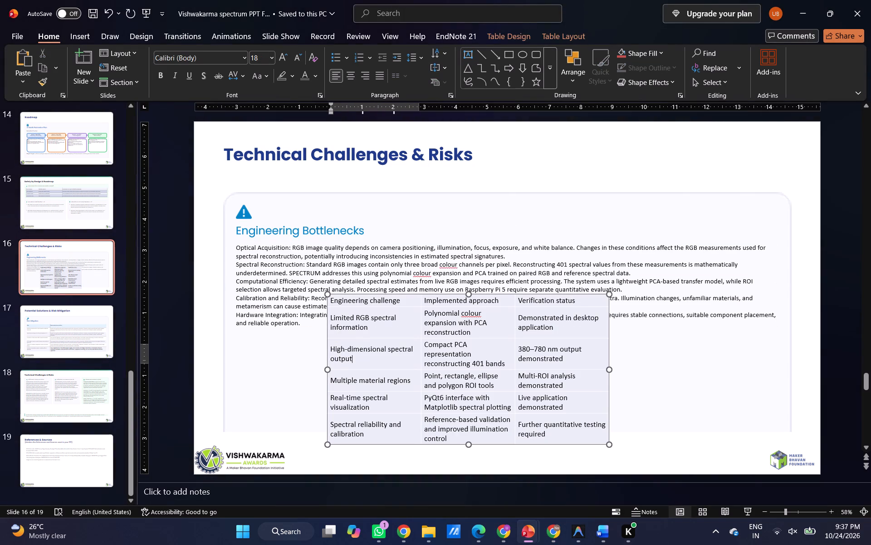
{"action": "left_click_drag", "start_coordinate": [610, 370], "coordinate": [731, 381]}
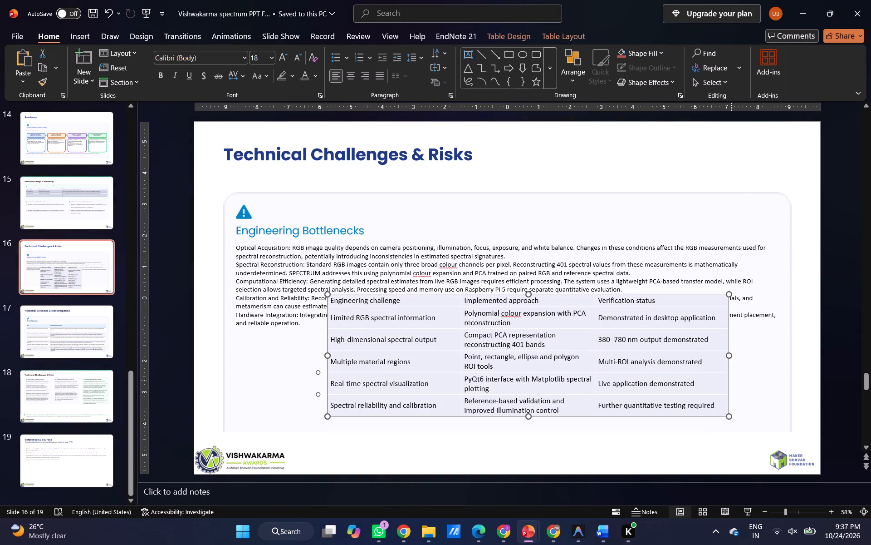
{"action": "left_click_drag", "start_coordinate": [326, 355], "coordinate": [281, 369]}
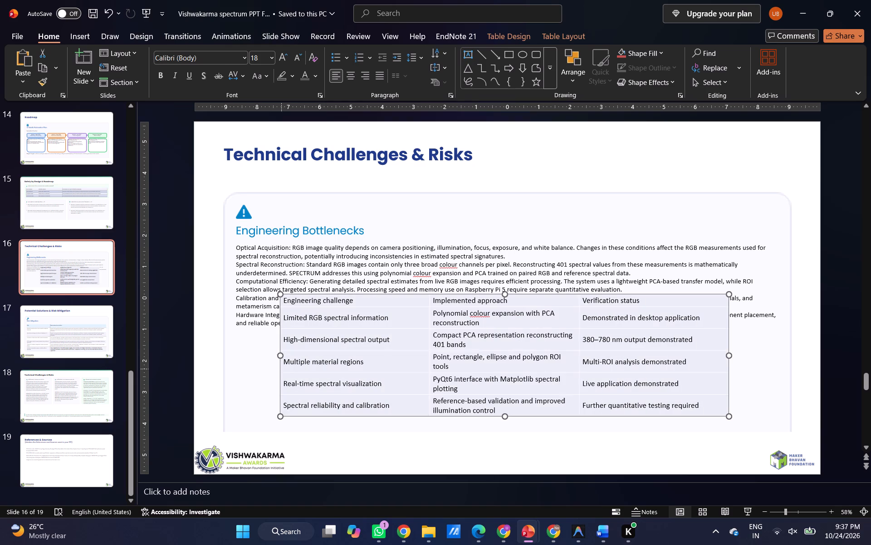
{"action": "left_click", "coordinate": [472, 294]}
{"action": "left_click_drag", "start_coordinate": [472, 294], "coordinate": [473, 316]}
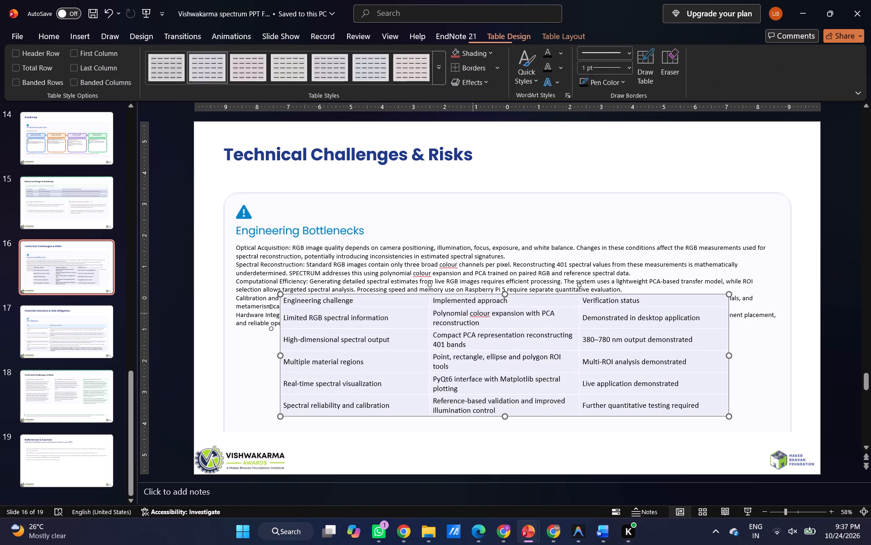
{"action": "left_click_drag", "start_coordinate": [473, 316], "coordinate": [472, 341]}
{"action": "left_click_drag", "start_coordinate": [450, 292], "coordinate": [450, 323]}
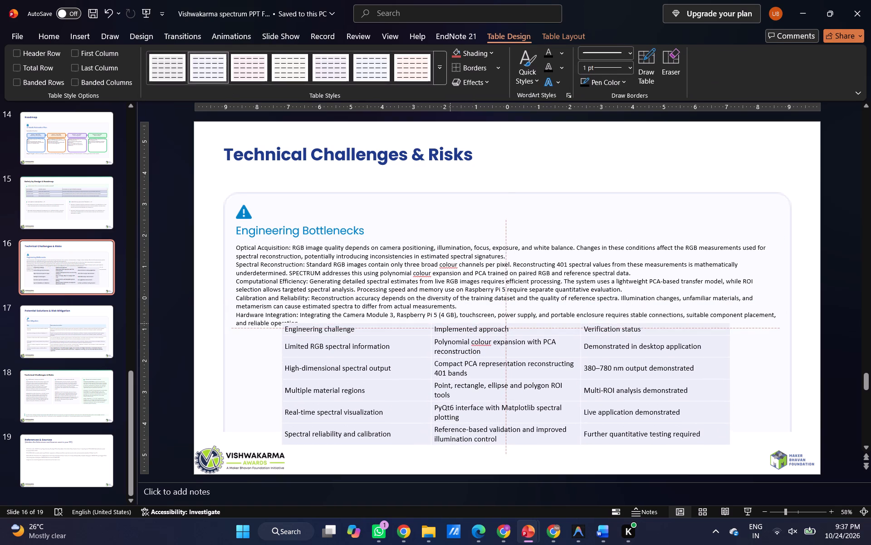
{"action": "left_click_drag", "start_coordinate": [450, 323], "coordinate": [450, 323]}
Extend the rounded background panel's top edge upward to just below the slide title.
{"action": "left_click", "coordinate": [382, 292]}
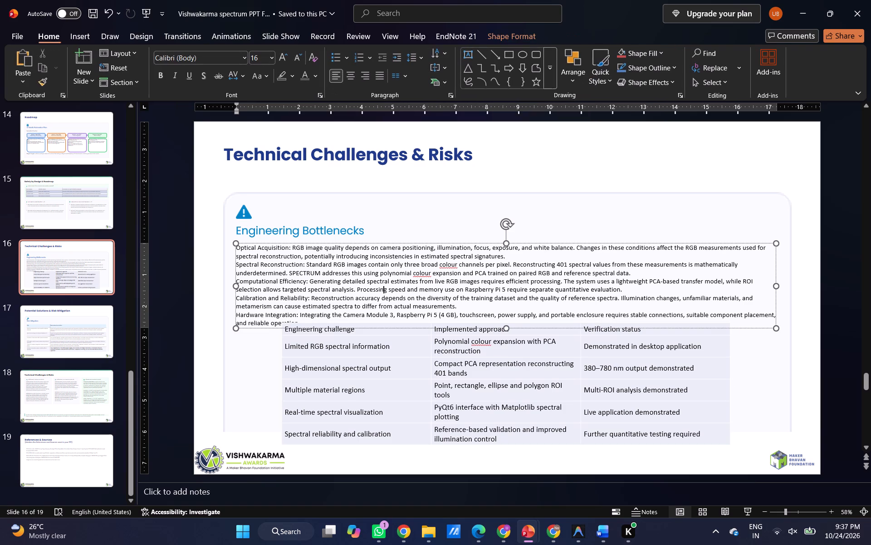
{"action": "left_click", "coordinate": [268, 193]}
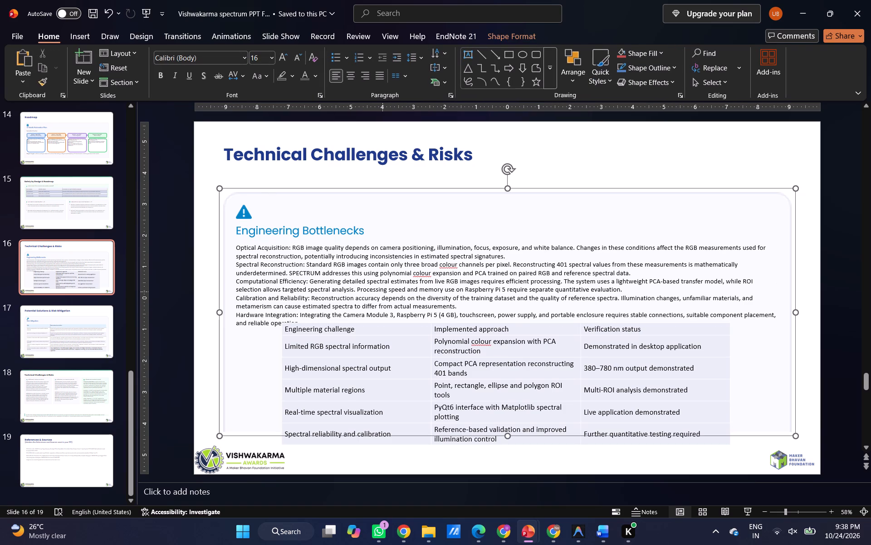
{"action": "left_click", "coordinate": [293, 179]}
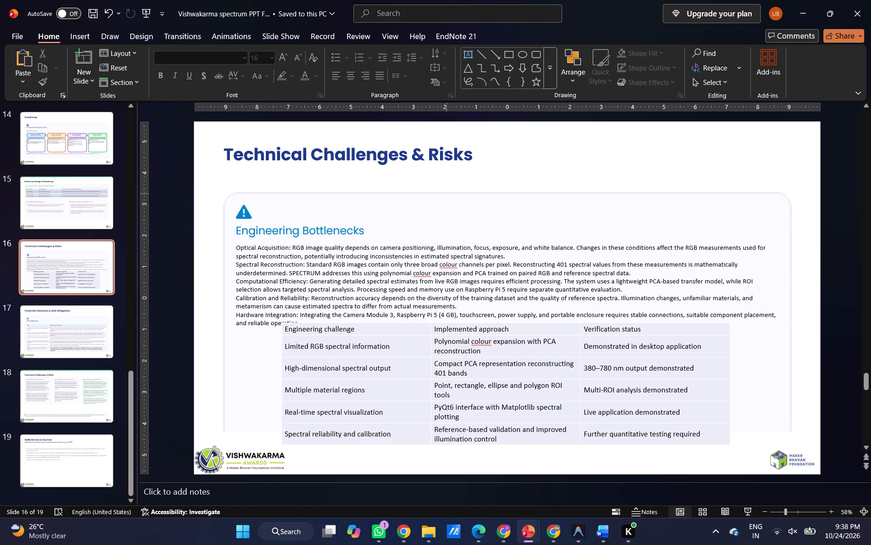
{"action": "left_click", "coordinate": [447, 193]}
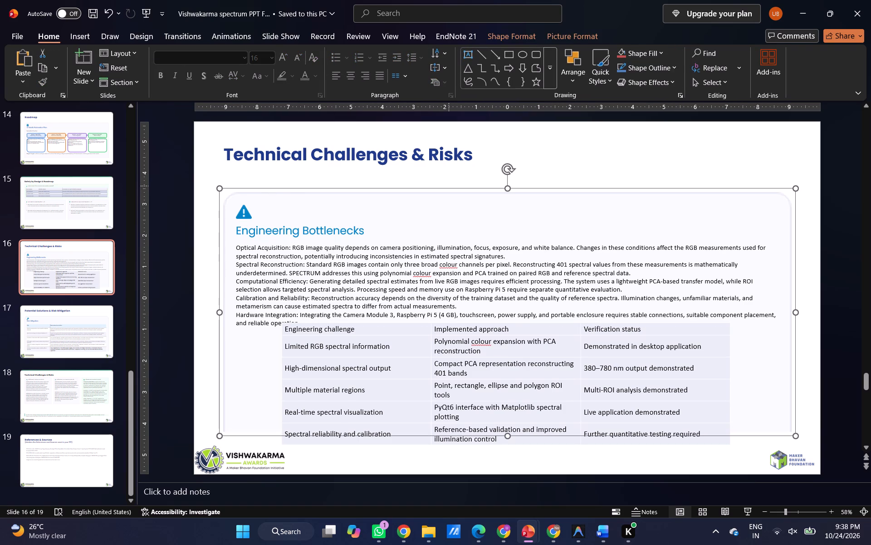
{"action": "left_click", "coordinate": [489, 347]}
{"action": "left_click", "coordinate": [518, 189]}
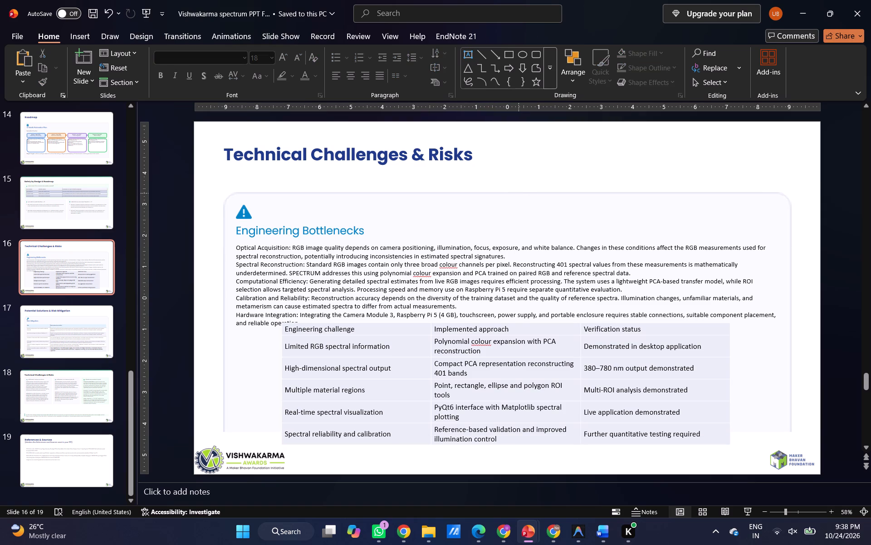
{"action": "left_click", "coordinate": [519, 193]}
{"action": "left_click_drag", "start_coordinate": [510, 188], "coordinate": [507, 165]}
Move the warning icon up to the top of the panel and place the "Engineering Bottlenecks" heading beside it.
{"action": "left_click", "coordinate": [242, 213]}
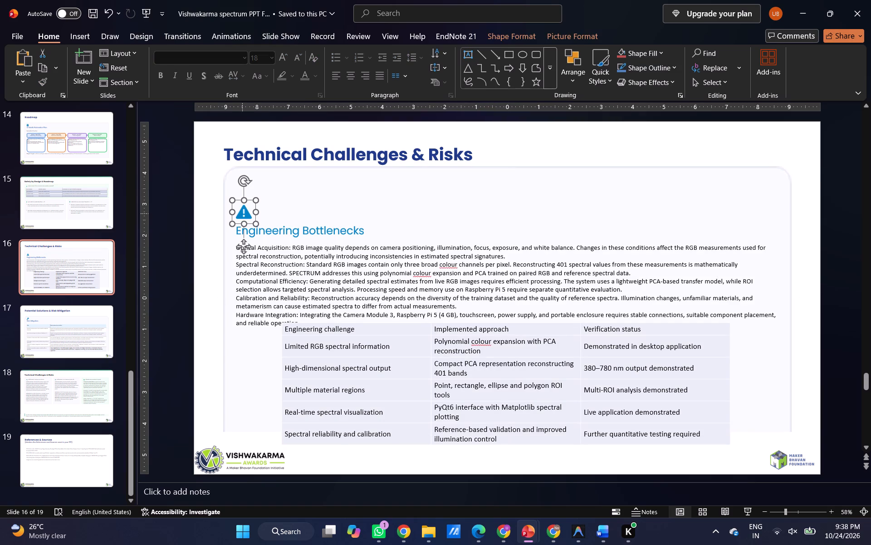
{"action": "left_click_drag", "start_coordinate": [237, 201], "coordinate": [235, 182]}
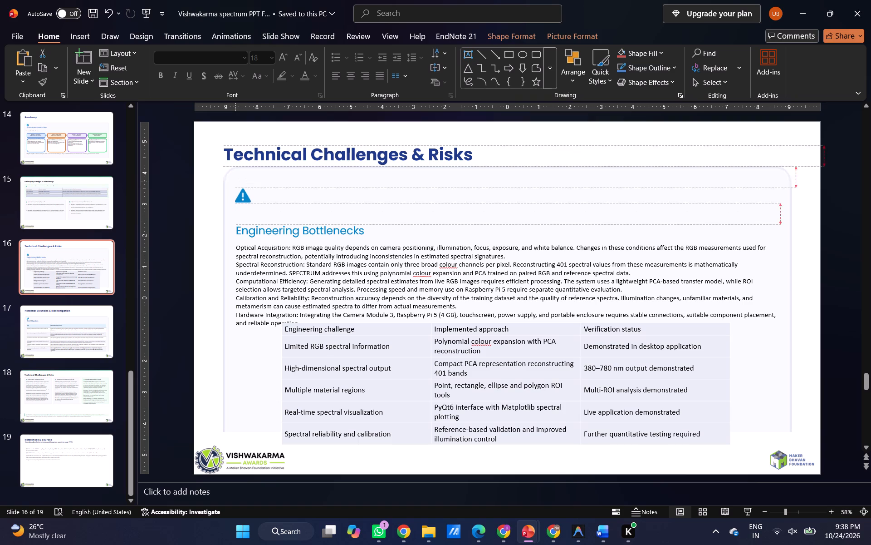
{"action": "left_click_drag", "start_coordinate": [235, 182], "coordinate": [235, 174]}
{"action": "left_click", "coordinate": [254, 234]}
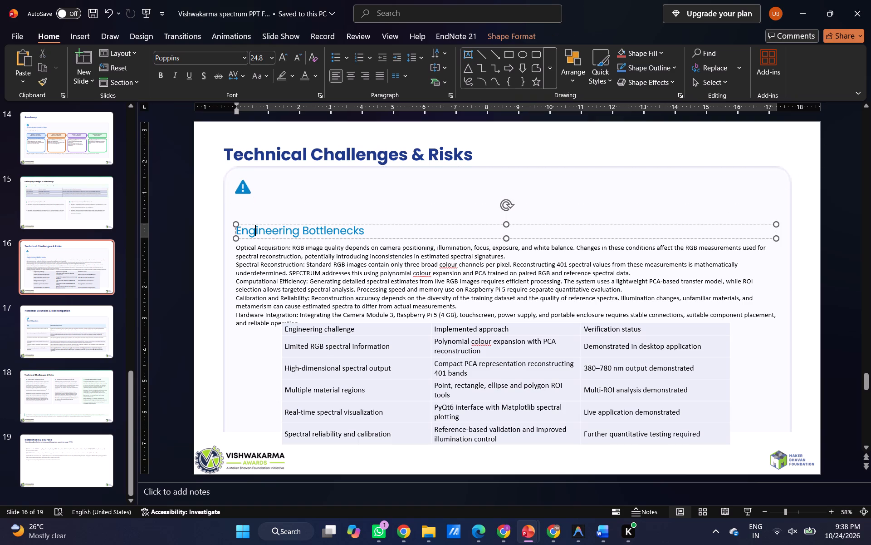
{"action": "left_click_drag", "start_coordinate": [256, 223], "coordinate": [277, 177]}
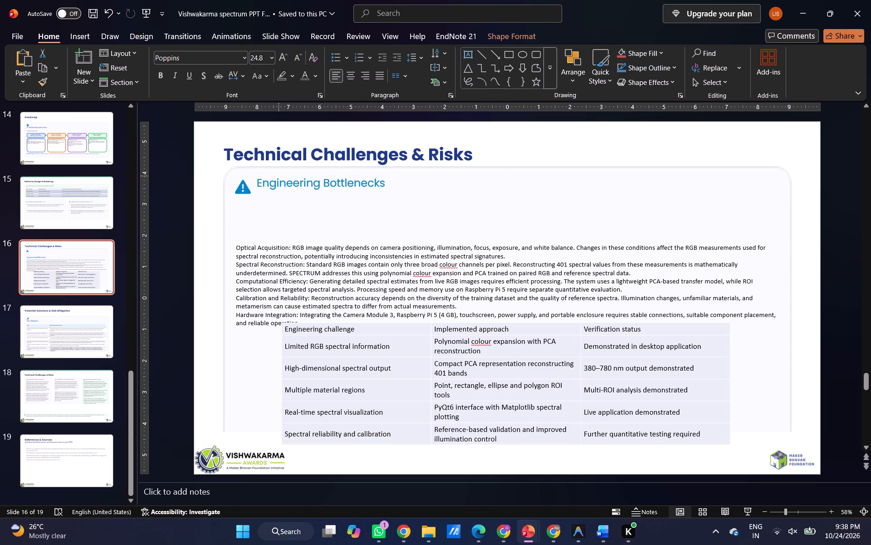
{"action": "left_click_drag", "start_coordinate": [277, 177], "coordinate": [277, 180]}
Move the paragraph block up beneath the Engineering Bottlenecks heading and the table up directly below the paragraphs, inside the panel.
{"action": "left_click", "coordinate": [277, 280]}
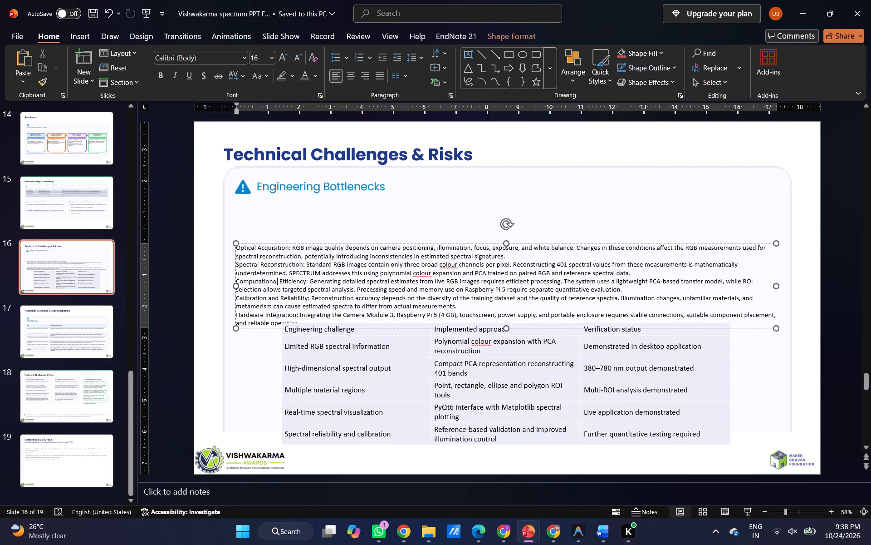
{"action": "left_click_drag", "start_coordinate": [274, 243], "coordinate": [268, 208]}
{"action": "left_click", "coordinate": [326, 366]}
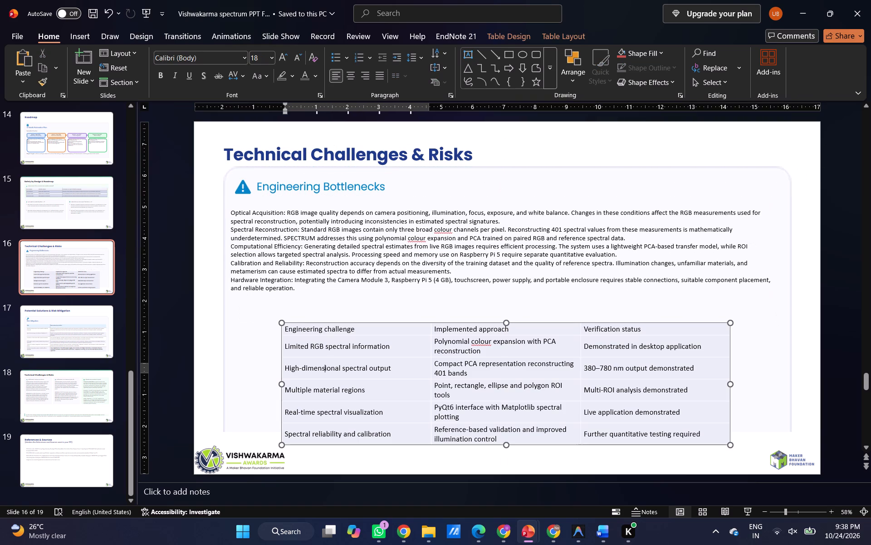
{"action": "left_click", "coordinate": [329, 324]}
{"action": "left_click_drag", "start_coordinate": [329, 324], "coordinate": [321, 301]}
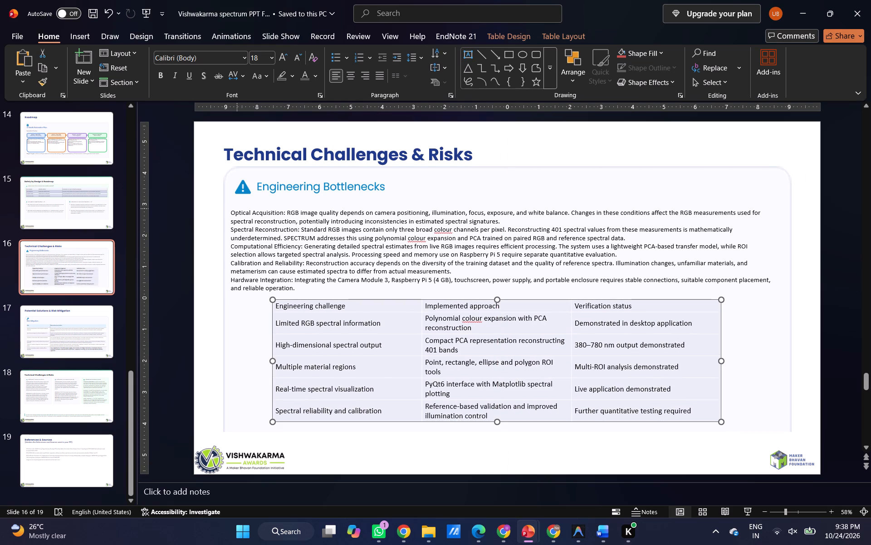
Bold the lead-in labels Optical Acquisition, Computational Efficiency and Hardware Integration in the Engineering Bottlenecks paragraphs.
{"action": "left_click_drag", "start_coordinate": [233, 213], "coordinate": [285, 214]}
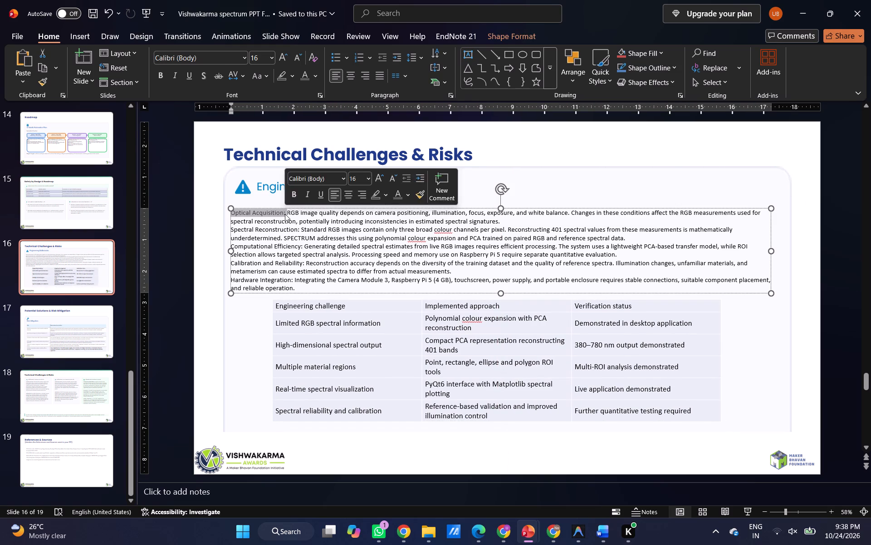
{"action": "left_click", "coordinate": [160, 75]}
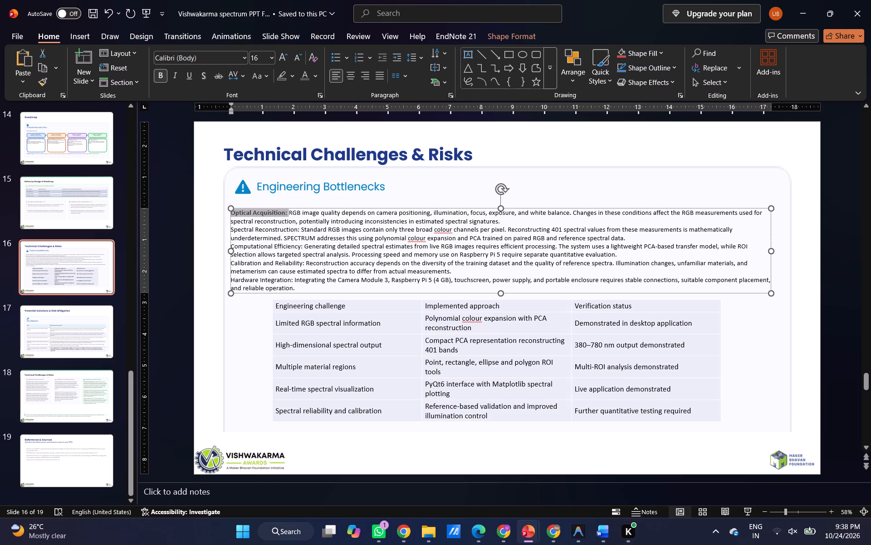
{"action": "left_click_drag", "start_coordinate": [299, 246], "coordinate": [229, 246]}
{"action": "left_click", "coordinate": [161, 70]}
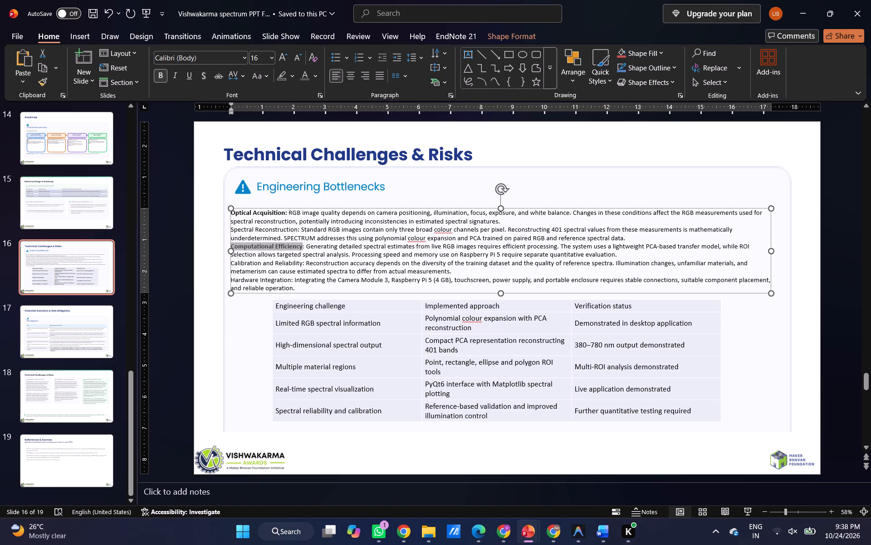
{"action": "left_click_drag", "start_coordinate": [292, 277], "coordinate": [238, 268]}
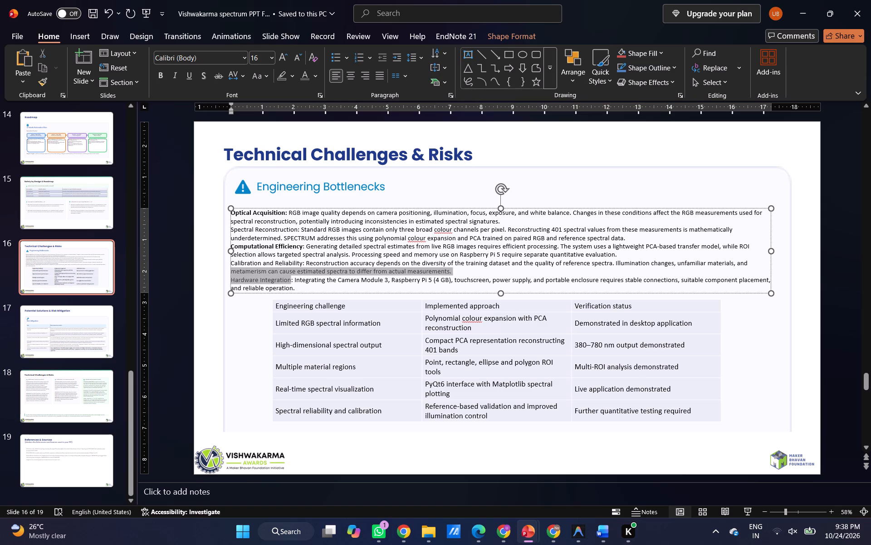
{"action": "left_click_drag", "start_coordinate": [238, 268], "coordinate": [232, 279]}
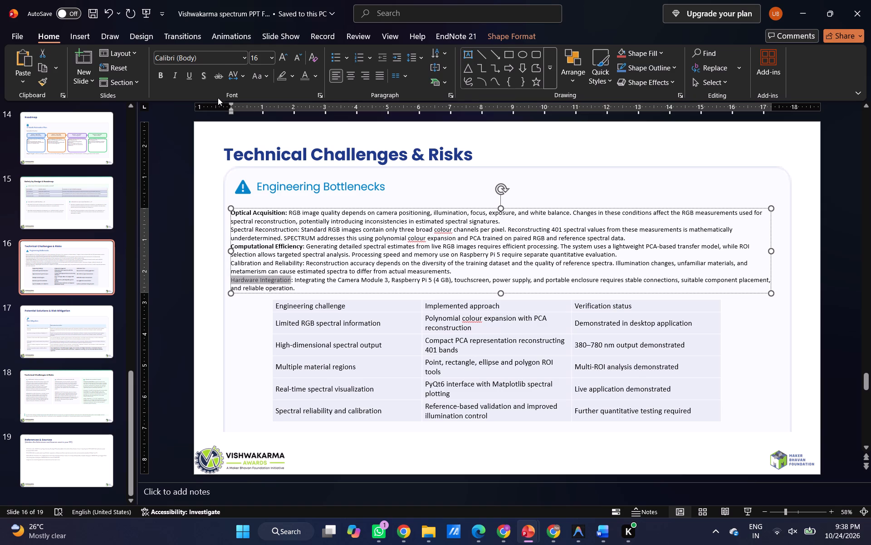
{"action": "left_click", "coordinate": [159, 78]}
{"action": "left_click", "coordinate": [377, 343]}
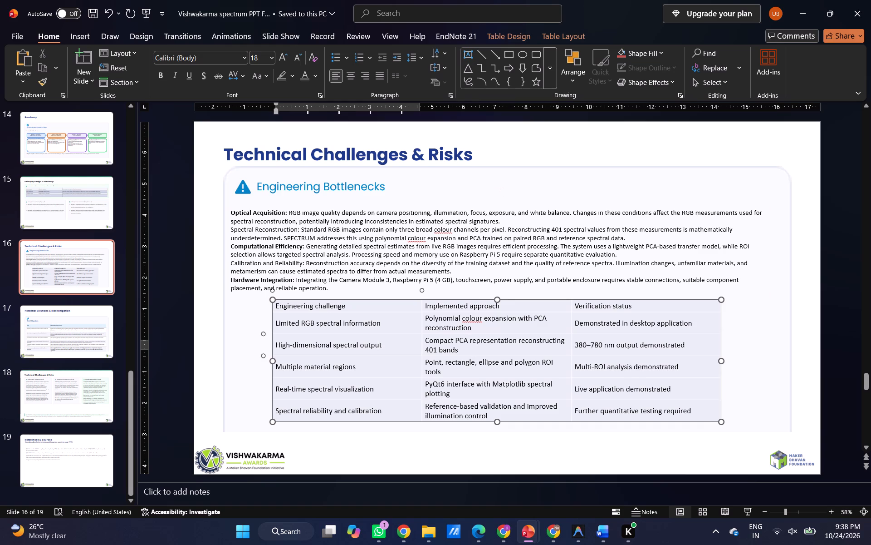
{"action": "left_click", "coordinate": [91, 201]}
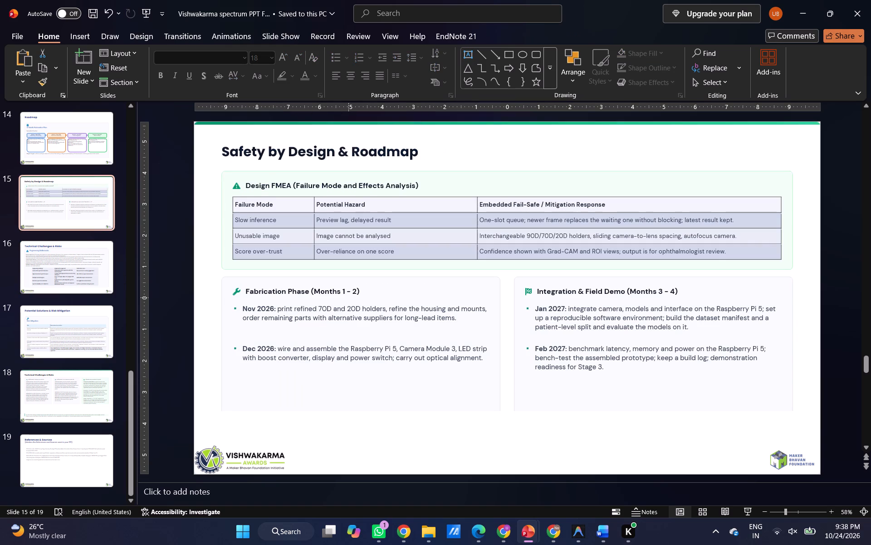
{"action": "key", "text": "Print"}
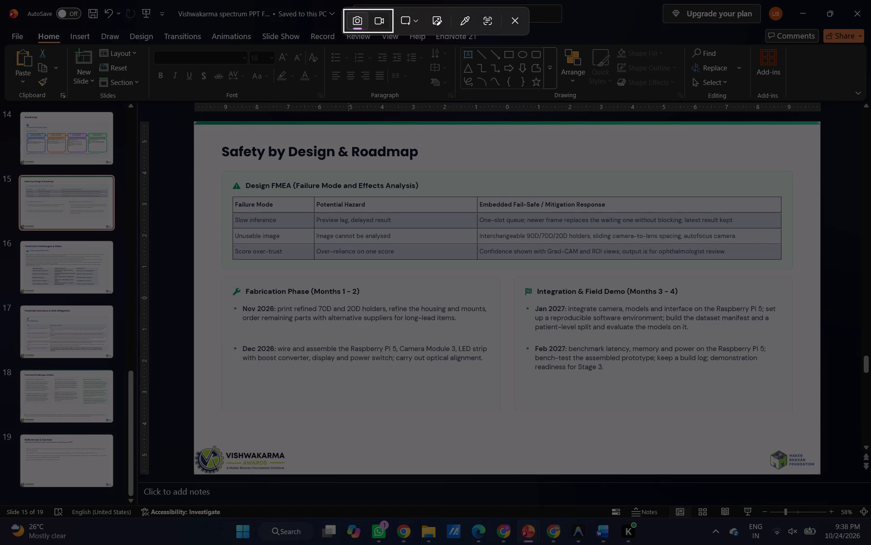
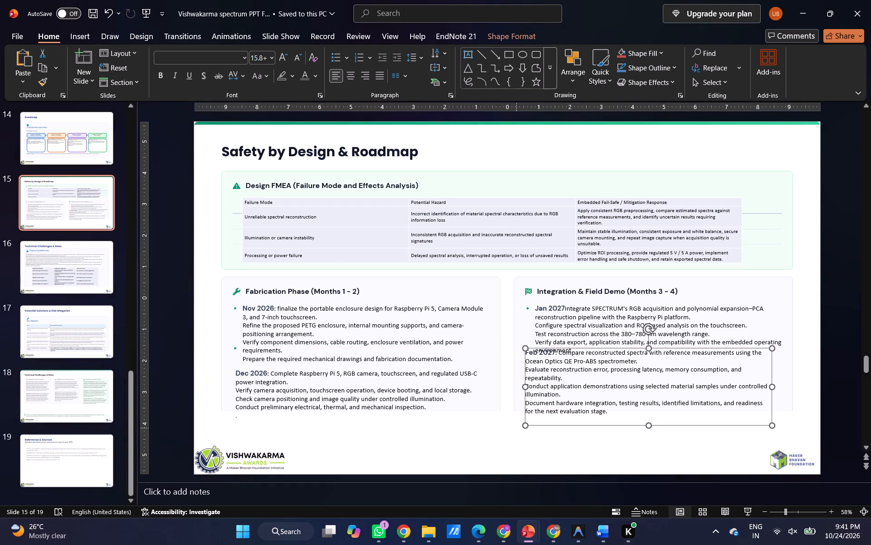
{"action": "left_click", "coordinate": [518, 409]}
{"action": "left_click", "coordinate": [572, 330]}
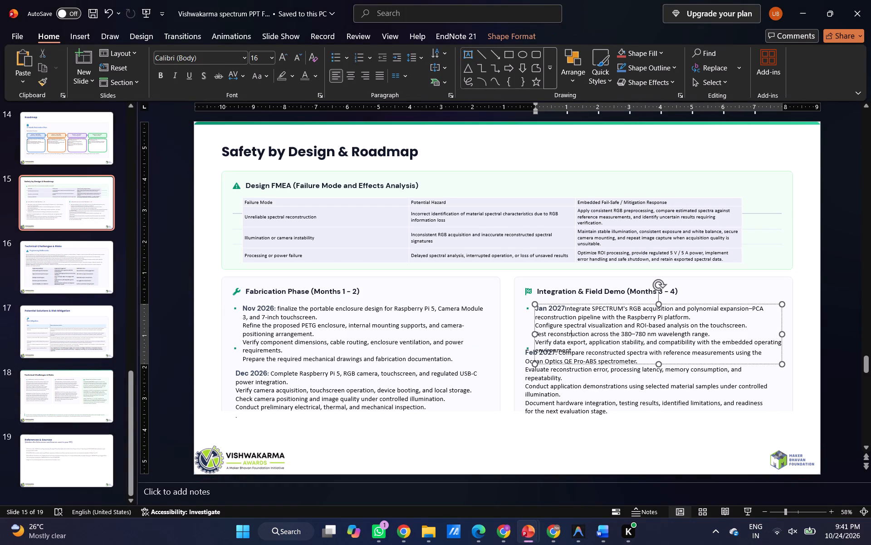
{"action": "left_click_drag", "start_coordinate": [560, 305], "coordinate": [558, 301]}
{"action": "left_click", "coordinate": [567, 370]}
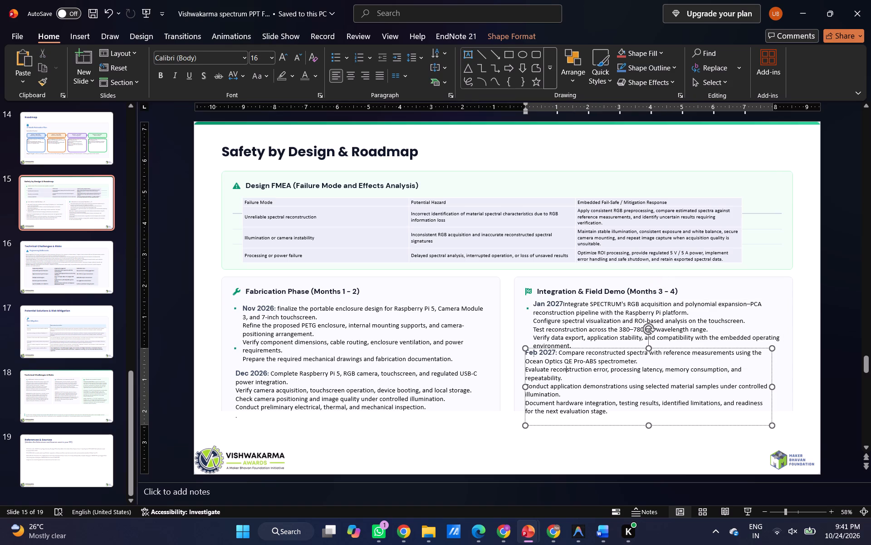
Move the Integration & Field Demo background box, its flag icon and its heading slightly up towards the FMEA panel.
{"action": "left_click_drag", "start_coordinate": [529, 309], "coordinate": [528, 302]}
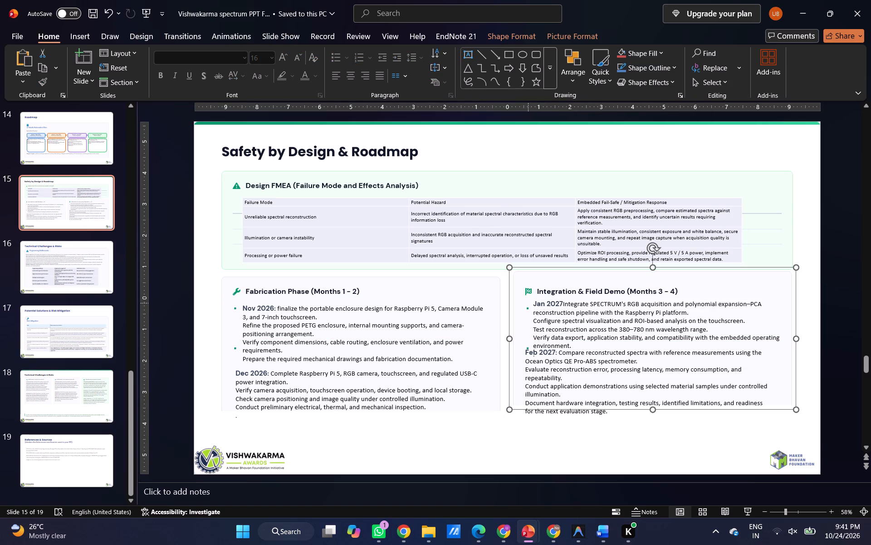
{"action": "left_click", "coordinate": [531, 288]}
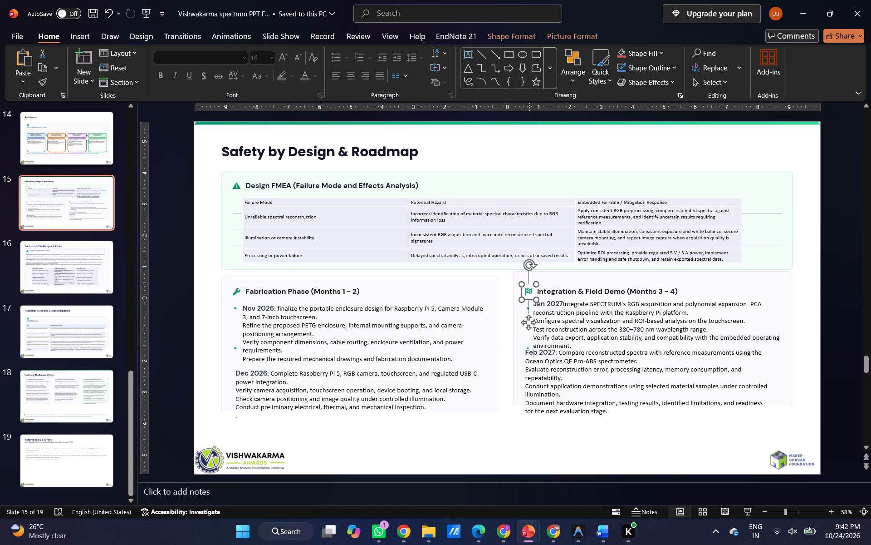
{"action": "left_click_drag", "start_coordinate": [529, 284], "coordinate": [527, 274]}
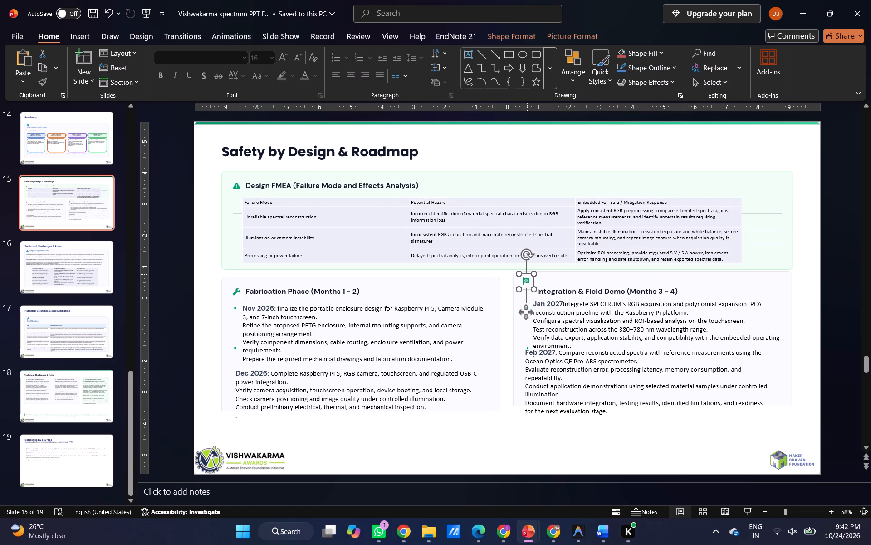
{"action": "left_click", "coordinate": [561, 292]}
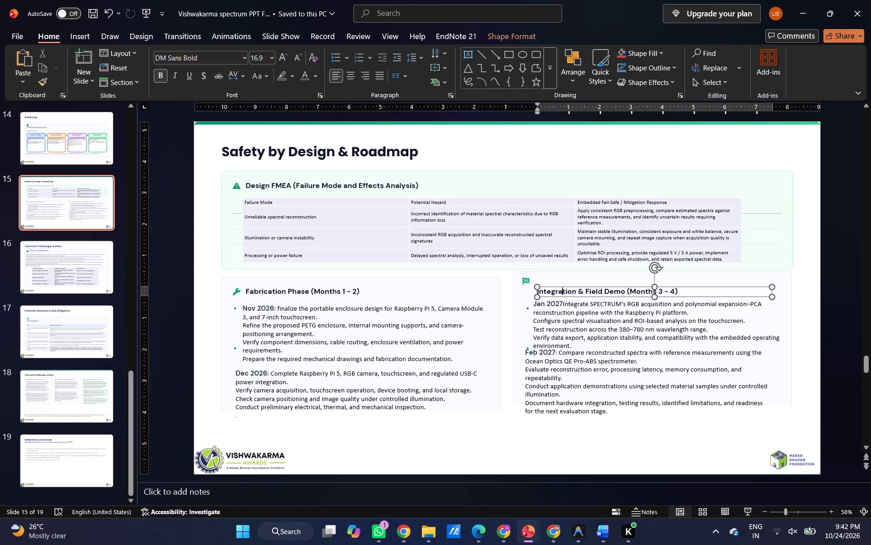
{"action": "left_click_drag", "start_coordinate": [561, 285], "coordinate": [560, 280]}
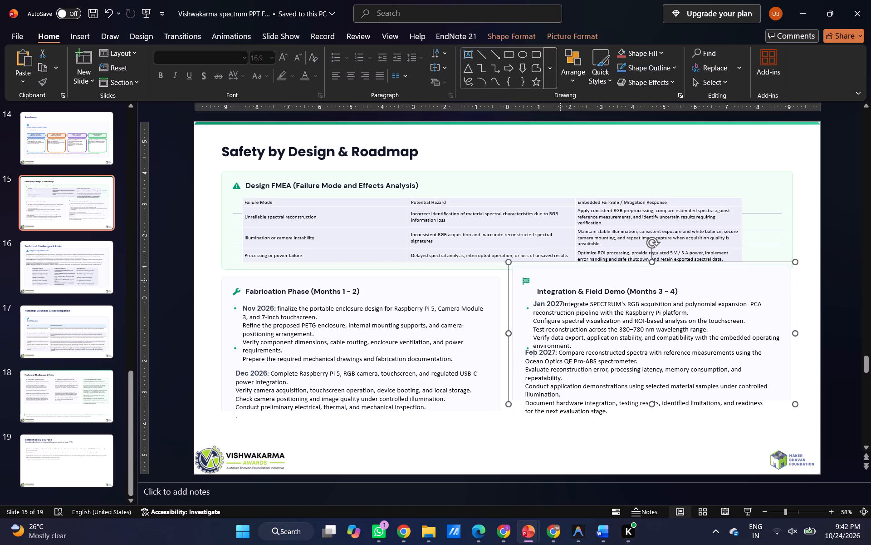
{"action": "left_click", "coordinate": [558, 291]}
{"action": "left_click_drag", "start_coordinate": [558, 287], "coordinate": [556, 279]}
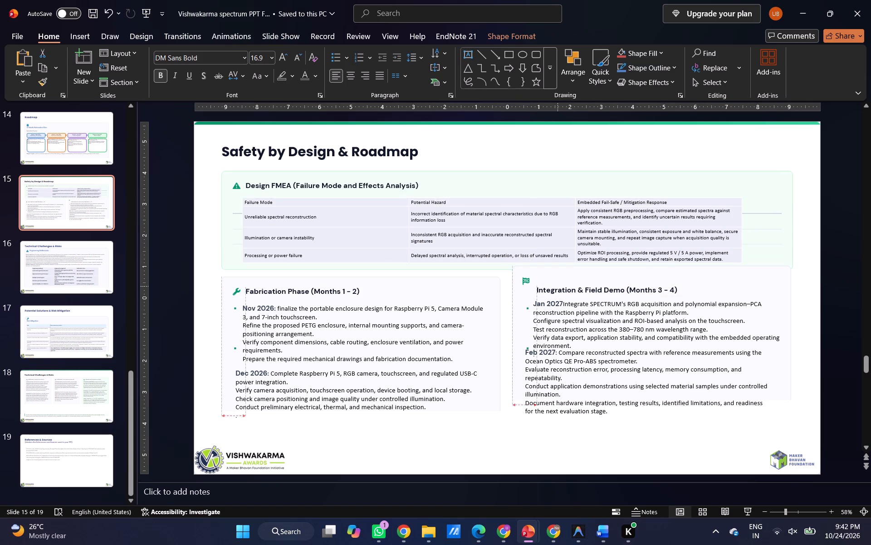
{"action": "left_click_drag", "start_coordinate": [556, 279], "coordinate": [556, 279]}
Move the Jan 2027 text box up directly under its section heading and align its bullet dot with the date label.
{"action": "left_click", "coordinate": [570, 352]}
{"action": "left_click", "coordinate": [565, 334]}
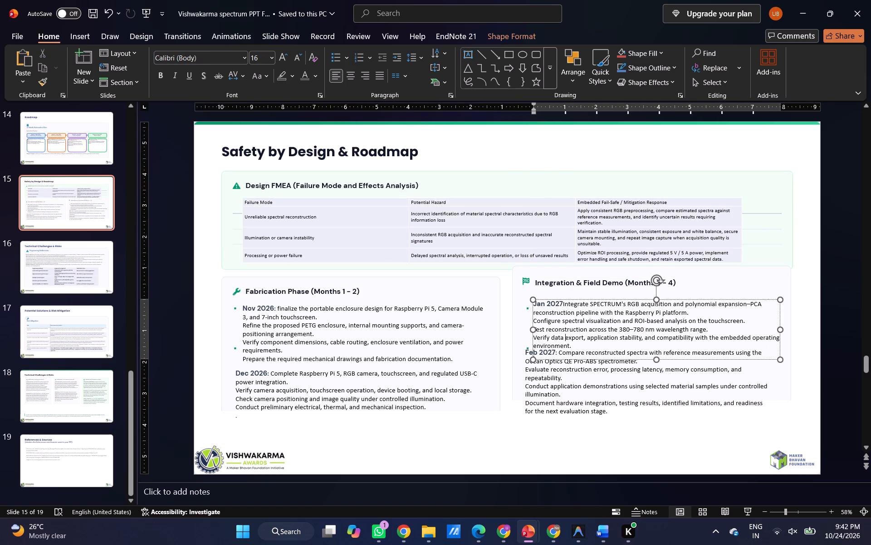
{"action": "left_click_drag", "start_coordinate": [550, 300], "coordinate": [550, 289]}
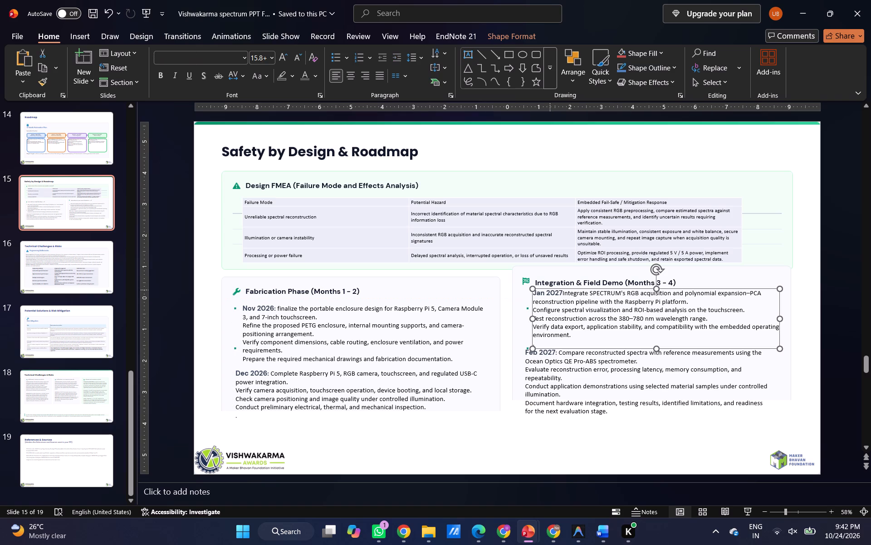
{"action": "left_click", "coordinate": [530, 307]}
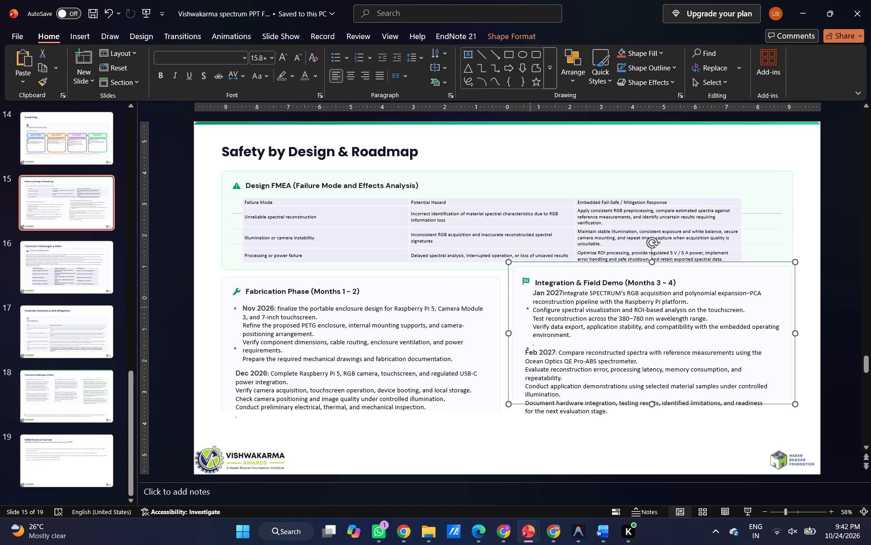
{"action": "left_click", "coordinate": [527, 308]}
{"action": "left_click_drag", "start_coordinate": [527, 308], "coordinate": [528, 304]}
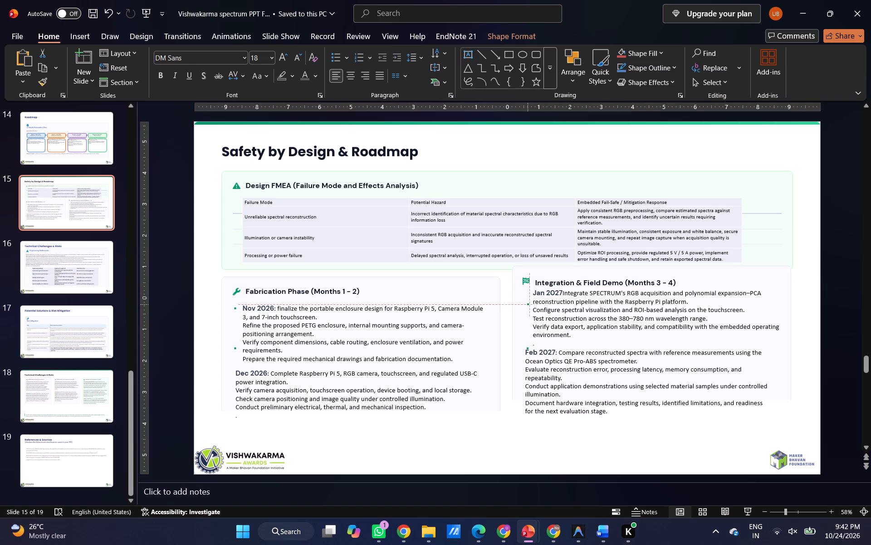
{"action": "left_click_drag", "start_coordinate": [528, 304], "coordinate": [527, 292]}
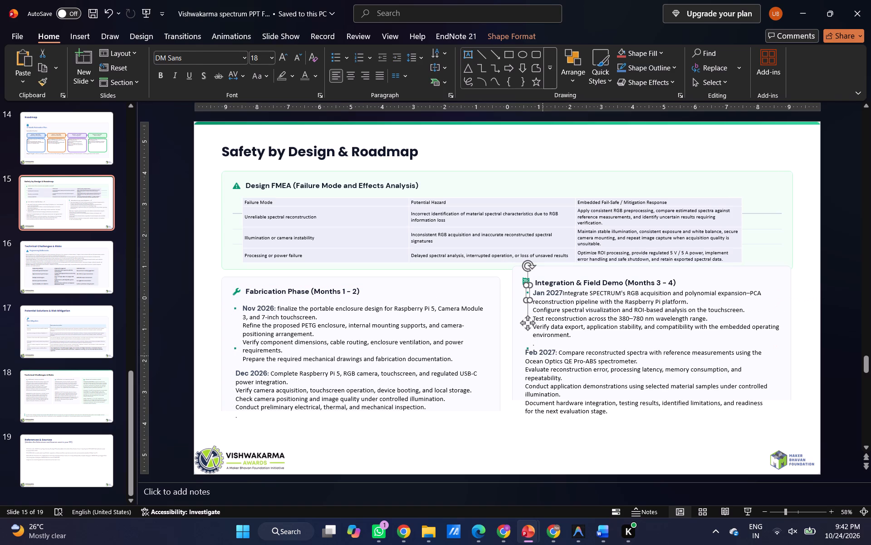
Move the Feb 2027 text box up to sit just below the January points, roughly aligned with their left edge.
{"action": "left_click", "coordinate": [543, 356]}
{"action": "left_click_drag", "start_coordinate": [545, 349], "coordinate": [563, 332]}
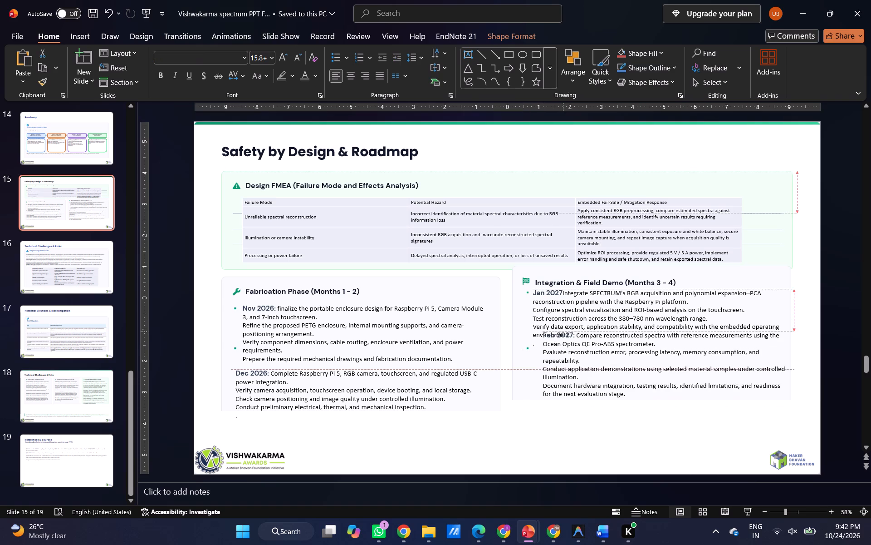
{"action": "left_click_drag", "start_coordinate": [563, 332], "coordinate": [557, 340]}
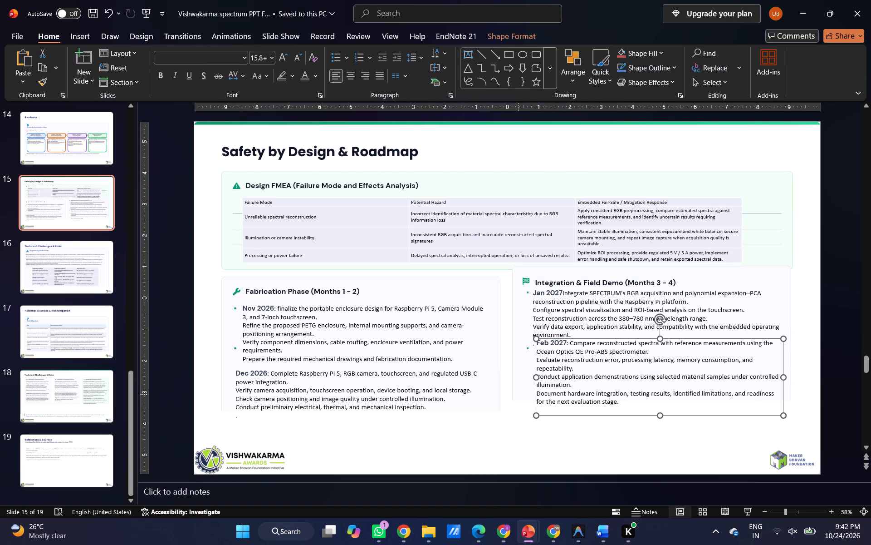
Extend the lower edge of the Integration & Field Demo background box downward to enclose the February 2027 points.
{"action": "left_click", "coordinate": [517, 399]}
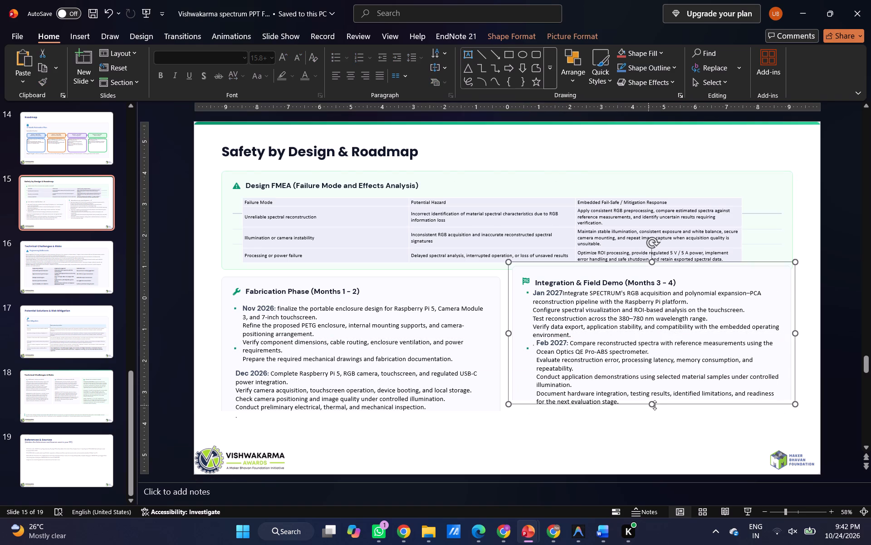
{"action": "left_click_drag", "start_coordinate": [651, 406], "coordinate": [653, 426]}
{"action": "left_click", "coordinate": [491, 428]}
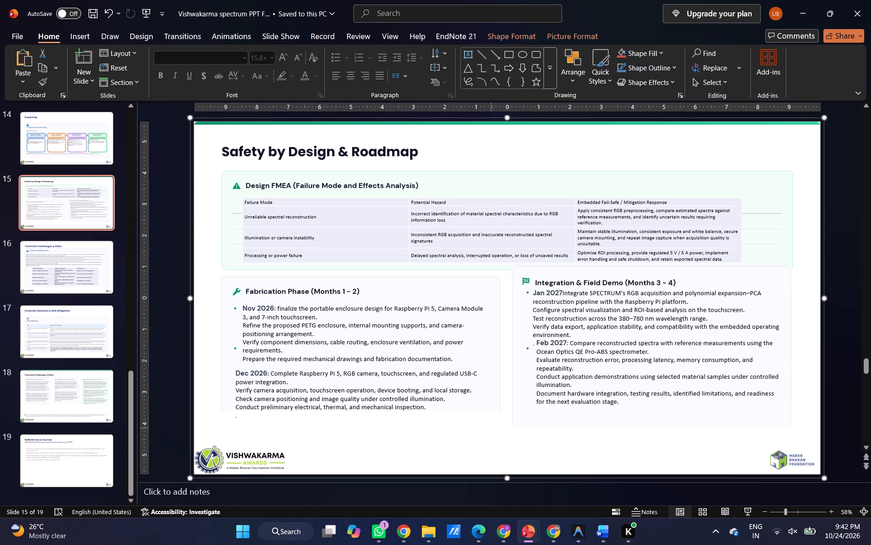
Stretch the lower edge of the Dec 2026 text box slightly downward in the Fabrication Phase section.
{"action": "left_click", "coordinate": [472, 398]}
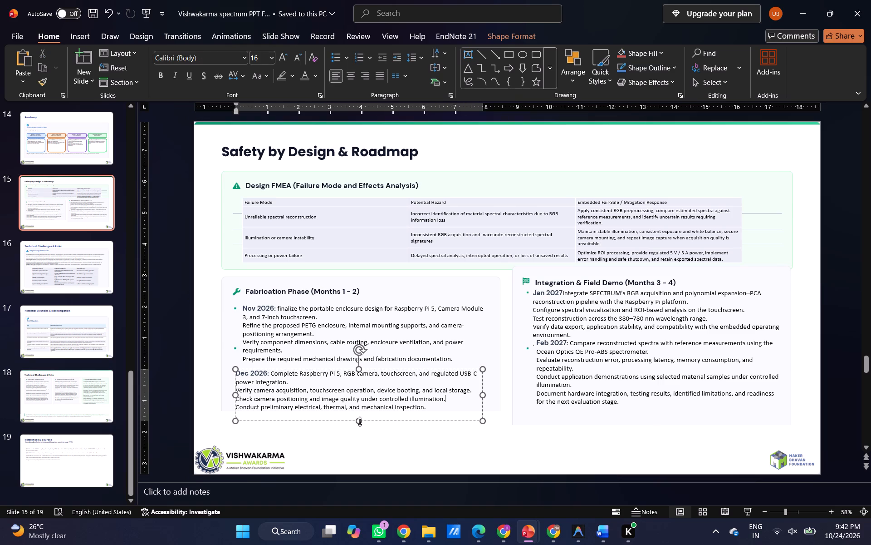
{"action": "left_click_drag", "start_coordinate": [360, 421], "coordinate": [357, 435]}
{"action": "left_click", "coordinate": [439, 438]}
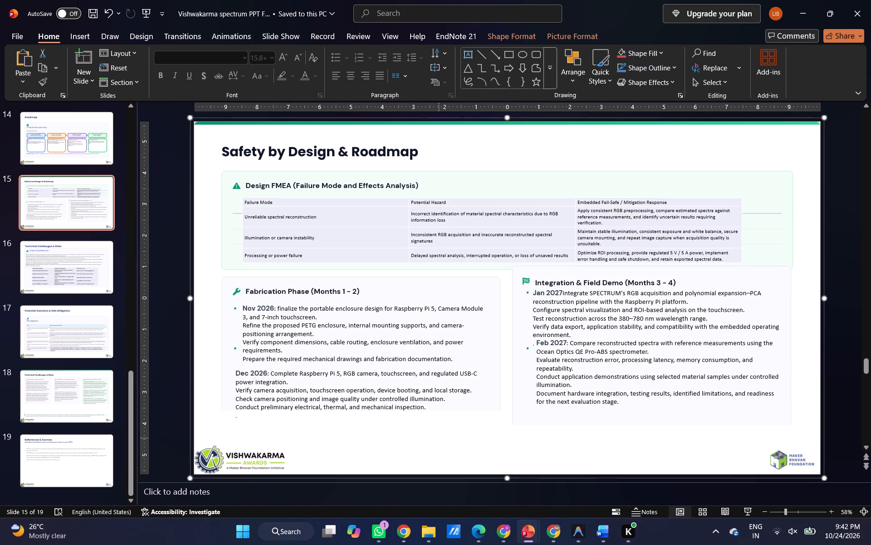
Shift the Integration & Field Demo background box slightly down and right, and nudge the Feb 2027 text box down to clear the January points.
{"action": "left_click", "coordinate": [561, 380]}
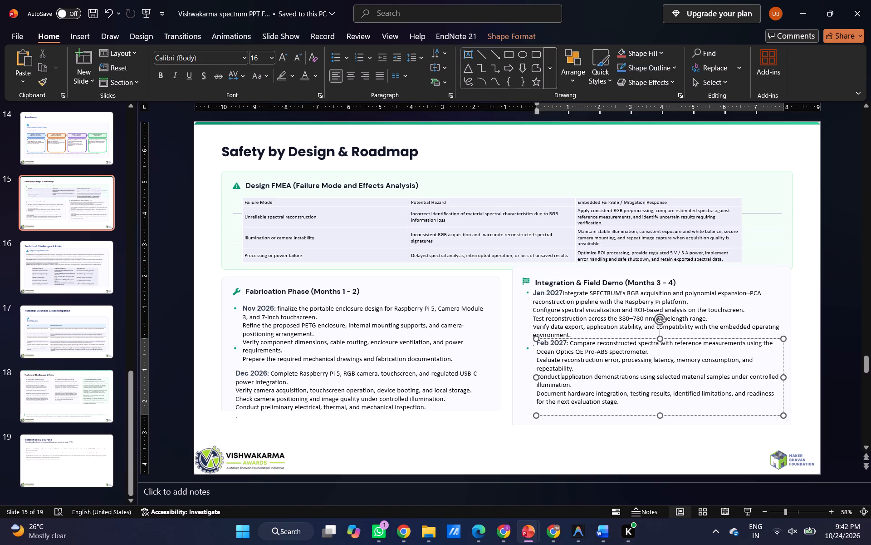
{"action": "left_click_drag", "start_coordinate": [629, 418], "coordinate": [633, 428]}
{"action": "left_click", "coordinate": [607, 391]}
{"action": "left_click_drag", "start_coordinate": [613, 415], "coordinate": [613, 420]}
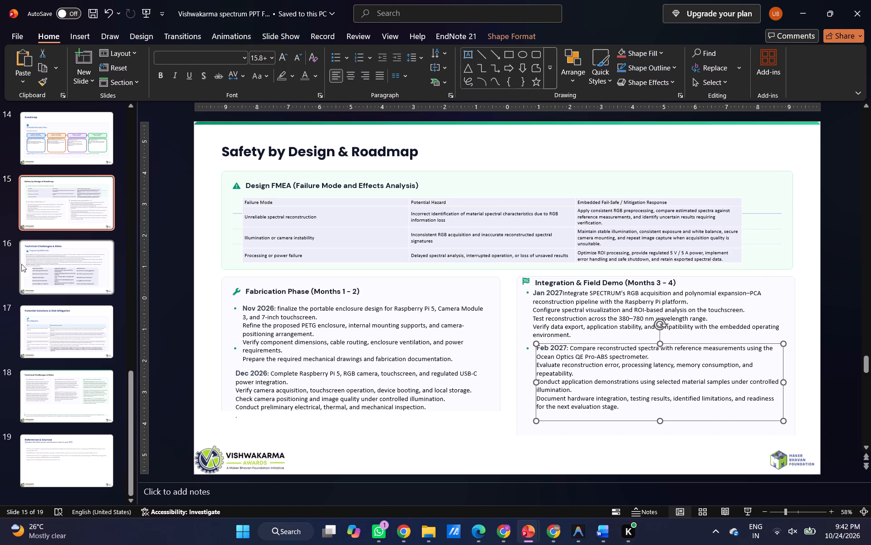
Open slide 14, Roadmap, and capture a screenshot of the whole slide area.
{"action": "left_click", "coordinate": [49, 160]}
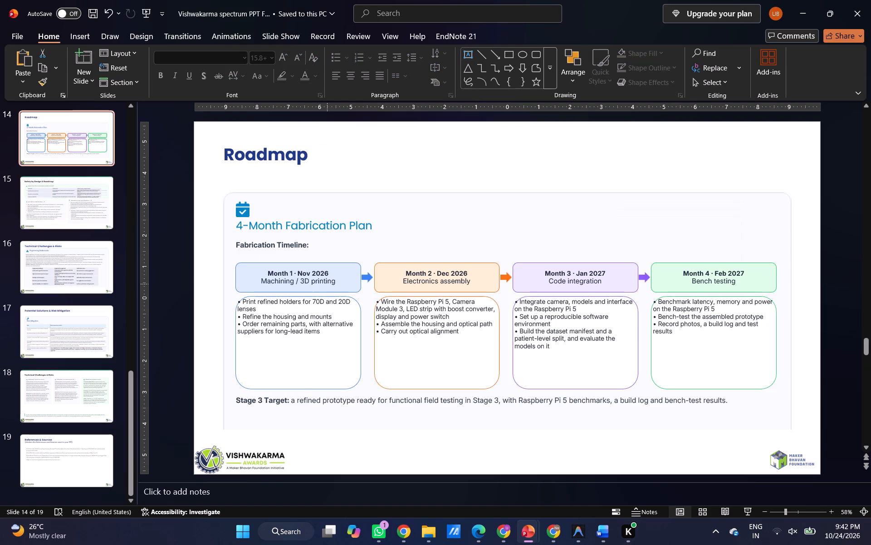
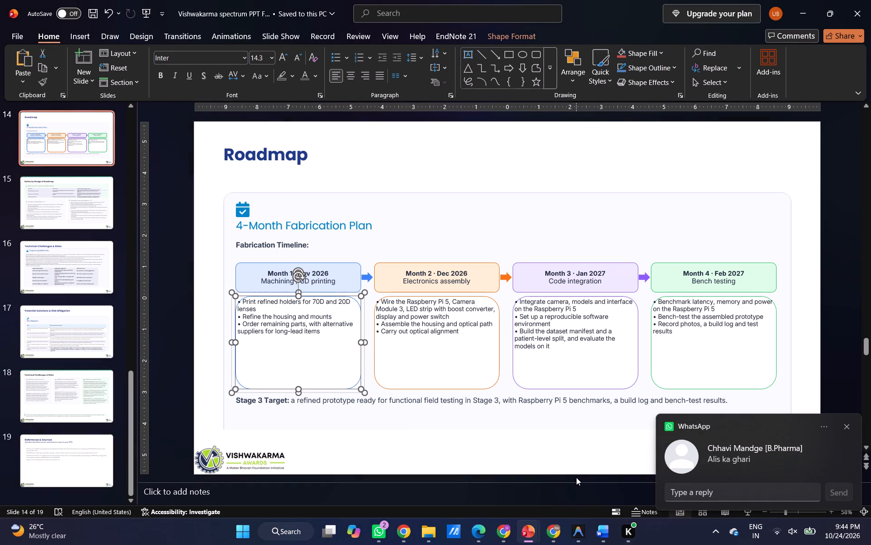
{"action": "left_click", "coordinate": [329, 335]}
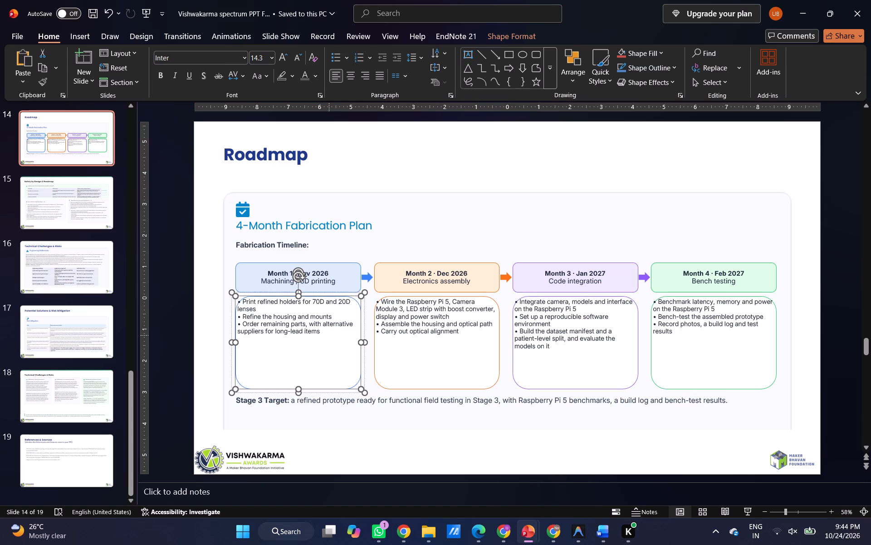
{"action": "left_click", "coordinate": [315, 333]}
{"action": "left_click", "coordinate": [315, 333]}
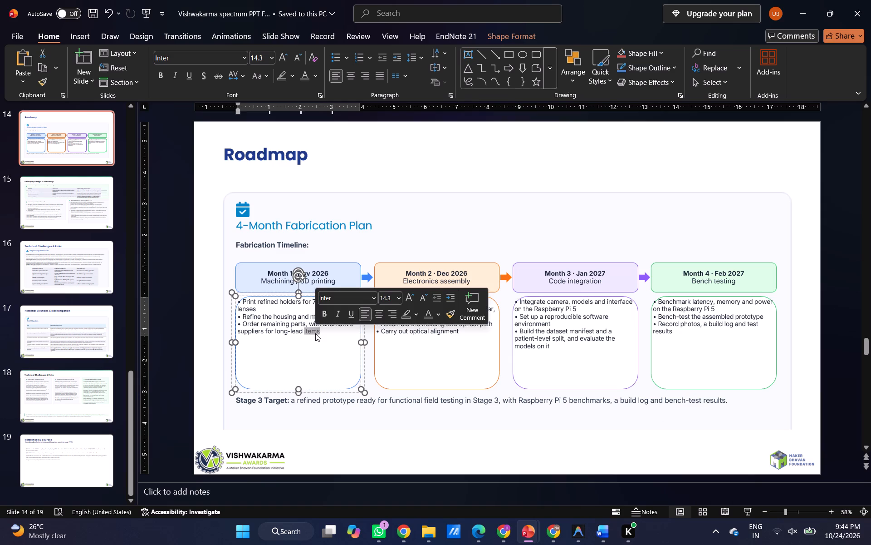
{"action": "key", "text": "ctrl+a"}
{"action": "key", "text": "ctrl+v"}
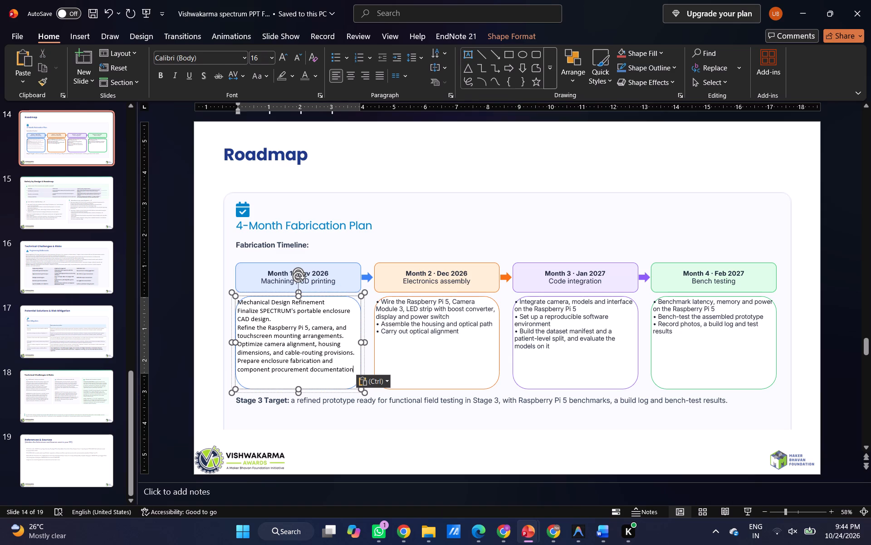
{"action": "left_click", "coordinate": [292, 314]}
{"action": "left_click", "coordinate": [279, 296]}
Replace all text in the Roadmap slide's Month 2 box with the "Electronics Assembly and Testing" heading and bullets copied from ChatGPT.
{"action": "left_click", "coordinate": [422, 313]}
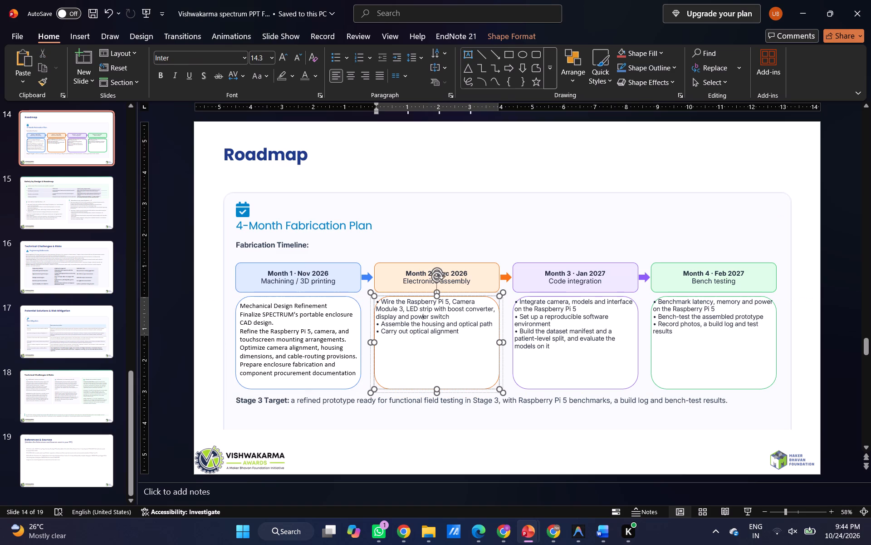
{"action": "double_click", "coordinate": [422, 313]}
{"action": "key", "text": "ctrl+a"}
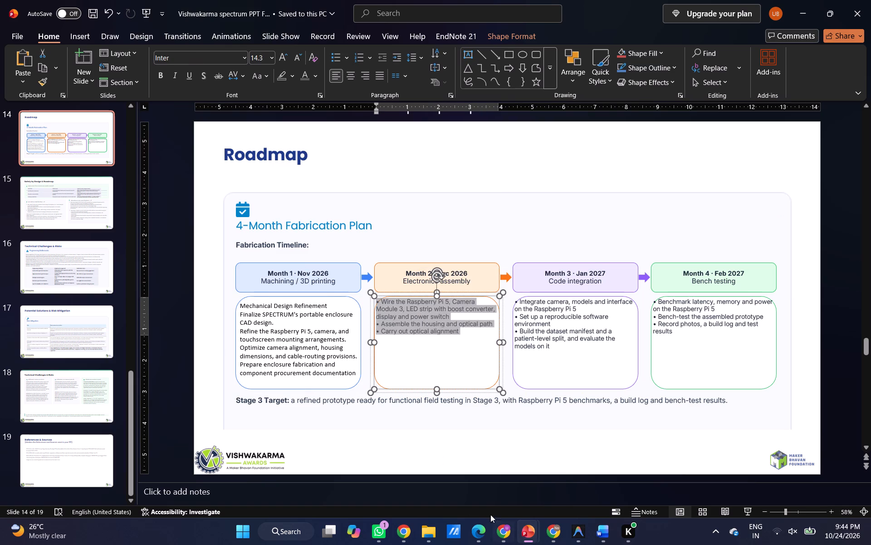
{"action": "left_click", "coordinate": [562, 526]}
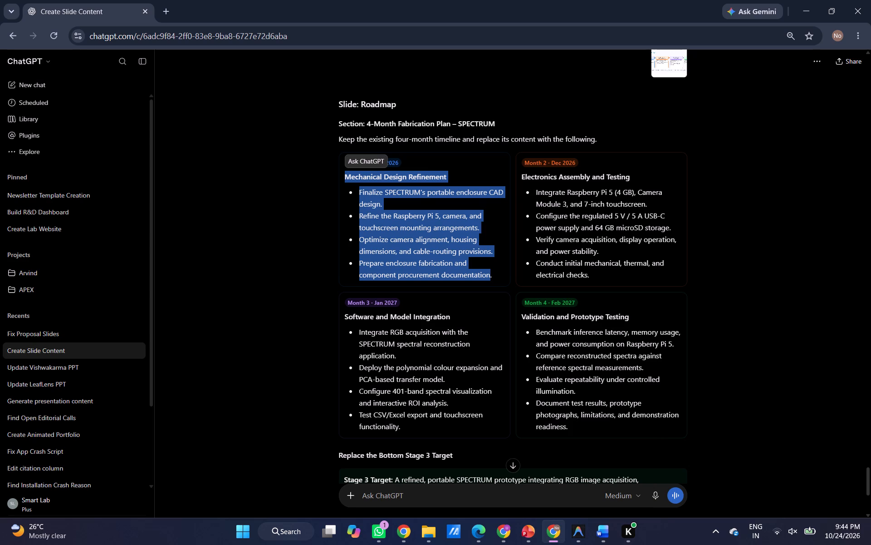
{"action": "left_click_drag", "start_coordinate": [524, 178], "coordinate": [622, 275]}
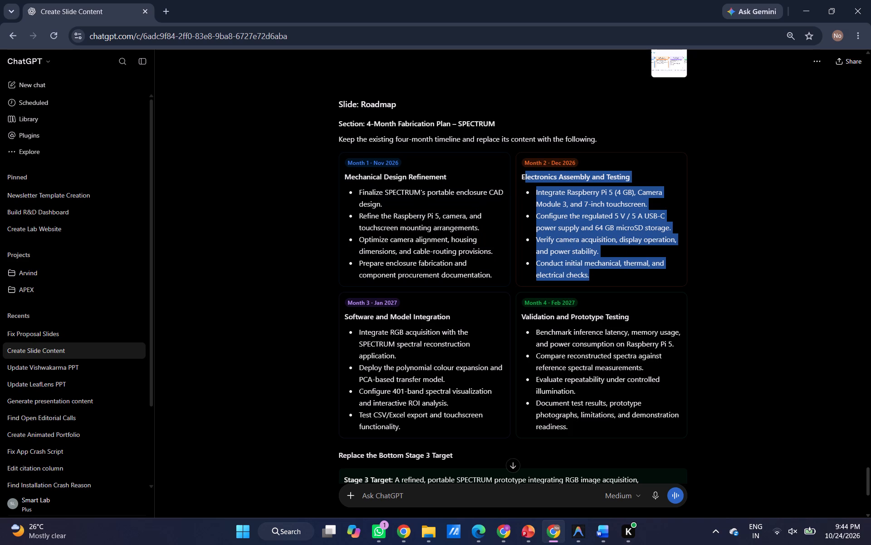
{"action": "right_click", "coordinate": [560, 235]}
{"action": "left_click", "coordinate": [585, 245]}
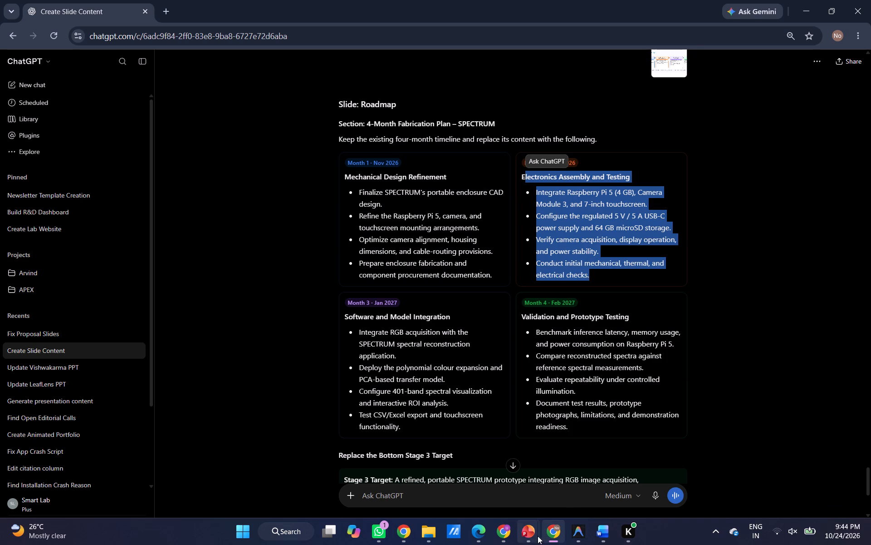
{"action": "left_click", "coordinate": [568, 489]}
{"action": "key", "text": "ctrl+v"}
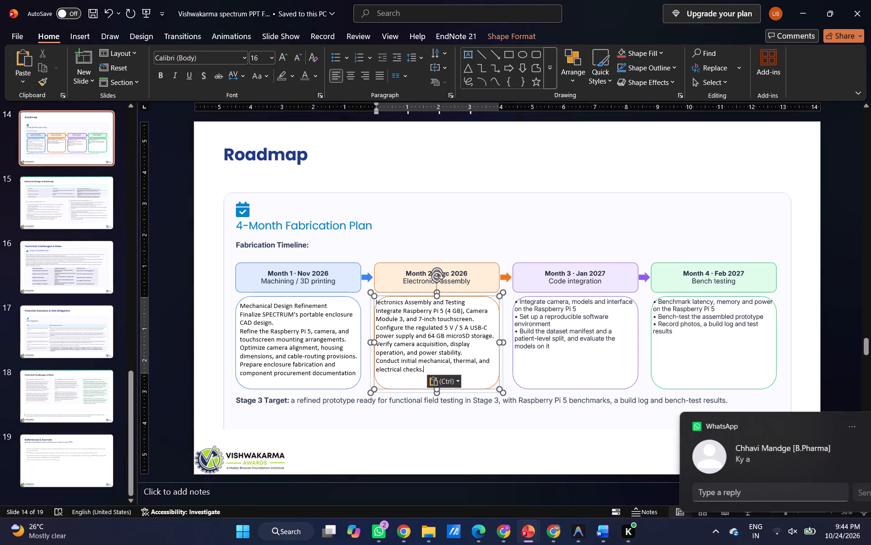
Correct the misspelled first word of the Month 2 box to the suggested spelling "electronics".
{"action": "left_click", "coordinate": [384, 296]}
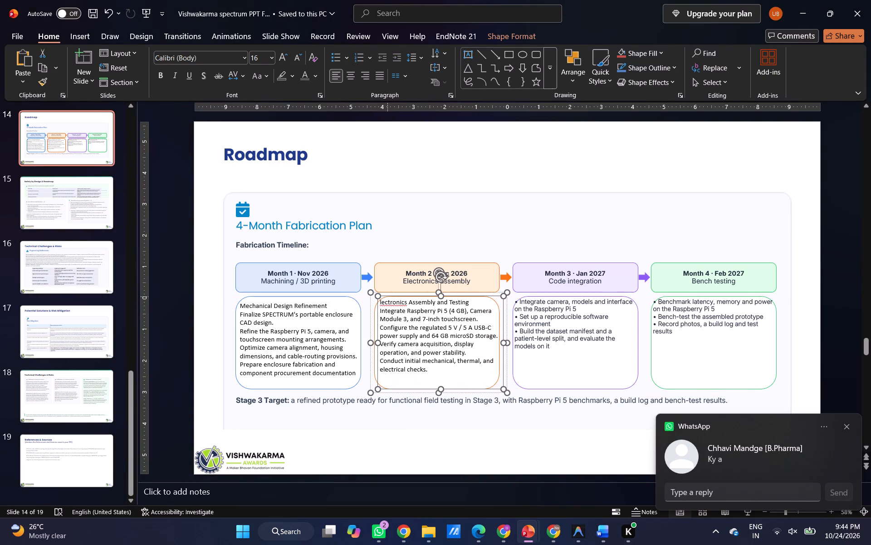
{"action": "right_click", "coordinate": [387, 302]}
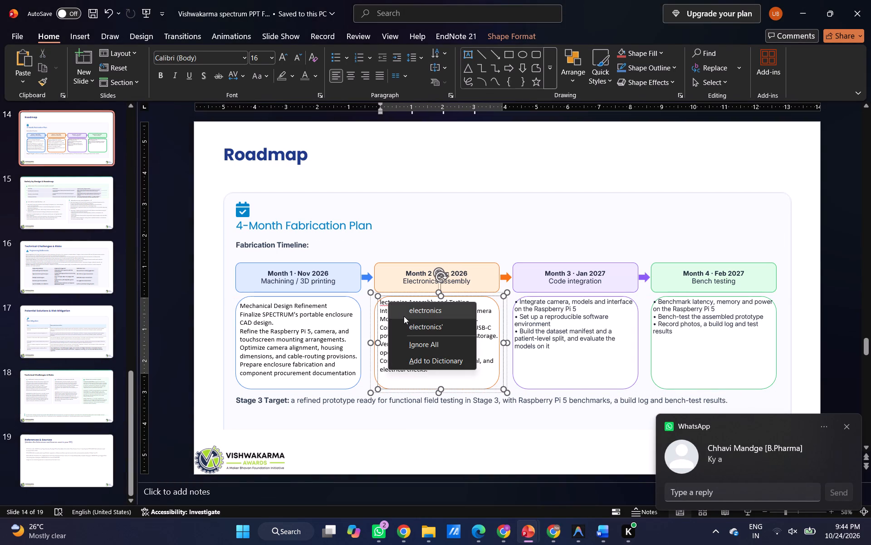
{"action": "left_click", "coordinate": [404, 316]}
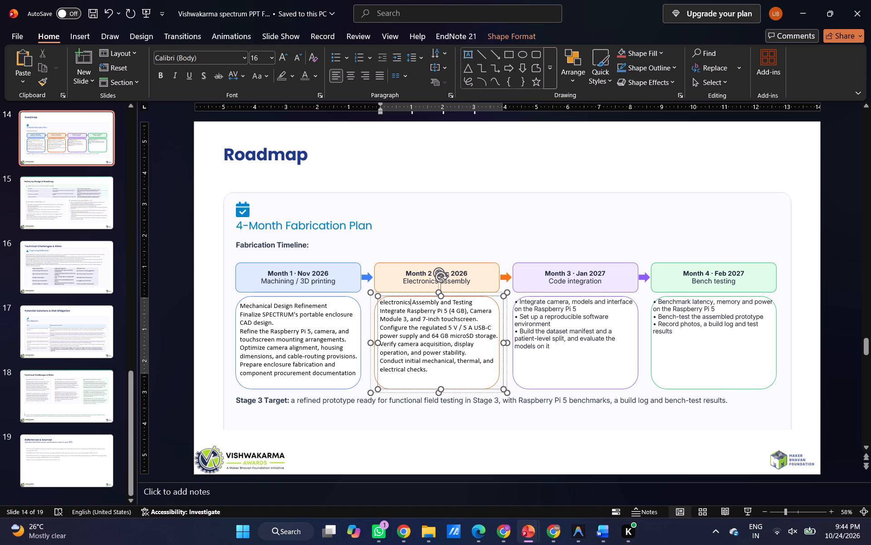
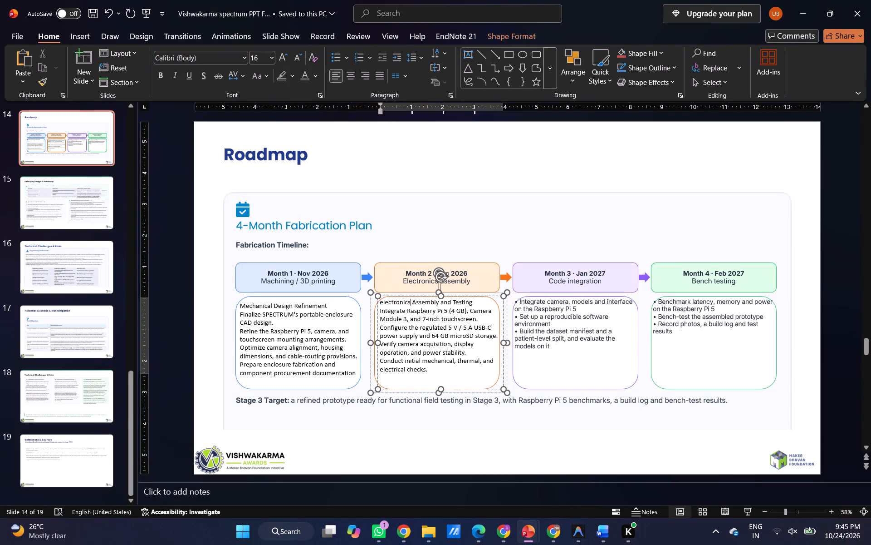
{"action": "left_click_drag", "start_coordinate": [519, 304], "coordinate": [573, 369]}
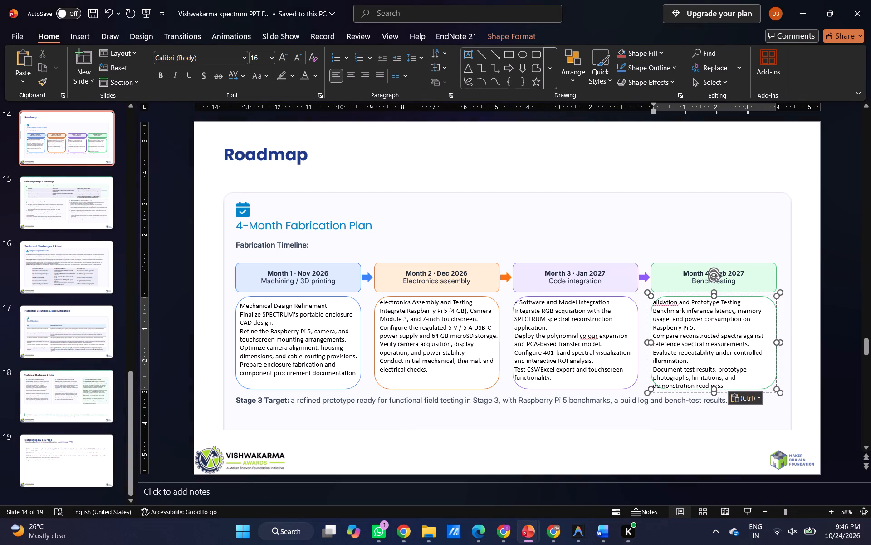
Correct the misspelled first word of the Month 4 box to the suggested spelling "validation".
{"action": "right_click", "coordinate": [661, 306]}
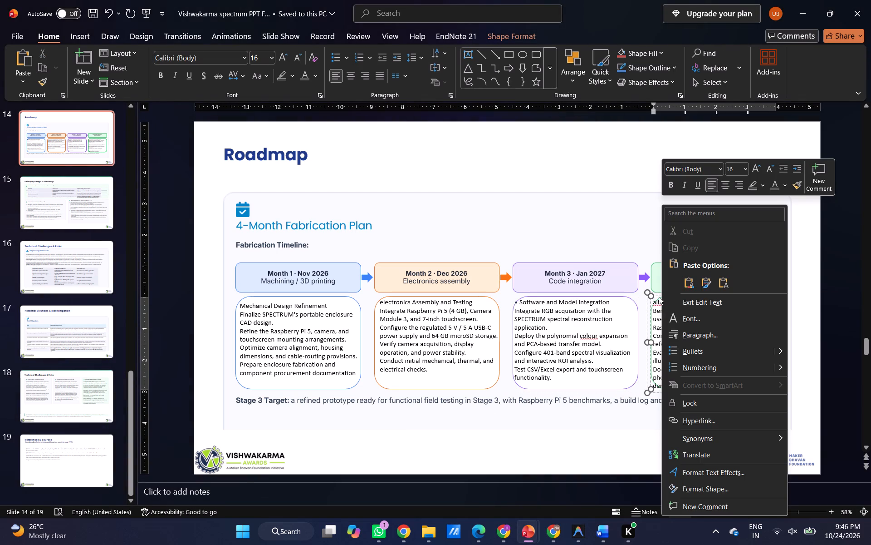
{"action": "left_click", "coordinate": [656, 302]}
{"action": "right_click", "coordinate": [656, 302]}
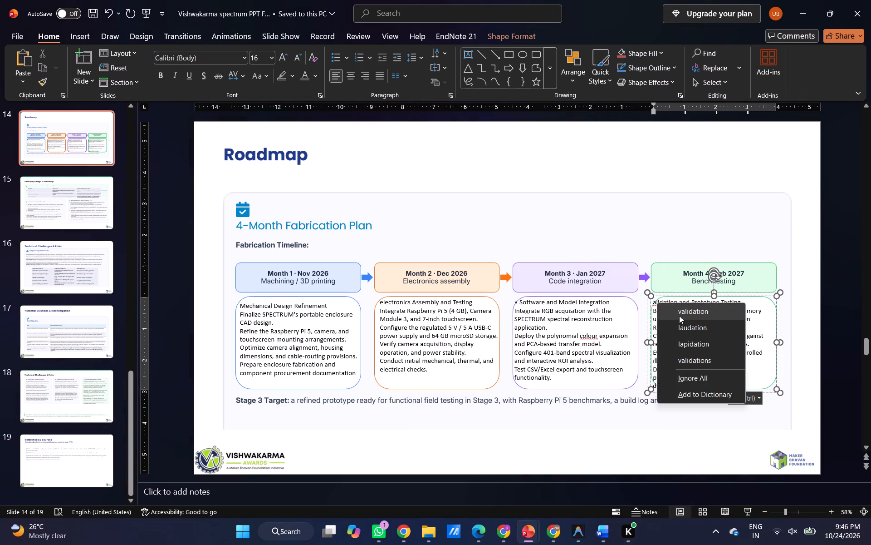
{"action": "left_click", "coordinate": [679, 316]}
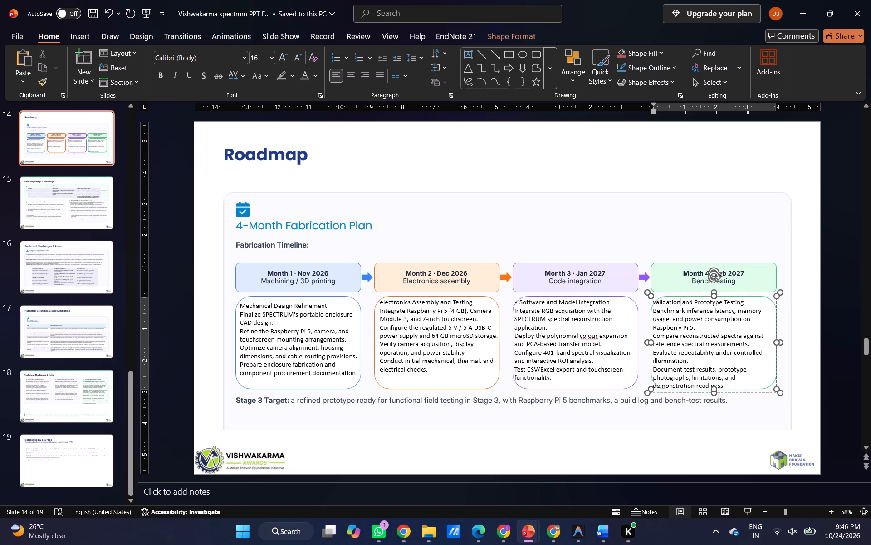
{"action": "left_click", "coordinate": [820, 347]}
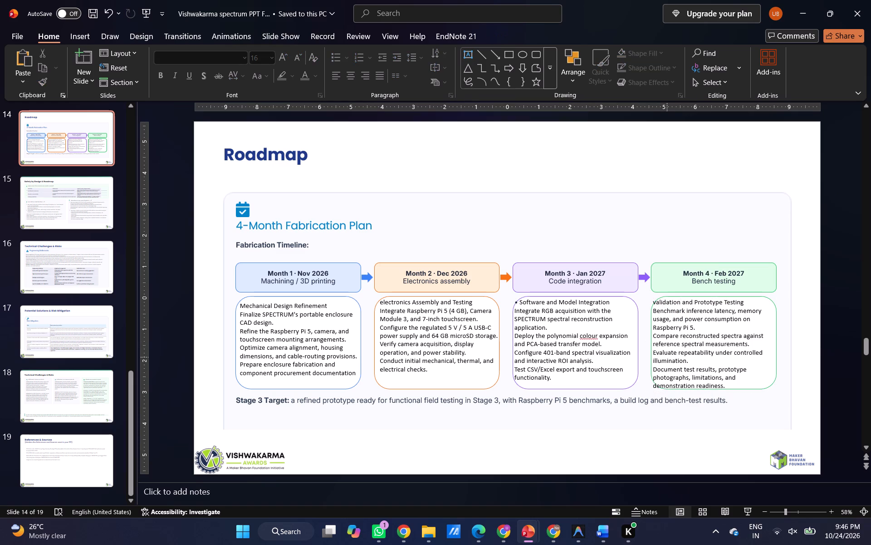
{"action": "left_click_drag", "start_coordinate": [680, 342], "coordinate": [696, 342]}
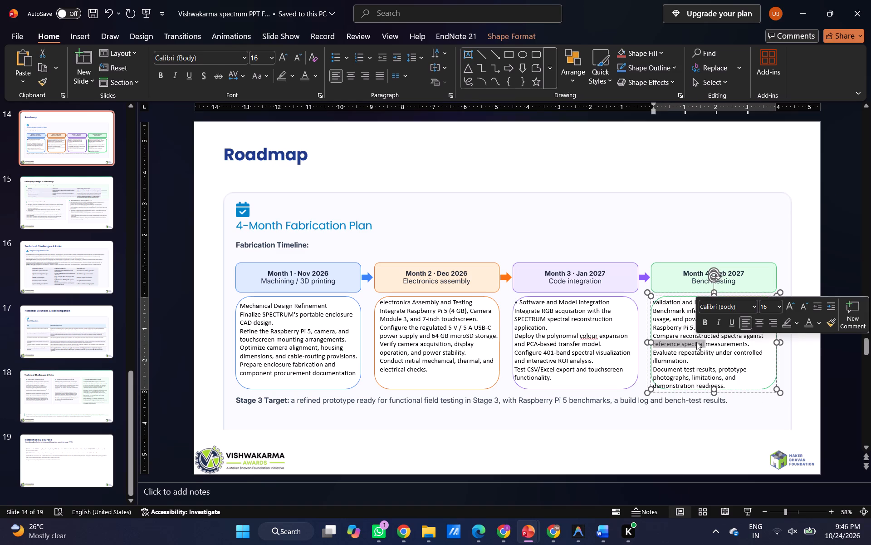
Apply a round filled bullet to the "Finalize SPECTRUM's portable enclosure CAD design." line in the Month 1 box.
{"action": "left_click", "coordinate": [240, 315]}
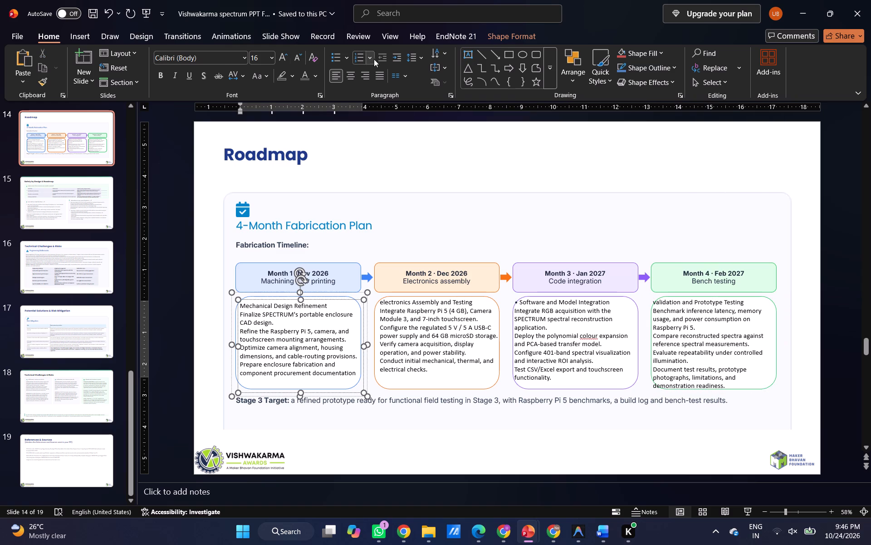
{"action": "left_click", "coordinate": [347, 57]}
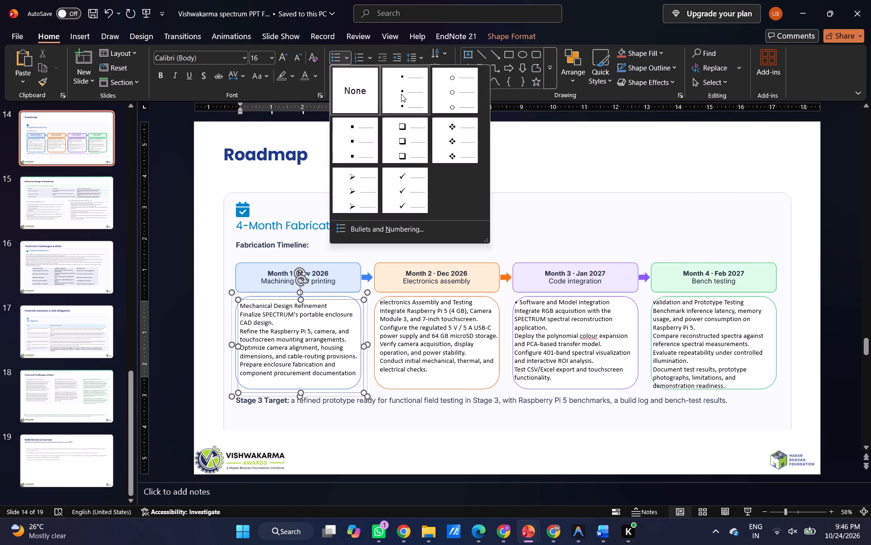
{"action": "left_click", "coordinate": [401, 94]}
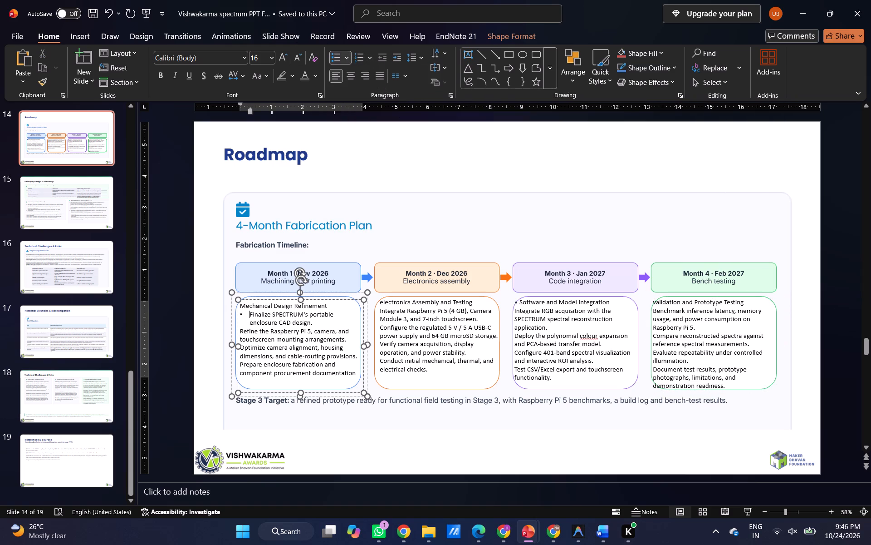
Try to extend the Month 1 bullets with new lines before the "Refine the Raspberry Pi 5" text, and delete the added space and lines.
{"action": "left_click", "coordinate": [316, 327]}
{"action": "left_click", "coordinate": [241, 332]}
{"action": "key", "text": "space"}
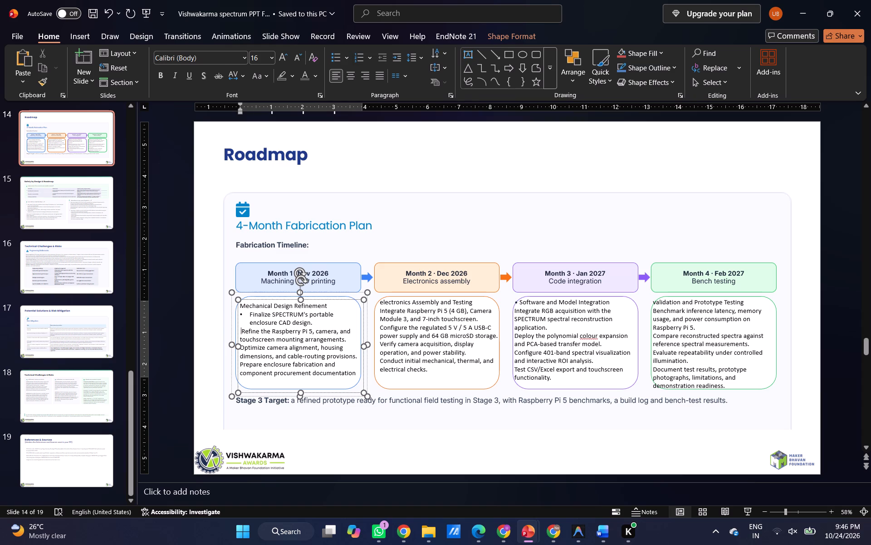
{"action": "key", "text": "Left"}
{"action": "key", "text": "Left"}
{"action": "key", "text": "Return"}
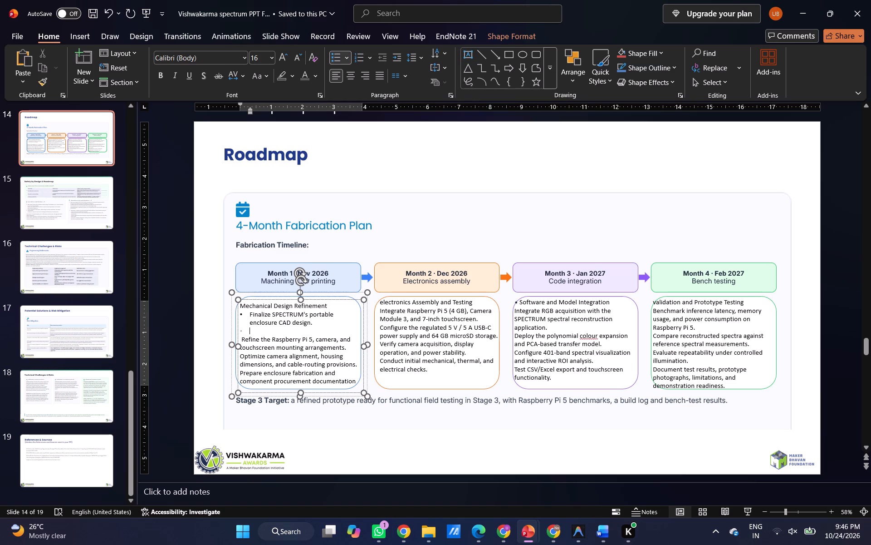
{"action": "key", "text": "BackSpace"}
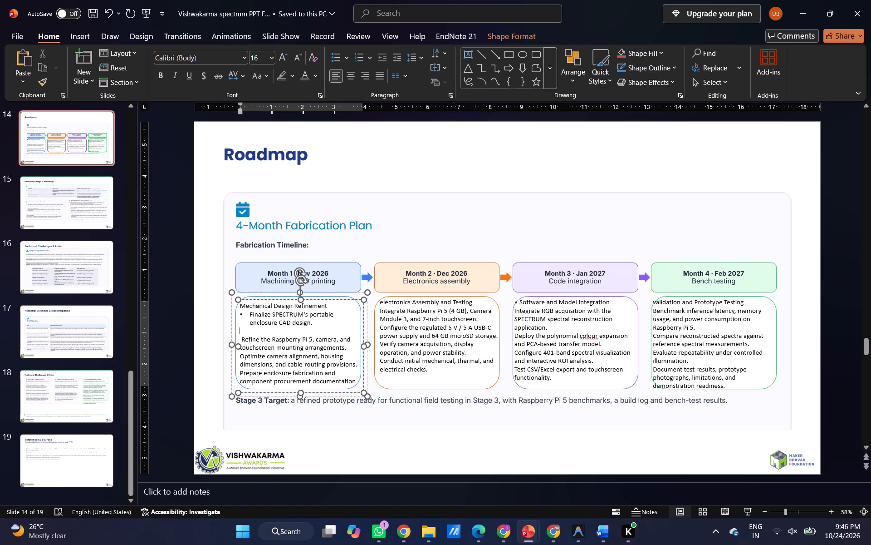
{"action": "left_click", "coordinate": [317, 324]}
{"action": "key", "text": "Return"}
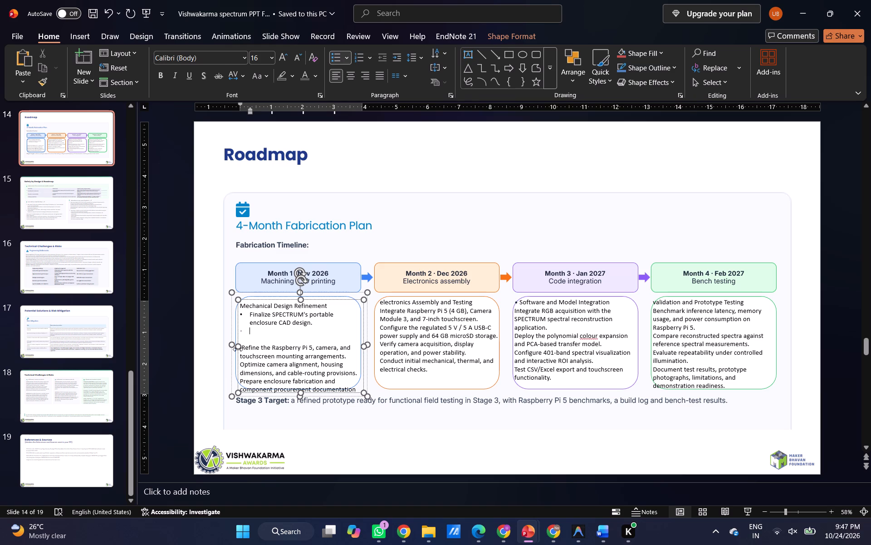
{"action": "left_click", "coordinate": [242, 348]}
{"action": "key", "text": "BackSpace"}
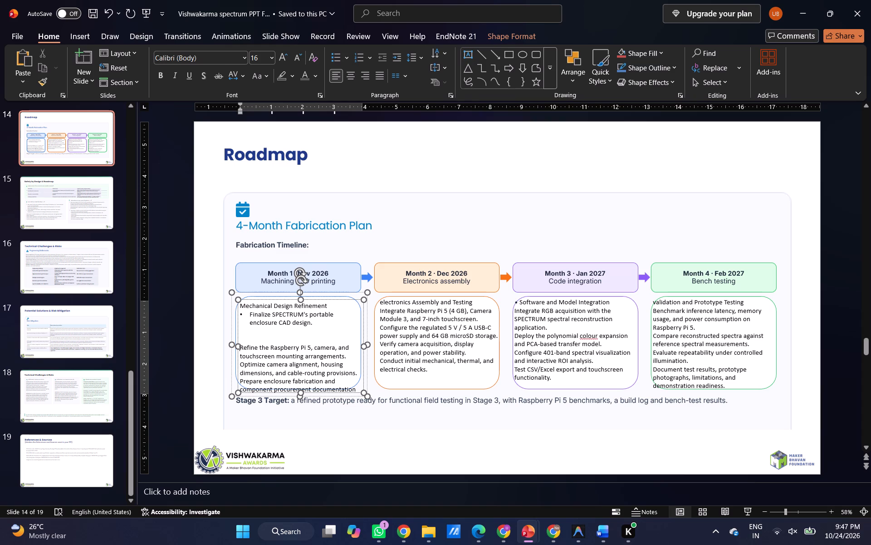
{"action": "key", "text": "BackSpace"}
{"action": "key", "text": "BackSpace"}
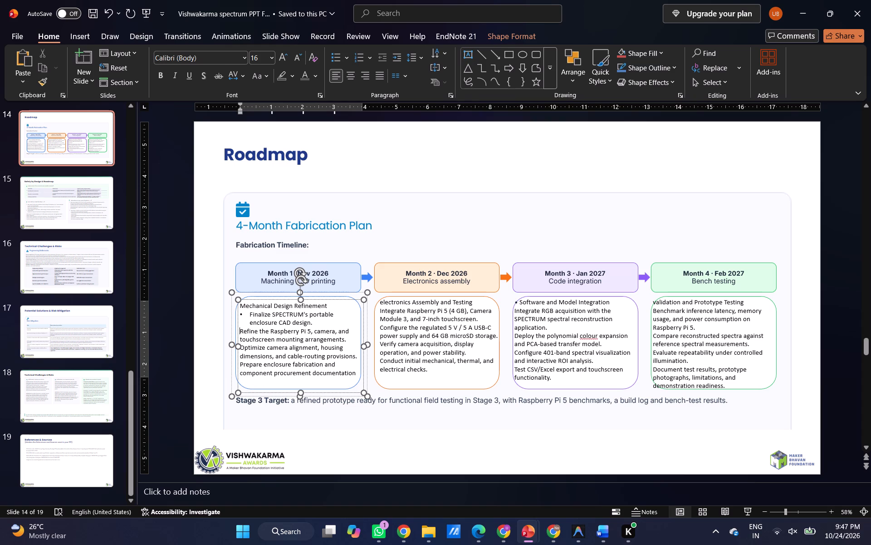
Apply round bullets to the "Refine", "Optimize" and "Prepare" lines in the Month 1 box.
{"action": "left_click", "coordinate": [344, 54]}
{"action": "left_click", "coordinate": [337, 57]}
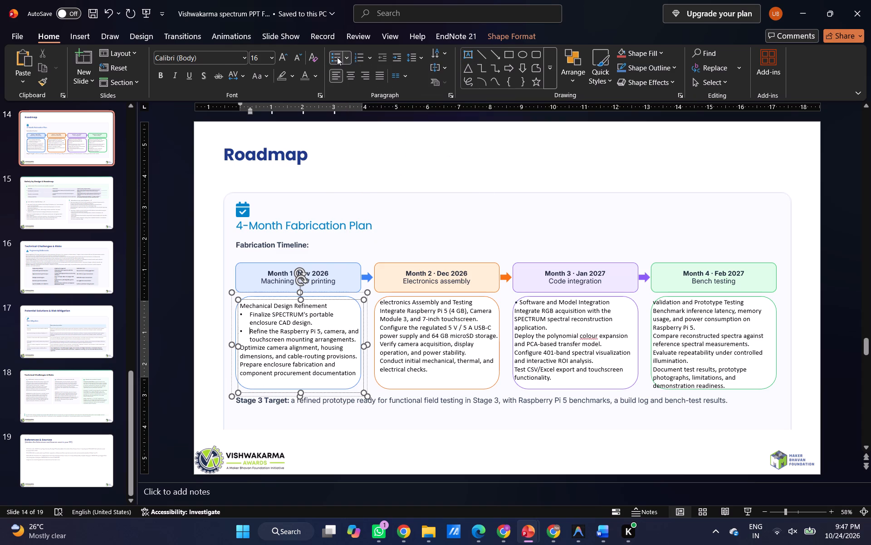
{"action": "left_click", "coordinate": [246, 350]}
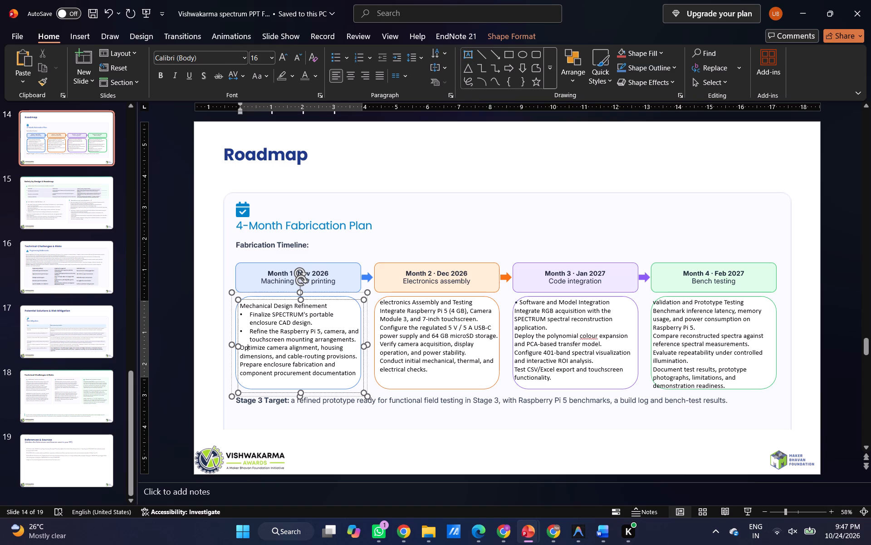
{"action": "key", "text": "7"}
{"action": "key", "text": "plus"}
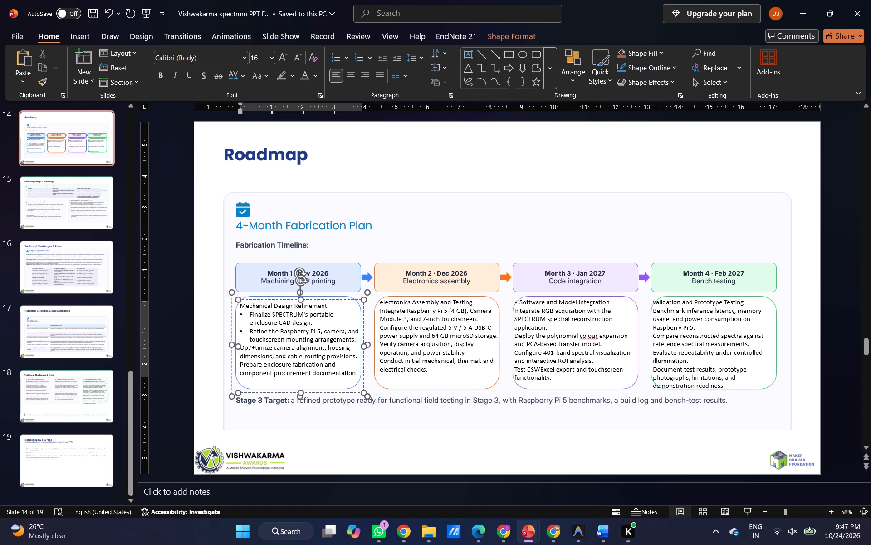
{"action": "key", "text": "BackSpace"}
{"action": "key", "text": "BackSpace"}
{"action": "key", "text": "Home"}
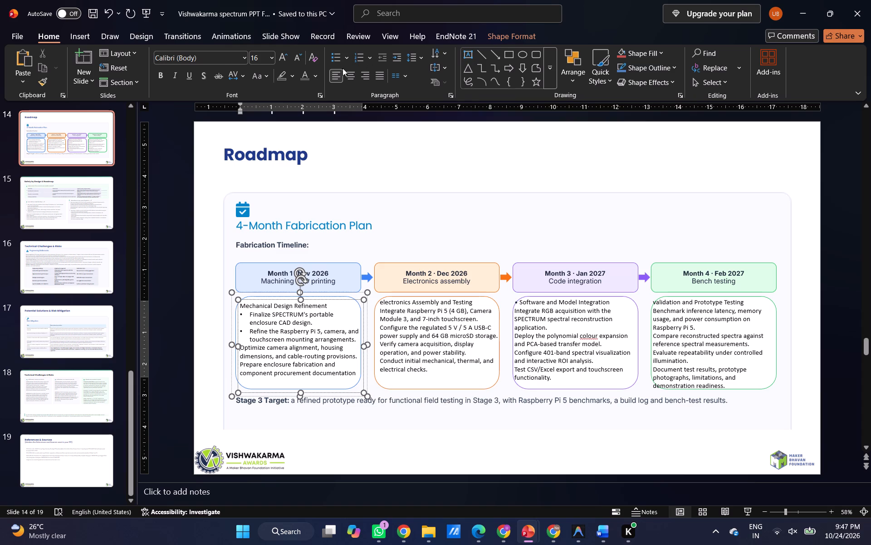
{"action": "left_click", "coordinate": [339, 53]}
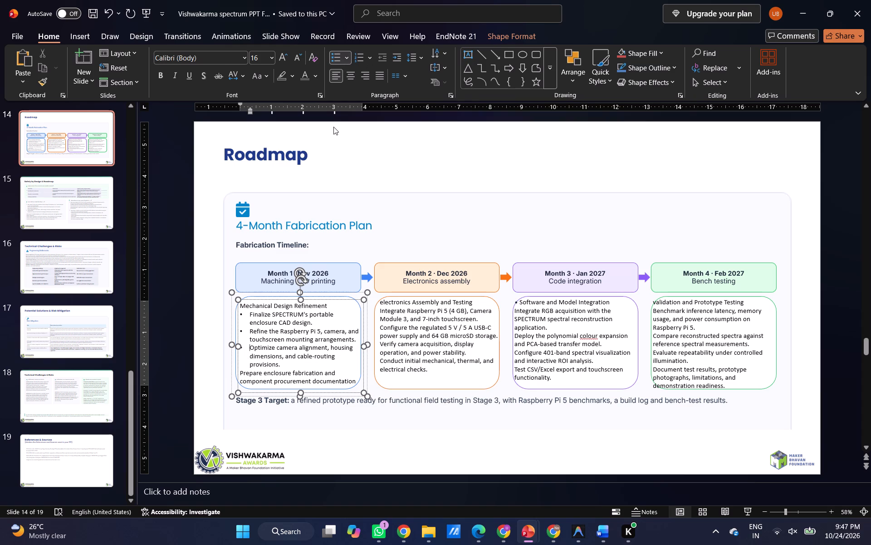
{"action": "key", "text": "Down"}
{"action": "key", "text": "Down"}
{"action": "key", "text": "Down"}
{"action": "key", "text": "Home"}
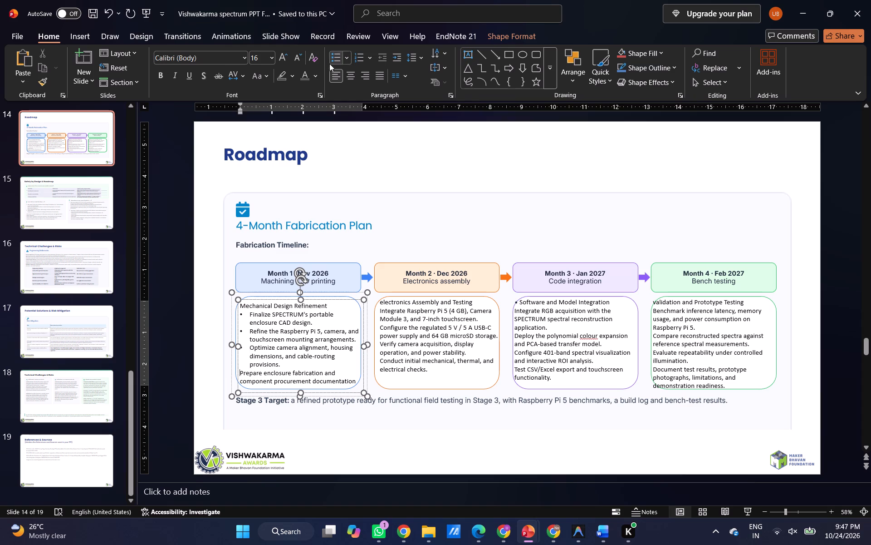
{"action": "left_click", "coordinate": [336, 60]}
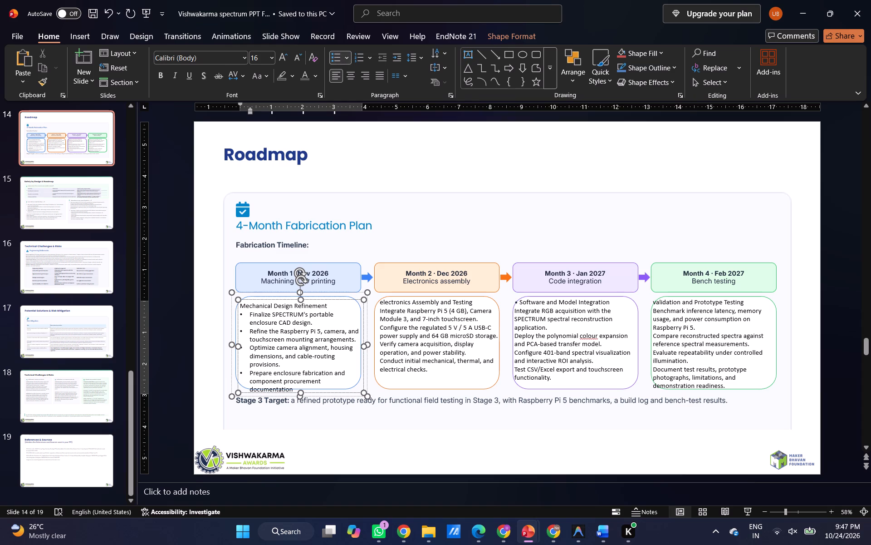
Shift the fabrication plan's background panel slightly up and move the "Stage 3 Target" text down, clear of the month boxes.
{"action": "left_click", "coordinate": [311, 391]}
{"action": "left_click", "coordinate": [343, 296]}
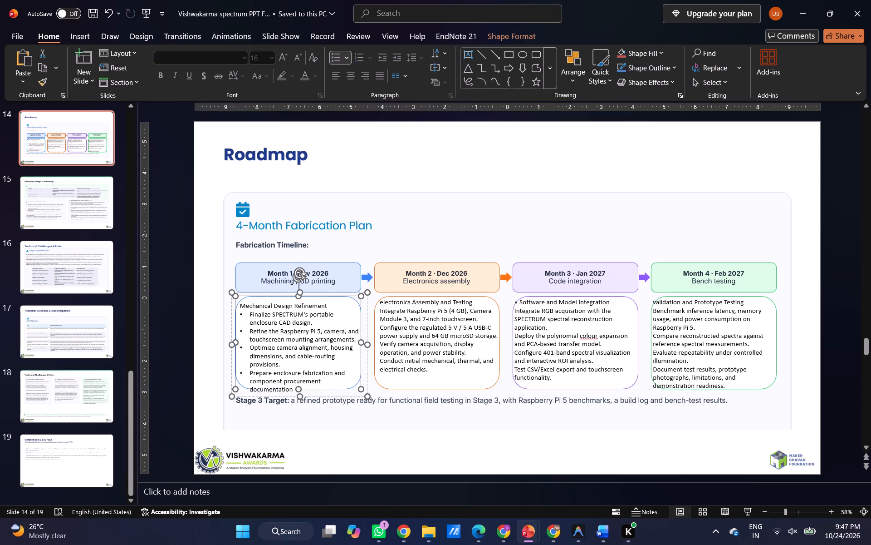
{"action": "left_click", "coordinate": [342, 398]}
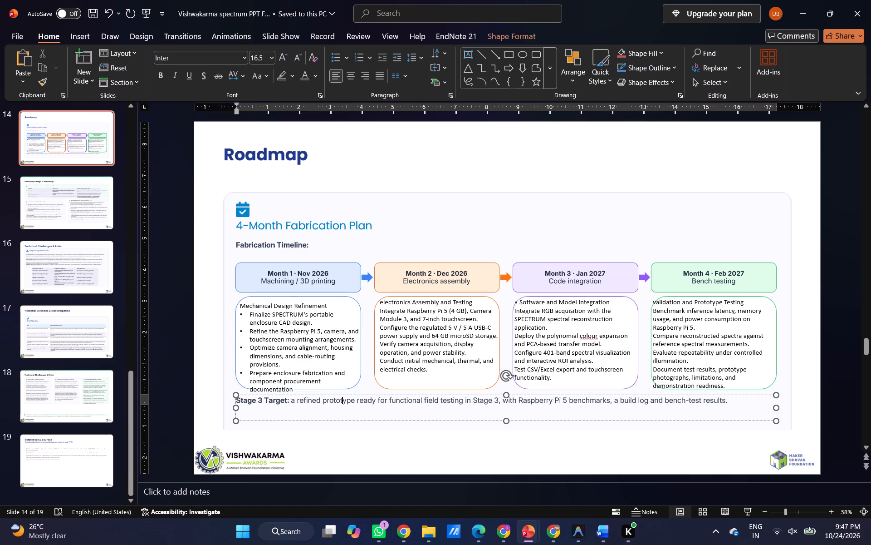
{"action": "left_click_drag", "start_coordinate": [346, 418], "coordinate": [346, 425]}
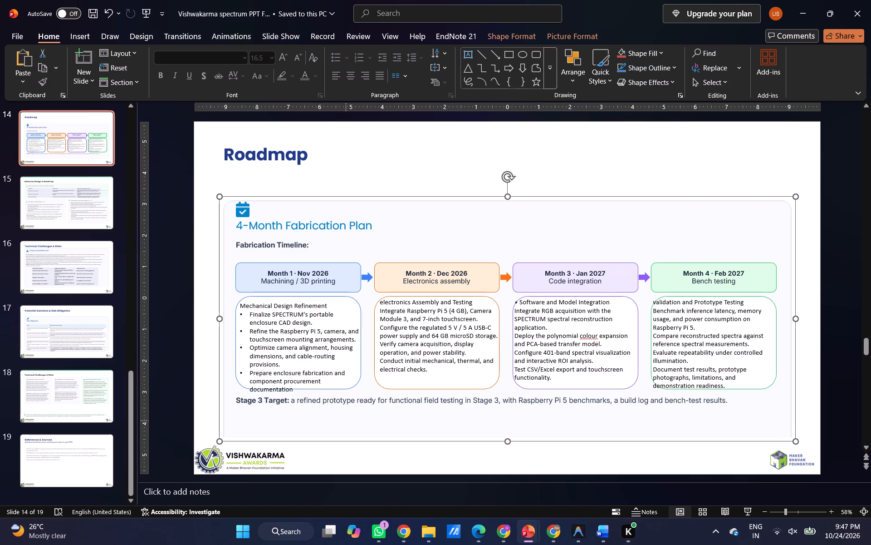
{"action": "left_click", "coordinate": [343, 402]}
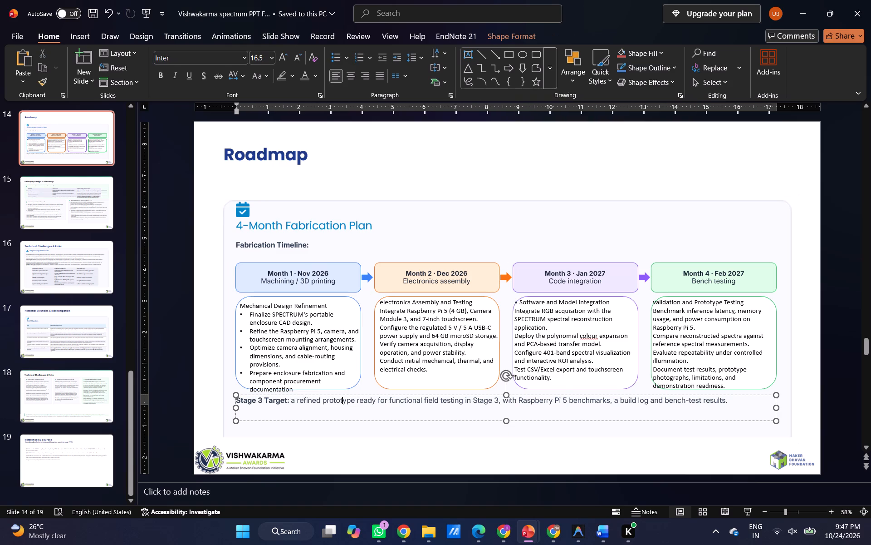
{"action": "left_click_drag", "start_coordinate": [343, 417], "coordinate": [342, 403]}
{"action": "left_click", "coordinate": [342, 403]}
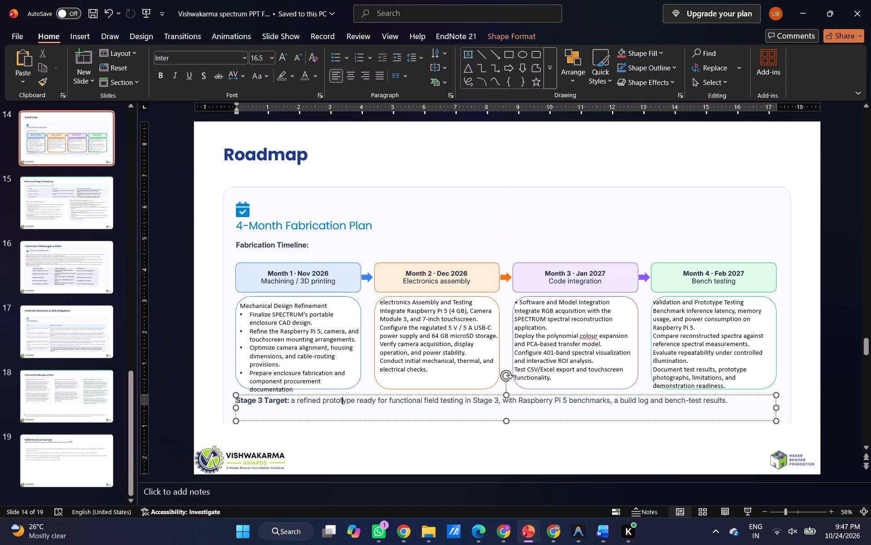
{"action": "left_click_drag", "start_coordinate": [343, 395], "coordinate": [342, 414]}
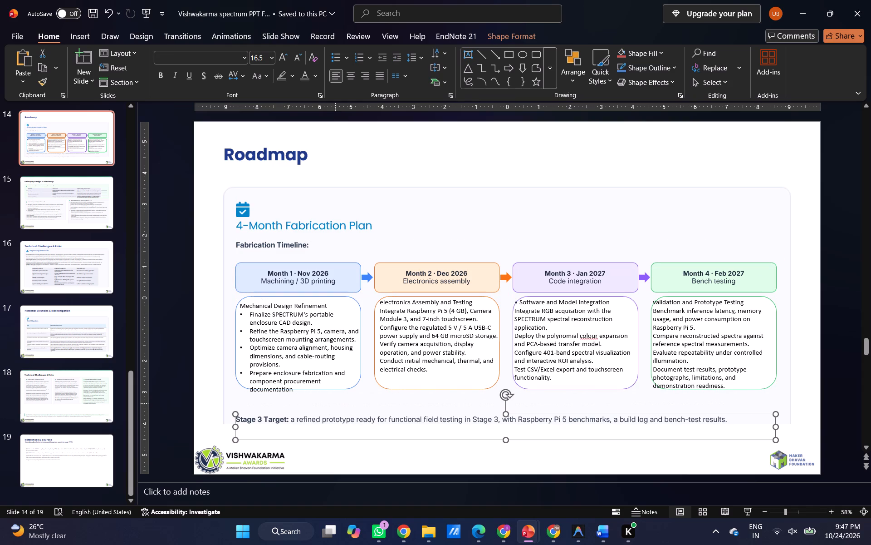
Extend the Month 1 text box slightly at the bottom and move it up so its bullets fit inside the blue frame.
{"action": "left_click", "coordinate": [323, 393]}
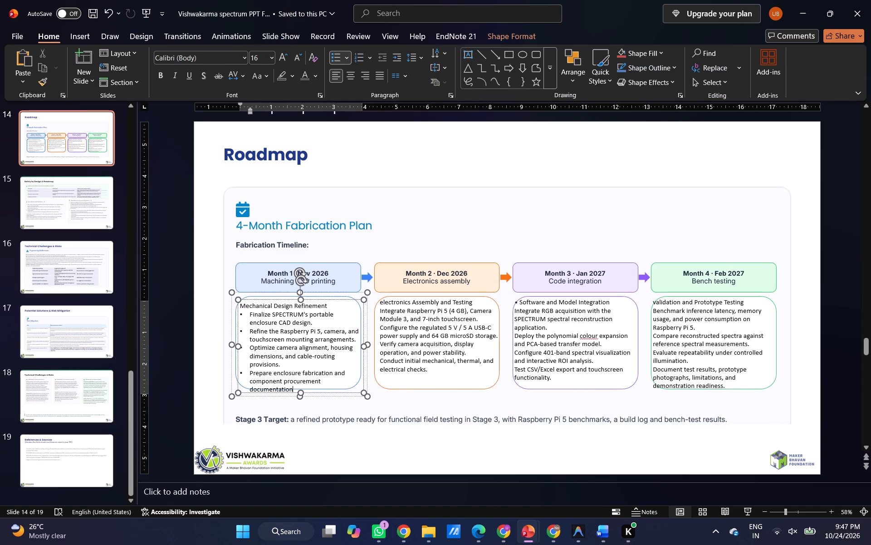
{"action": "left_click_drag", "start_coordinate": [300, 392], "coordinate": [300, 401]}
{"action": "left_click", "coordinate": [319, 388]}
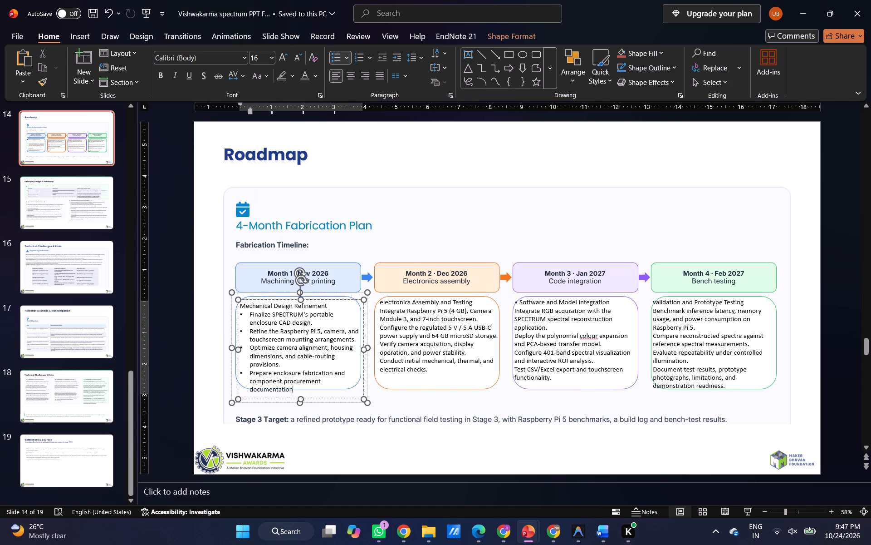
{"action": "double_click", "coordinate": [339, 386]}
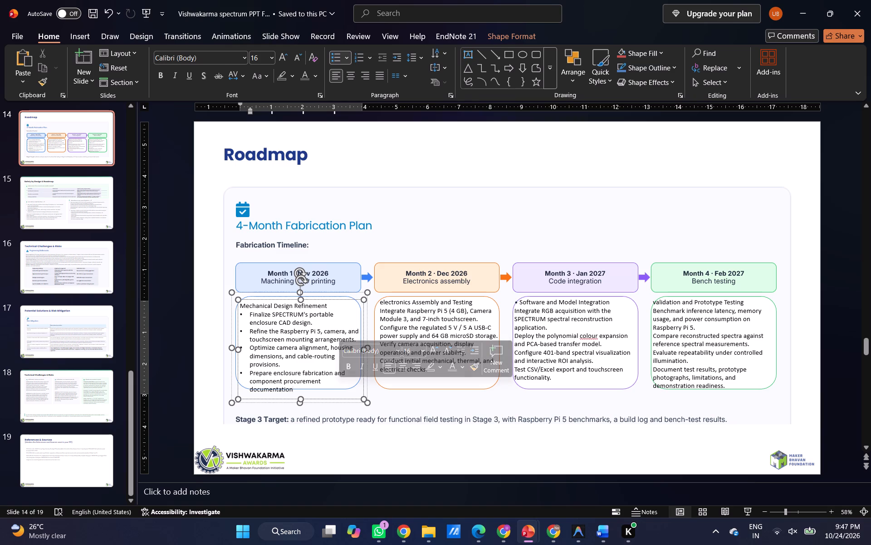
{"action": "left_click", "coordinate": [324, 354]}
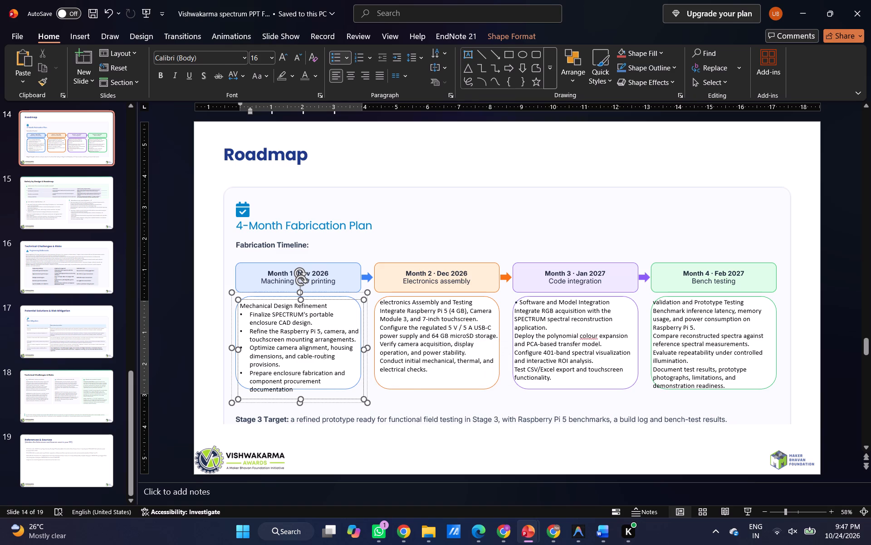
{"action": "left_click_drag", "start_coordinate": [295, 299], "coordinate": [300, 295]}
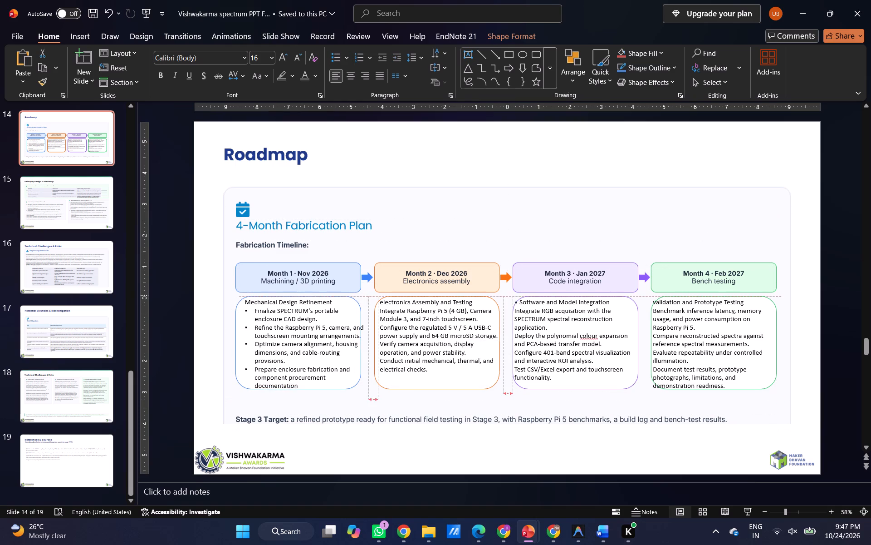
{"action": "left_click_drag", "start_coordinate": [300, 295], "coordinate": [298, 293]}
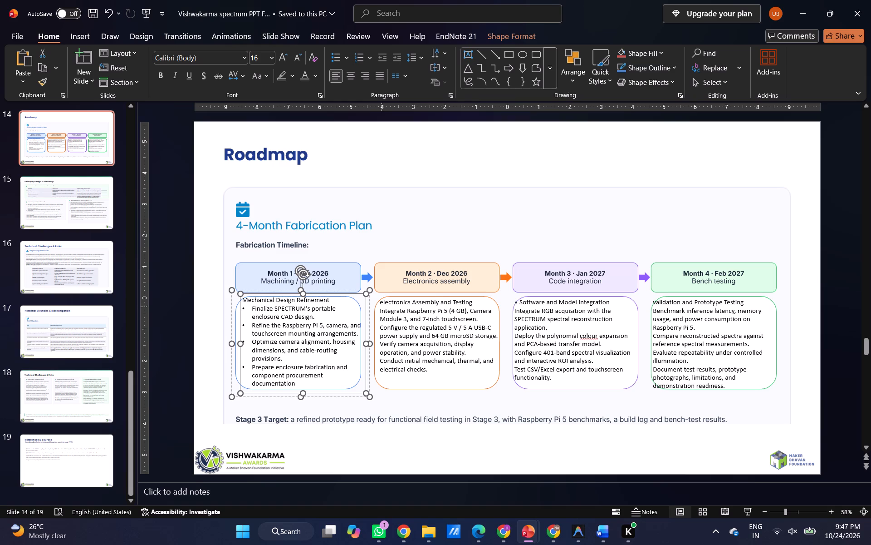
Apply a round bullet to the "Integrate Raspberry Pi 5 (4 GB)" line in the Month 2 box.
{"action": "left_click", "coordinate": [381, 312]}
{"action": "left_click", "coordinate": [335, 63]}
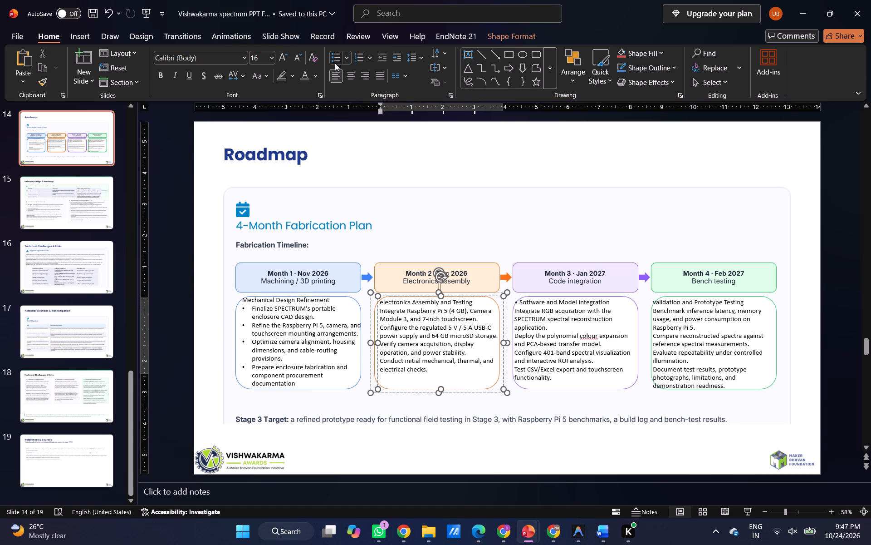
Delete the heading lines "Mechanical Design Refinement" from the Month 1 box and "electronics Assembly and Testing" from the Month 2 box.
{"action": "left_click_drag", "start_coordinate": [332, 298], "coordinate": [250, 302]}
{"action": "key", "text": "BackSpace"}
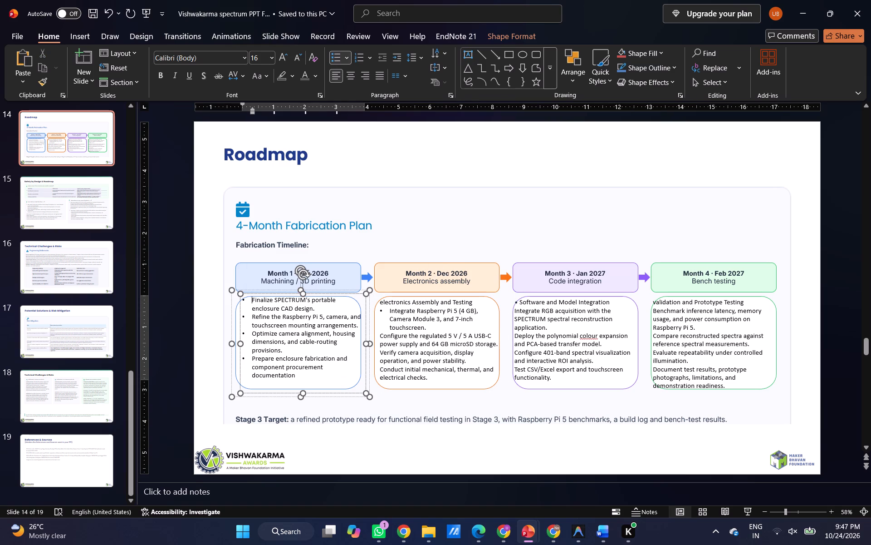
{"action": "left_click_drag", "start_coordinate": [474, 300], "coordinate": [382, 302]}
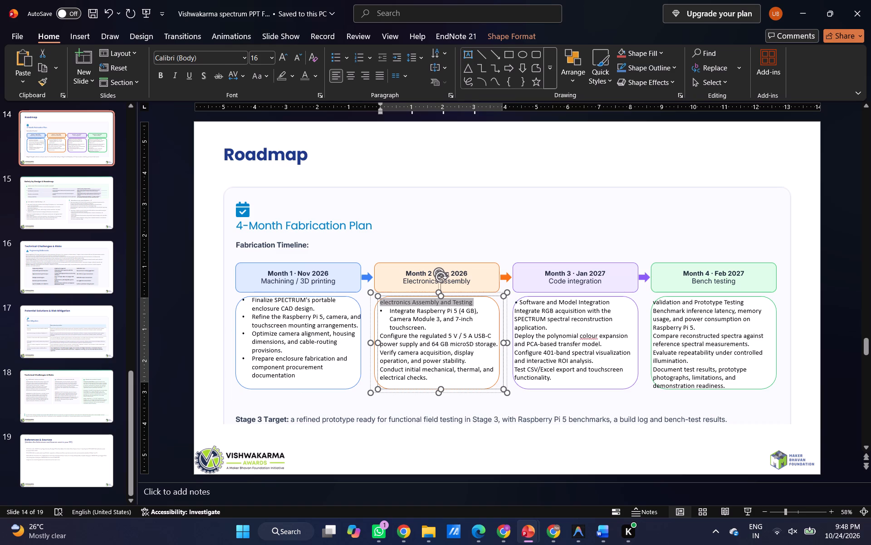
{"action": "left_click_drag", "start_coordinate": [382, 302], "coordinate": [376, 300]}
{"action": "key", "text": "BackSpace"}
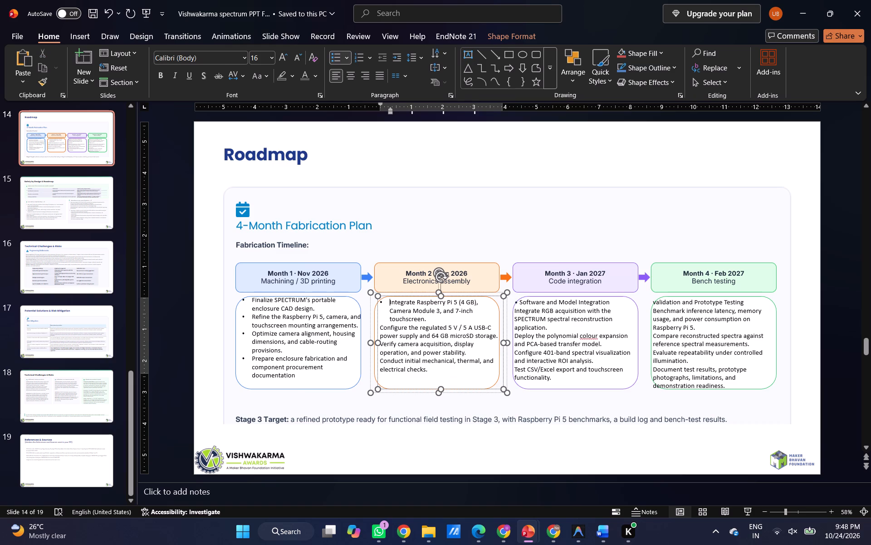
Apply round bullets to the "Configure", "Verify" and "Conduct" lines in the Month 2 box.
{"action": "left_click", "coordinate": [382, 326]}
{"action": "left_click", "coordinate": [329, 57]}
{"action": "left_click", "coordinate": [383, 353]}
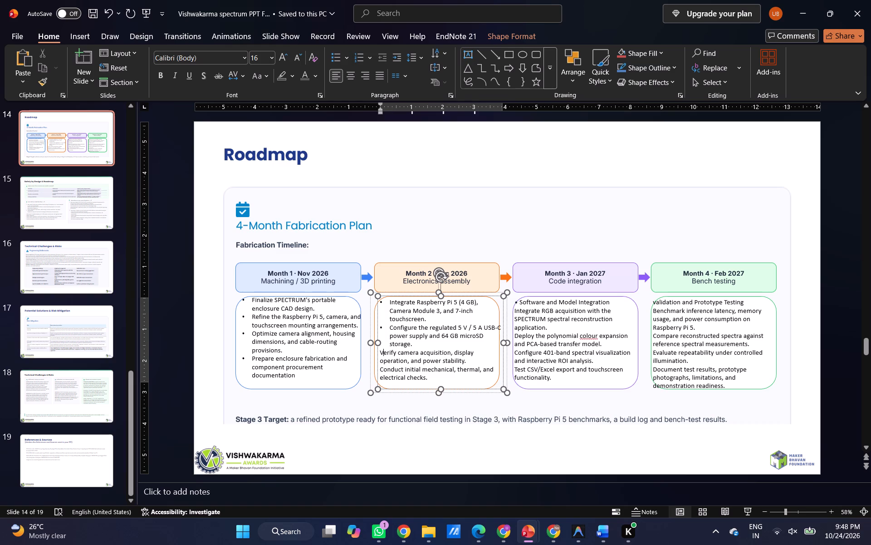
{"action": "key", "text": "Home"}
{"action": "left_click", "coordinate": [339, 59]}
{"action": "left_click", "coordinate": [382, 370]}
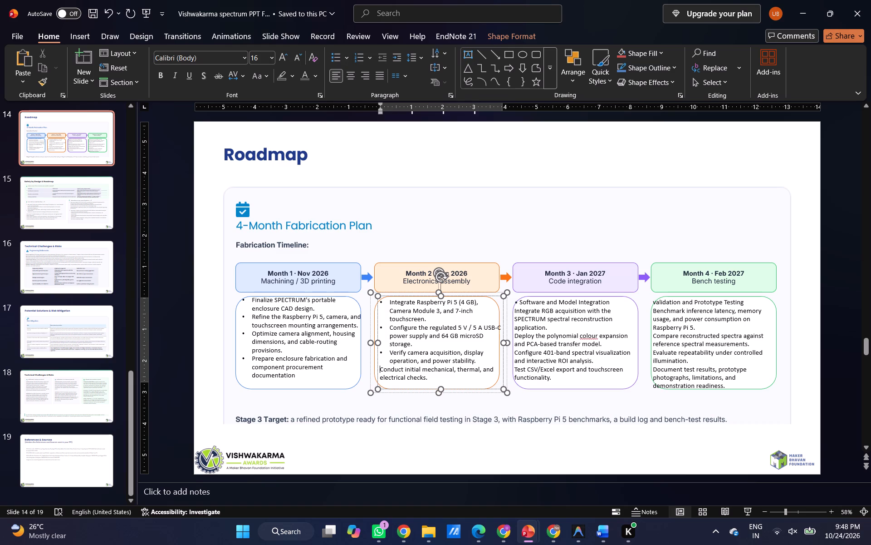
{"action": "left_click", "coordinate": [336, 50]}
{"action": "left_click", "coordinate": [334, 54]}
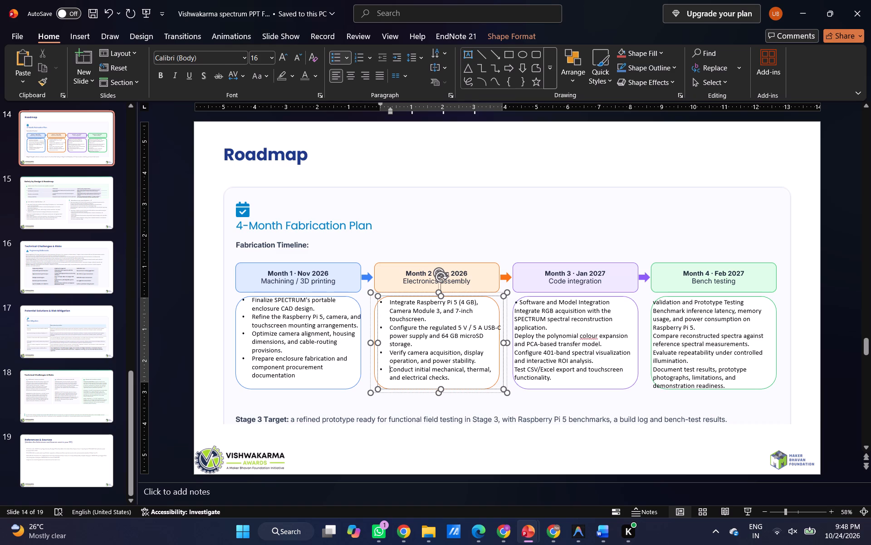
Delete the "Software and Model Integration" heading from the Month 3 box and apply a round bullet to the "Integrate RGB acquisition" line.
{"action": "left_click_drag", "start_coordinate": [608, 301], "coordinate": [503, 293]}
{"action": "key", "text": "BackSpace"}
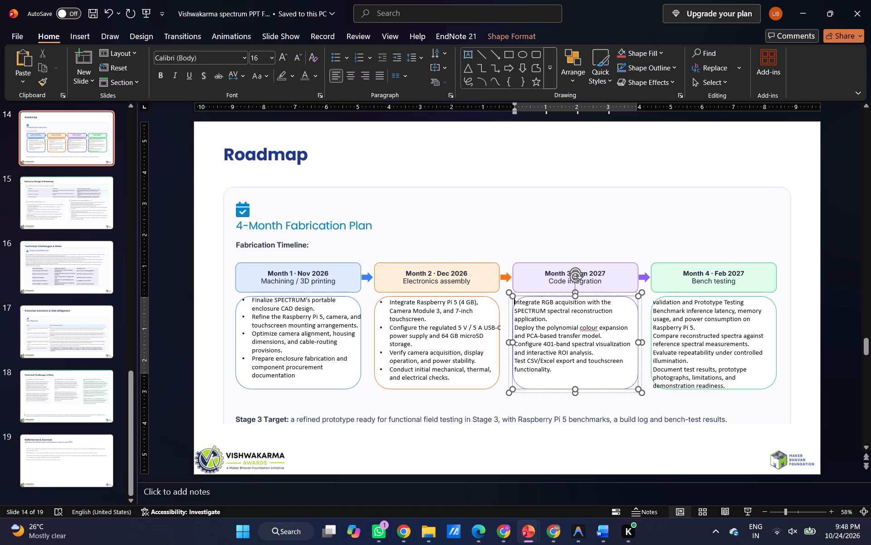
{"action": "key", "text": "space"}
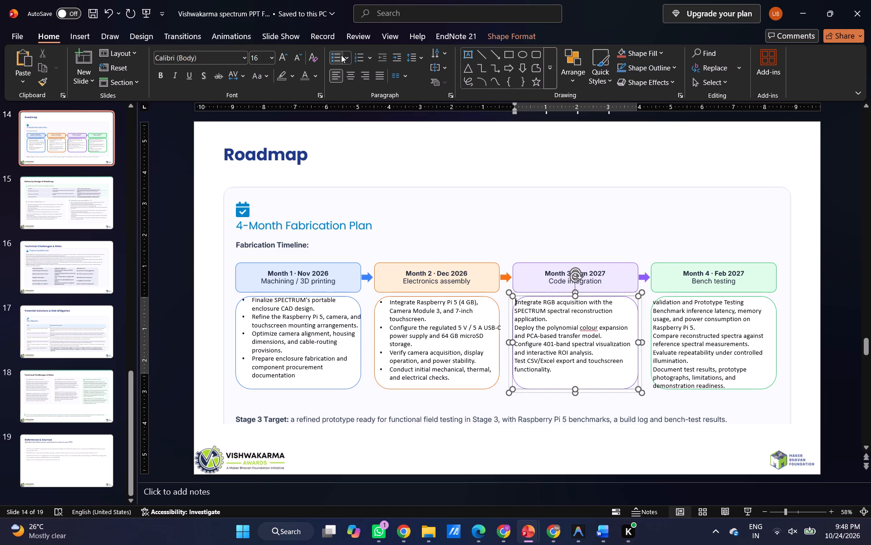
{"action": "left_click", "coordinate": [341, 55]}
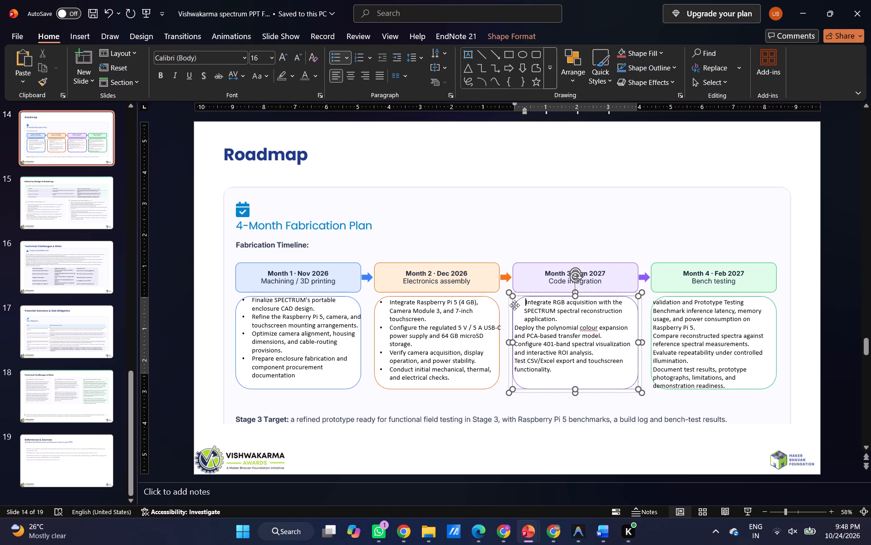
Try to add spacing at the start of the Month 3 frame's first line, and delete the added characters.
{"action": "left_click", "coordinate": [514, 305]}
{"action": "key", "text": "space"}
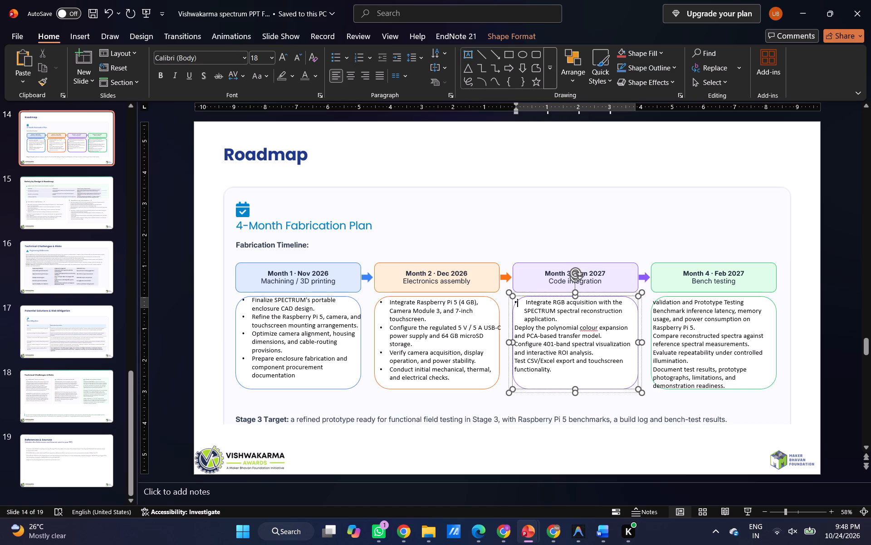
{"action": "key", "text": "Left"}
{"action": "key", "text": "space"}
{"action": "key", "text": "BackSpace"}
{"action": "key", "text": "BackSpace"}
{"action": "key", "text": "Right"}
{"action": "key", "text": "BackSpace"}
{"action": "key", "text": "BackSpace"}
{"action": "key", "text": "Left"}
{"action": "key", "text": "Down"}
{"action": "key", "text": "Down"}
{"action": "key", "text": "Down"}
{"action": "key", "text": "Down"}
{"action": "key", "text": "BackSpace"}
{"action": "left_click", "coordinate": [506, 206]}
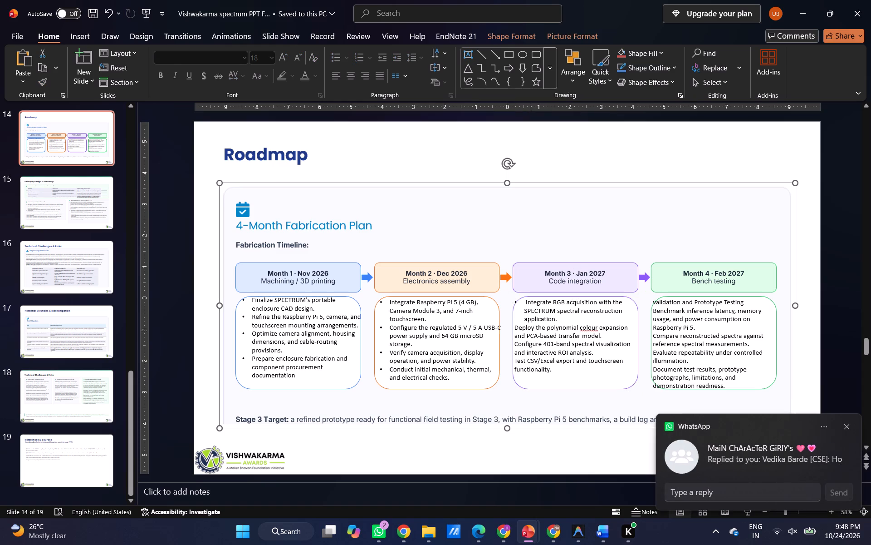
Apply a round bullet to the "Deploy the polynomial colour expansion" line in the Month 3 box.
{"action": "left_click", "coordinate": [531, 330]}
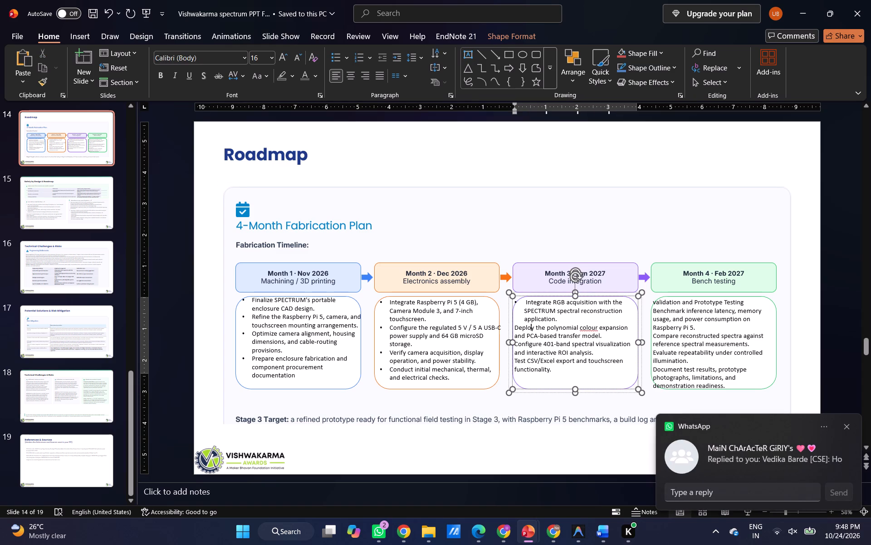
{"action": "key", "text": "Left"}
{"action": "key", "text": "Left"}
{"action": "key", "text": "Left"}
{"action": "key", "text": "Left"}
{"action": "key", "text": "Left"}
{"action": "left_click", "coordinate": [338, 58]}
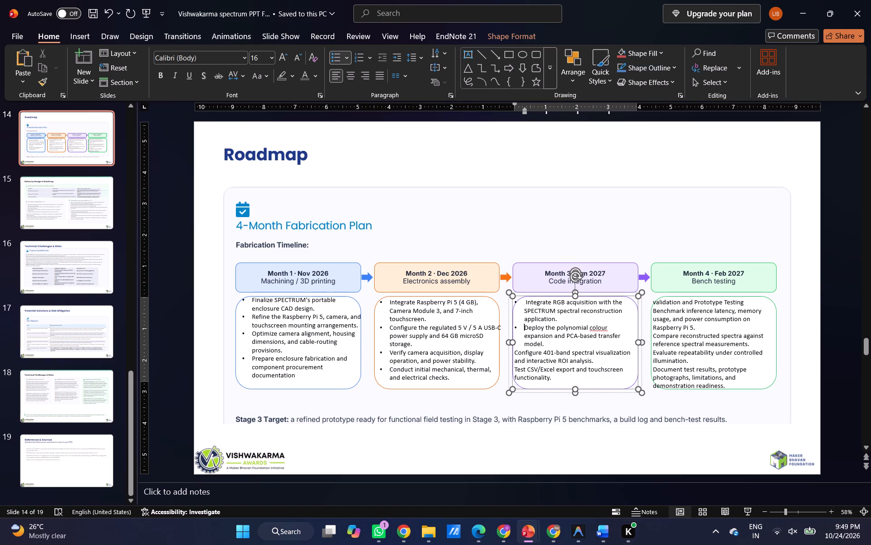
Apply round bullets to the "Configure 401-band" and "Test CSV/Excel export" lines in the Month 3 box.
{"action": "left_click", "coordinate": [515, 349]}
{"action": "left_click", "coordinate": [340, 59]}
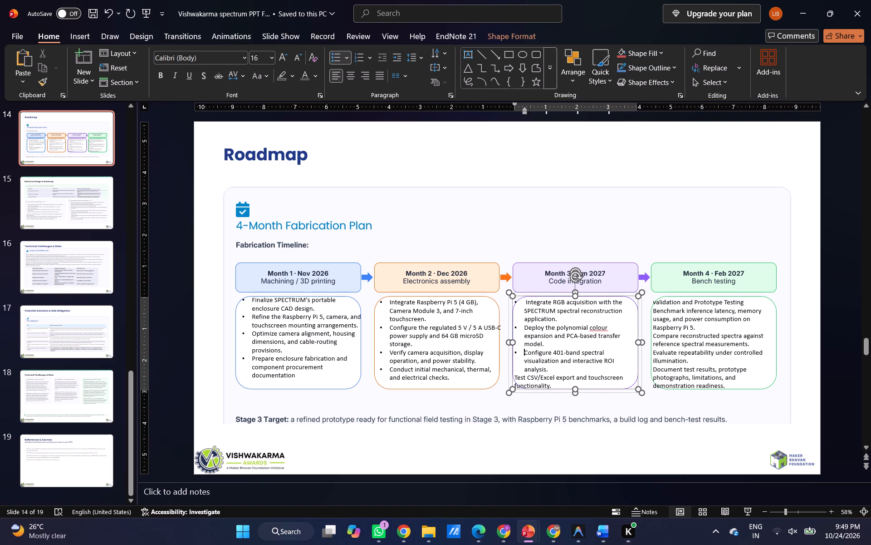
{"action": "left_click", "coordinate": [514, 376]}
{"action": "left_click", "coordinate": [519, 377]}
{"action": "key", "text": "Left"}
{"action": "left_click", "coordinate": [340, 55]}
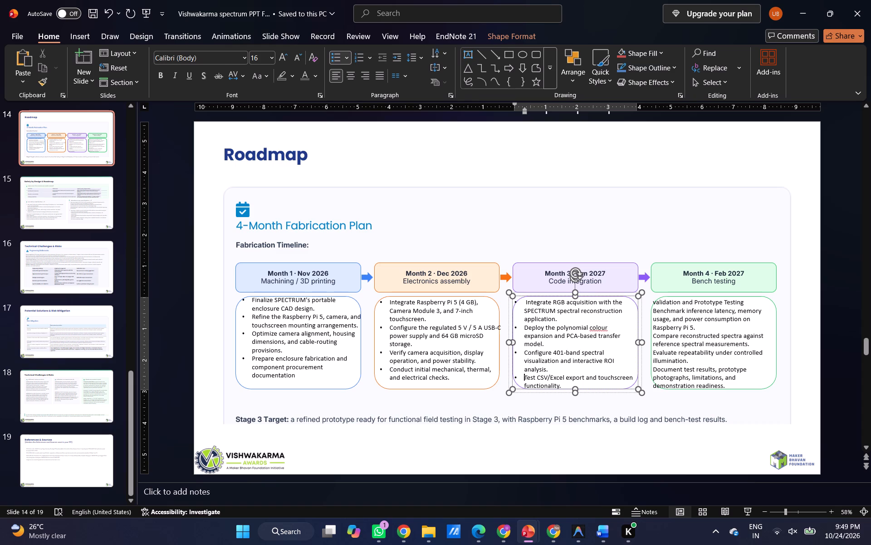
Delete the "validation and Prototype Testing" heading line from the Month 4 box.
{"action": "left_click", "coordinate": [744, 302]}
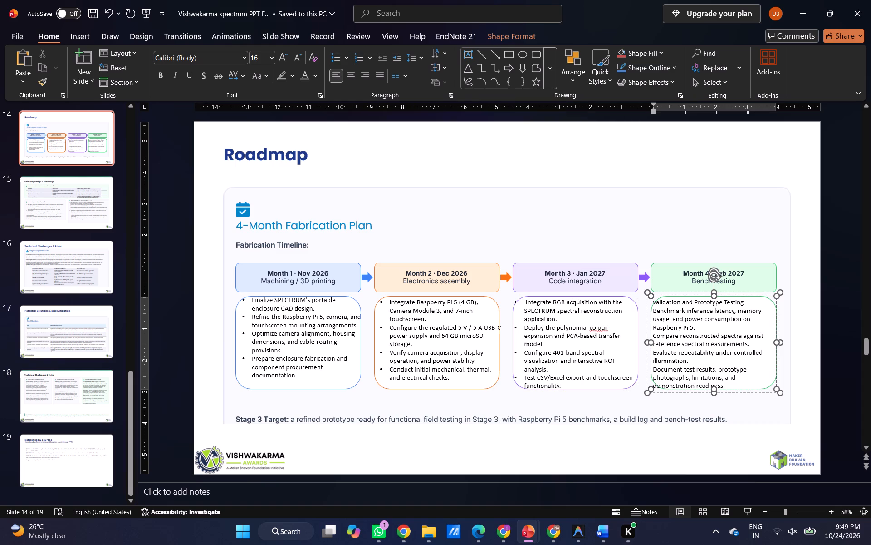
{"action": "left_click_drag", "start_coordinate": [744, 304], "coordinate": [649, 304]}
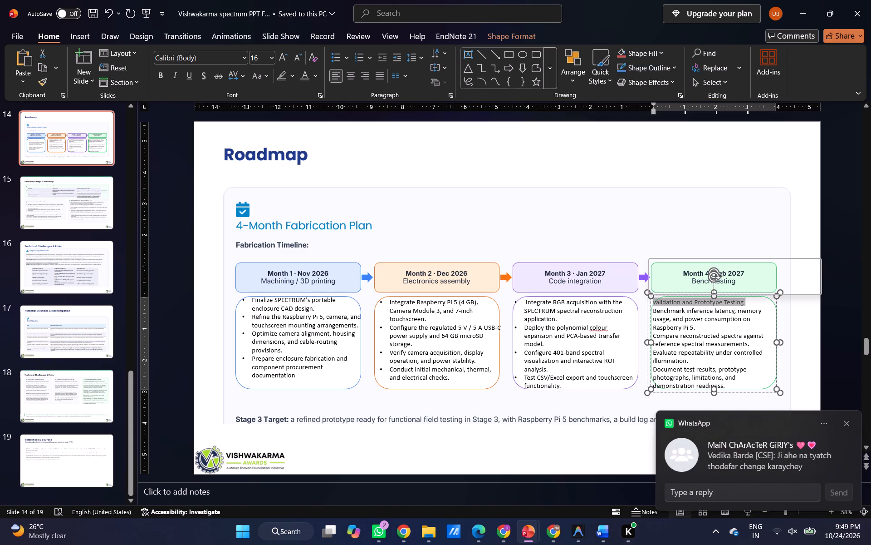
{"action": "key", "text": "BackSpace"}
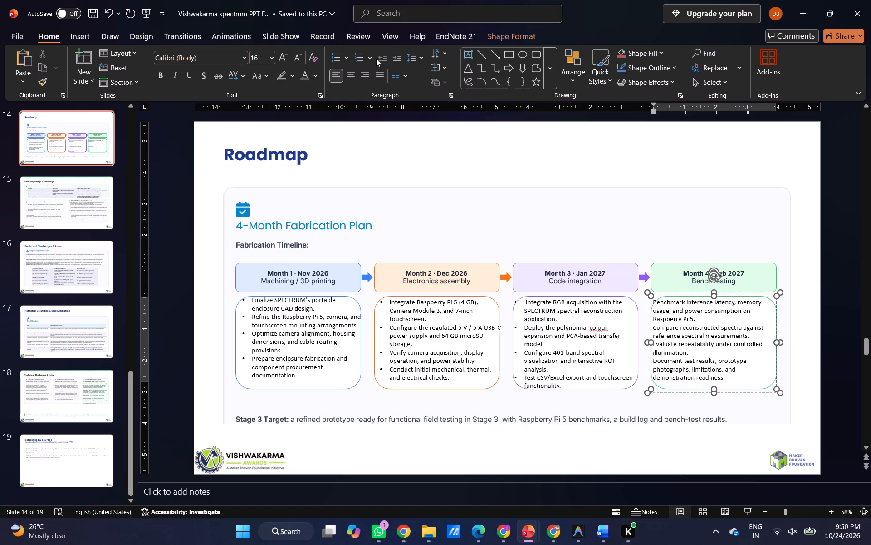
Apply round bullets to the "Benchmark inference latency", "Compare reconstructed spectra", "Evaluate repeatability" and "Document test results" lines in the Month 4 box.
{"action": "left_click", "coordinate": [340, 58]}
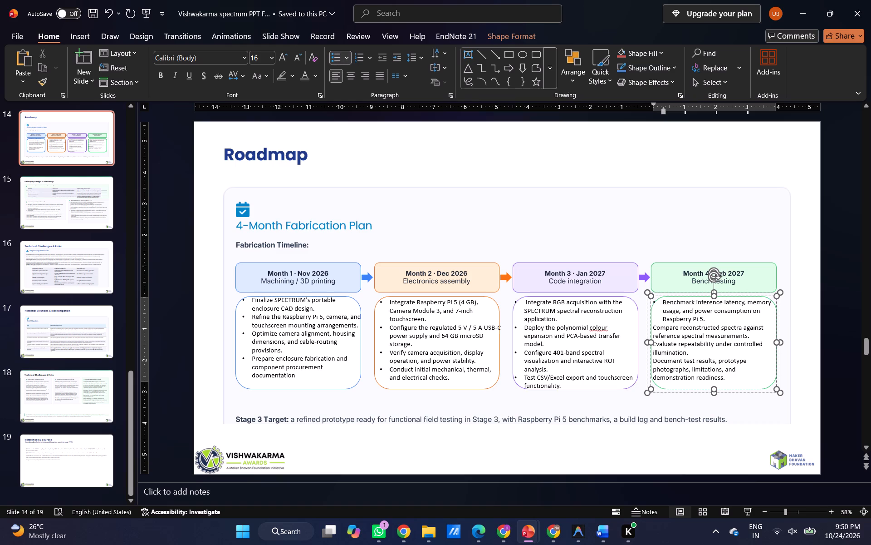
{"action": "left_click", "coordinate": [652, 325]}
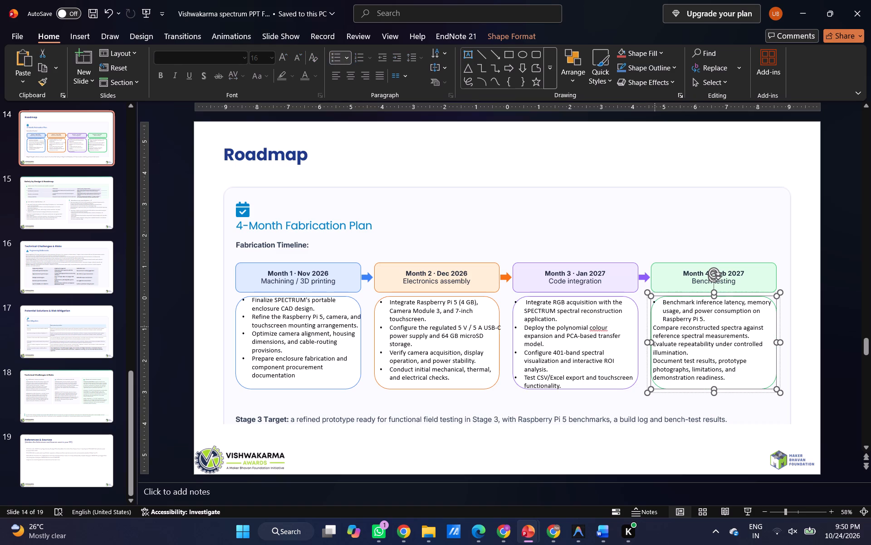
{"action": "left_click", "coordinate": [656, 327]}
{"action": "key", "text": "Left"}
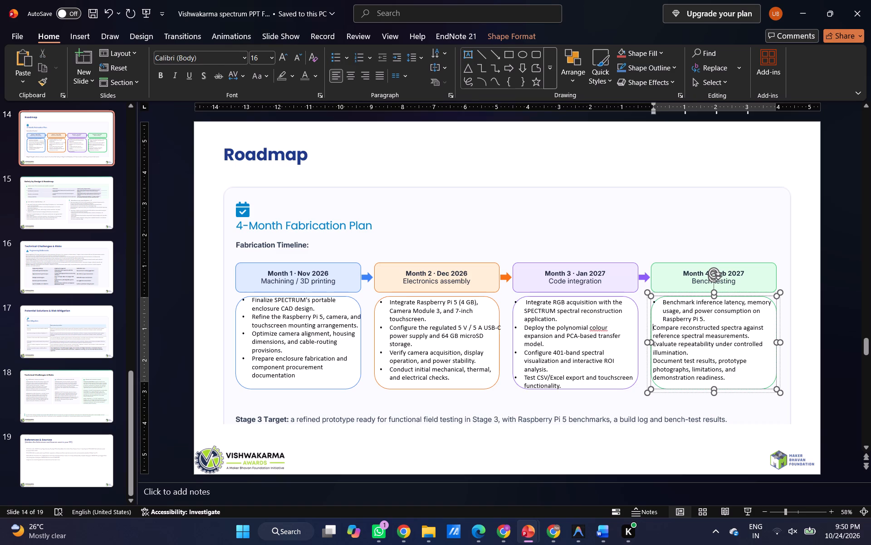
{"action": "left_click", "coordinate": [338, 54]}
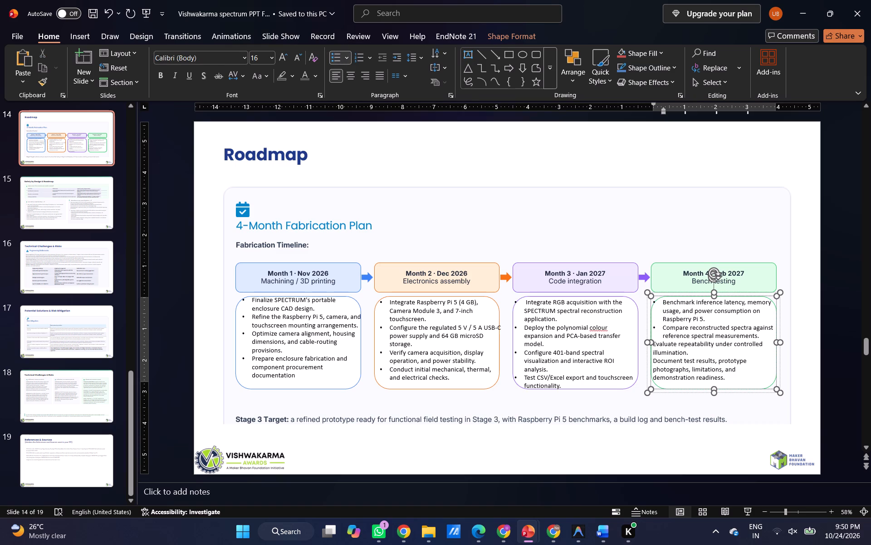
{"action": "left_click", "coordinate": [656, 348]}
{"action": "key", "text": "Up"}
{"action": "key", "text": "Left"}
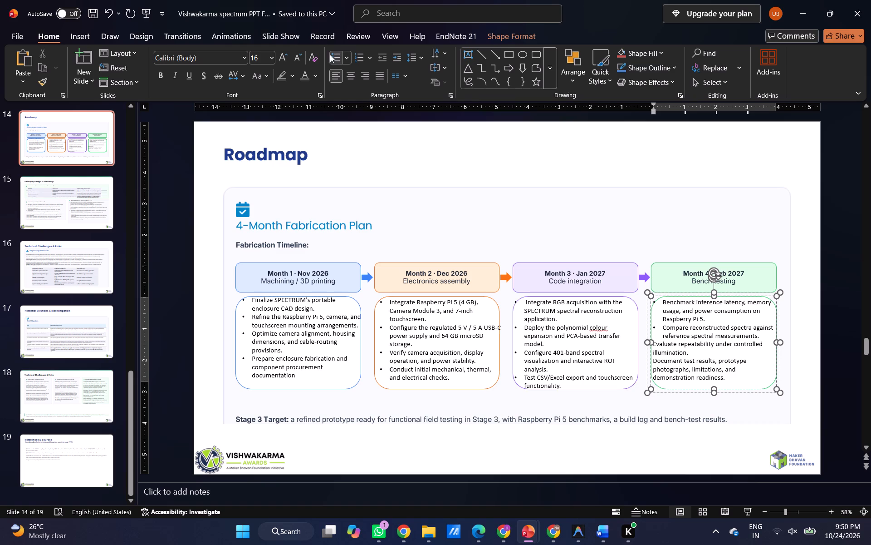
{"action": "left_click", "coordinate": [330, 55]}
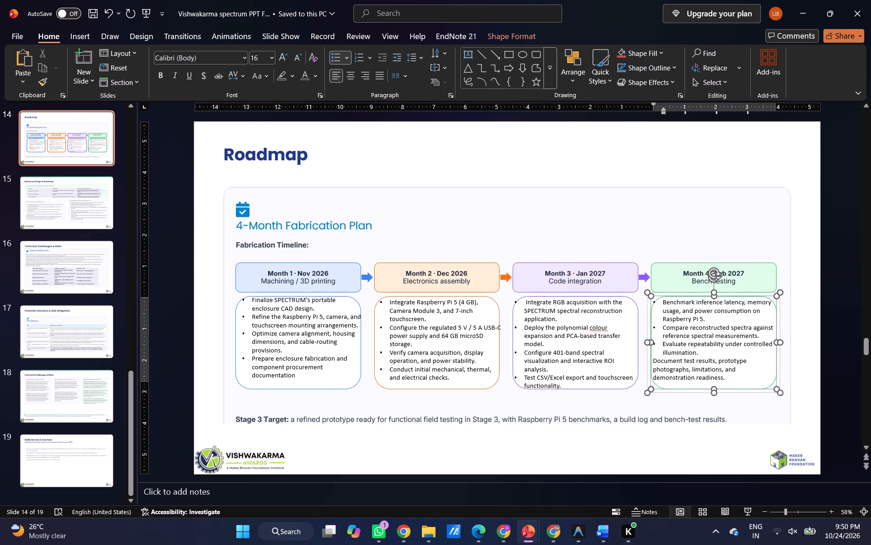
{"action": "left_click", "coordinate": [651, 360]}
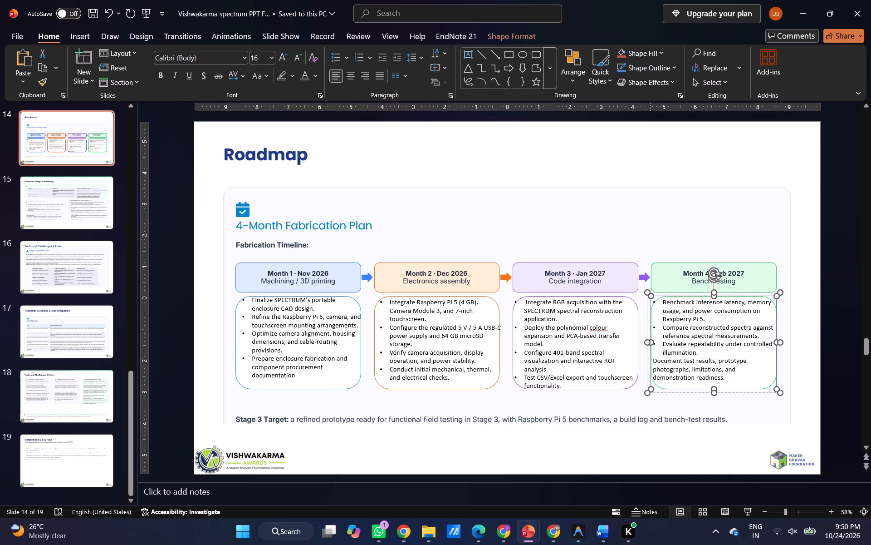
{"action": "left_click", "coordinate": [652, 362]}
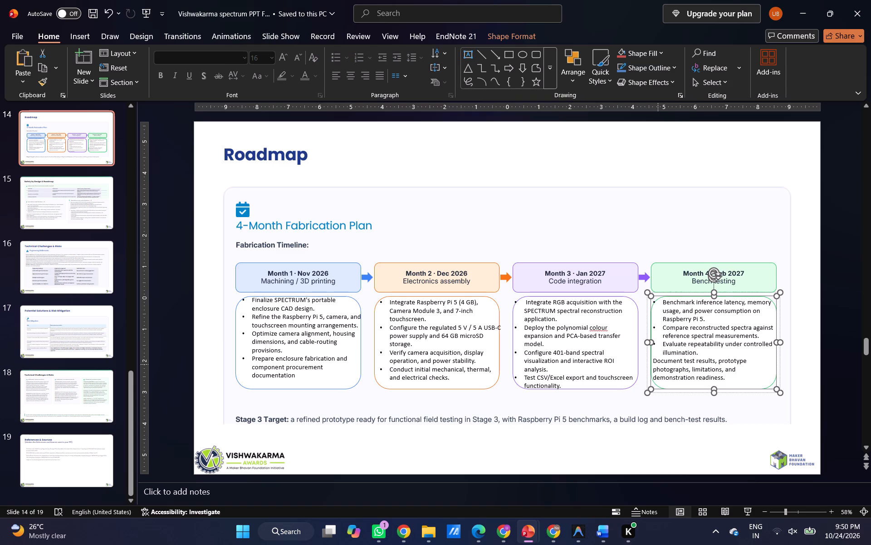
{"action": "left_click", "coordinate": [658, 364]}
{"action": "key", "text": "Left"}
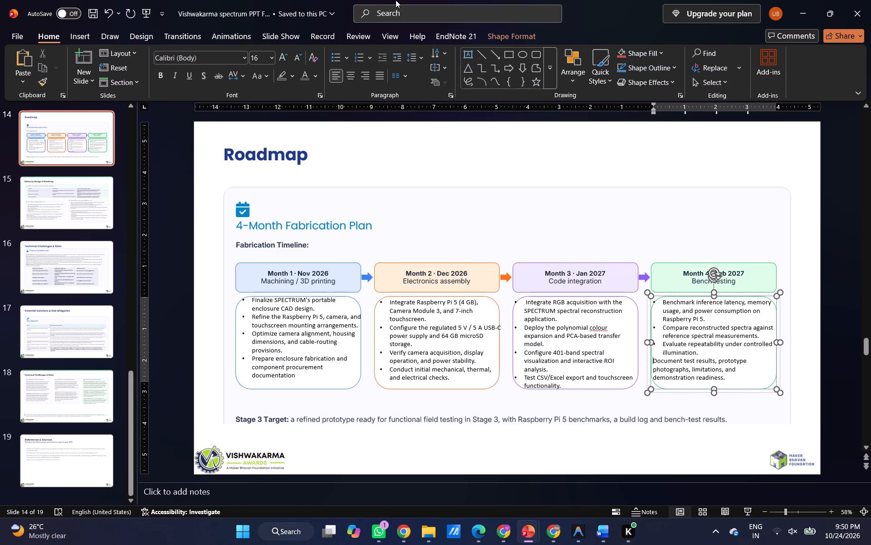
{"action": "left_click", "coordinate": [331, 60]}
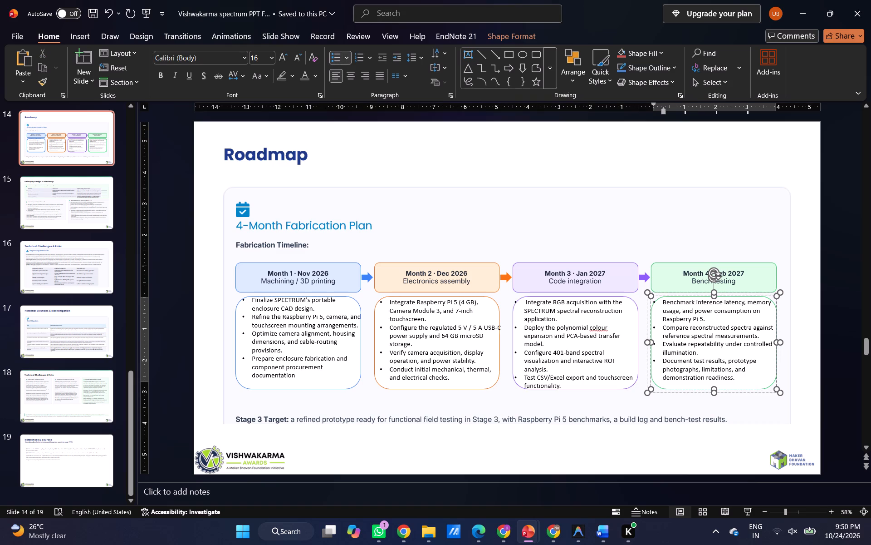
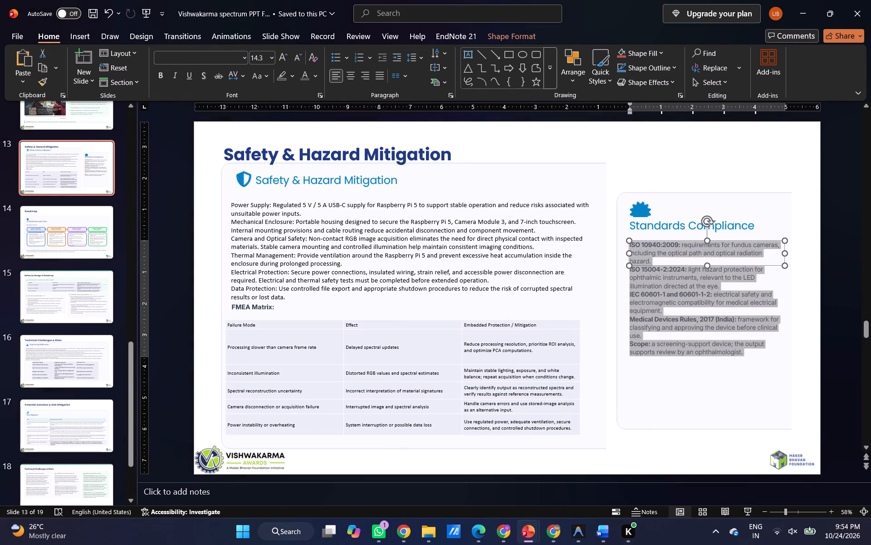
{"action": "left_click_drag", "start_coordinate": [754, 354], "coordinate": [754, 354]}
{"action": "key", "text": "ctrl+v"}
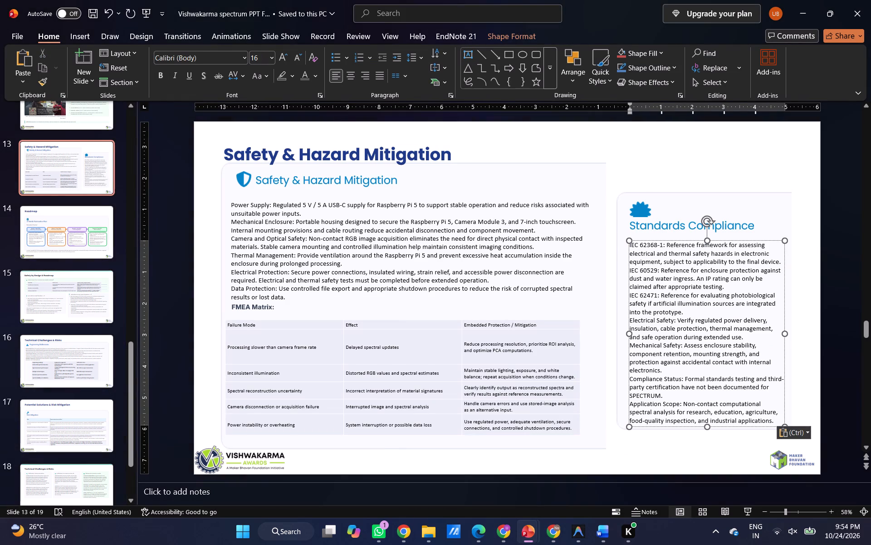
Make the standard numbers IEC 62368-1, IEC 60529 and IEC 62471 bold in the Standards Compliance text.
{"action": "left_click_drag", "start_coordinate": [663, 243], "coordinate": [634, 247]}
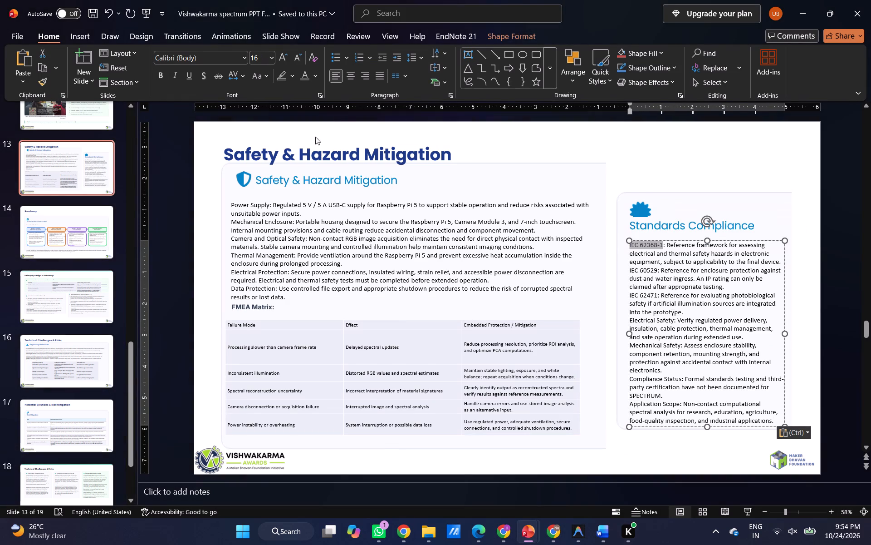
{"action": "left_click", "coordinate": [158, 77]}
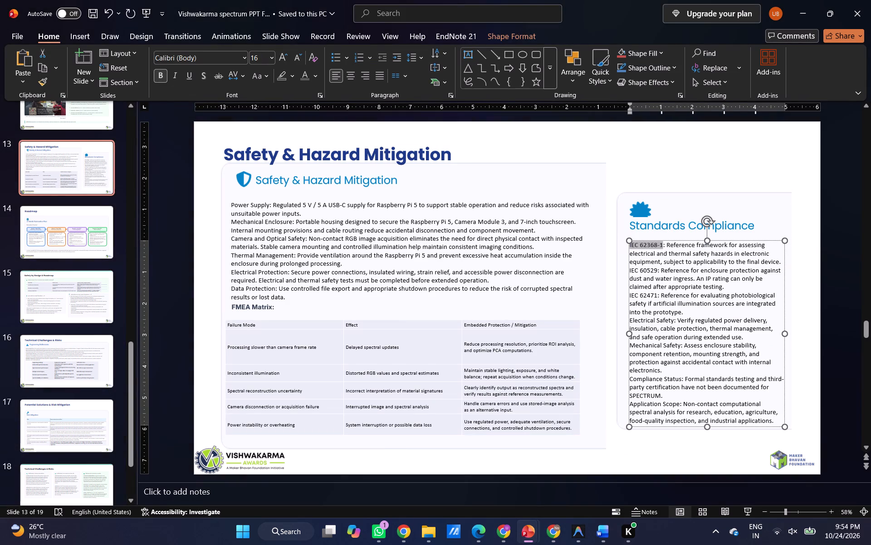
{"action": "left_click_drag", "start_coordinate": [658, 269], "coordinate": [612, 263]}
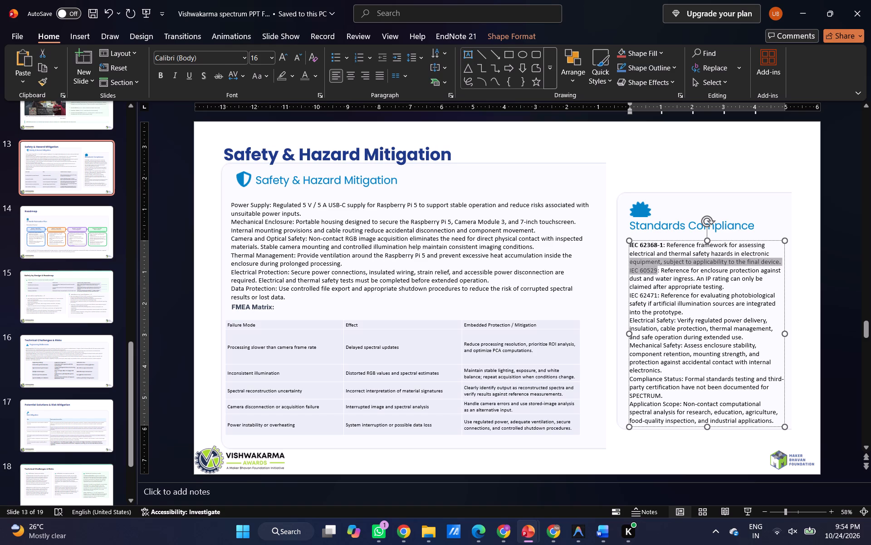
{"action": "left_click_drag", "start_coordinate": [612, 263], "coordinate": [612, 263]}
{"action": "left_click", "coordinate": [631, 276]}
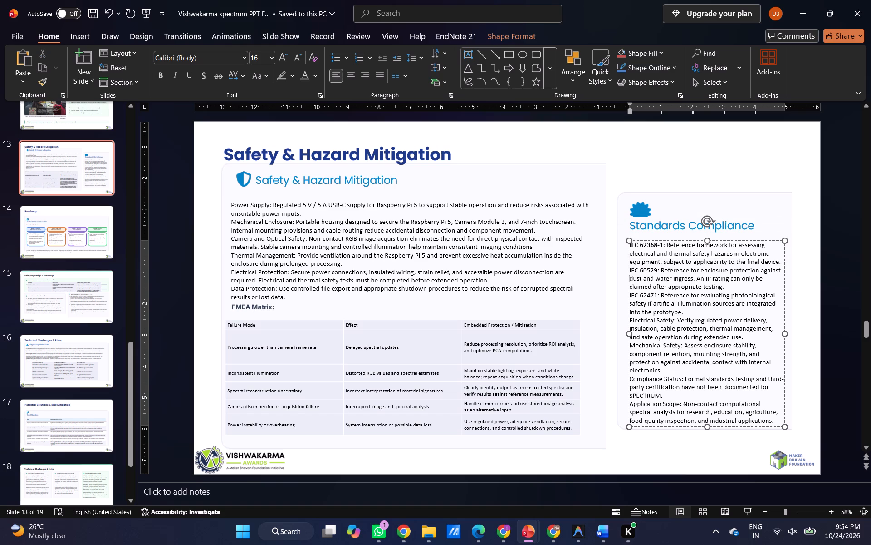
{"action": "left_click_drag", "start_coordinate": [658, 267], "coordinate": [631, 269]}
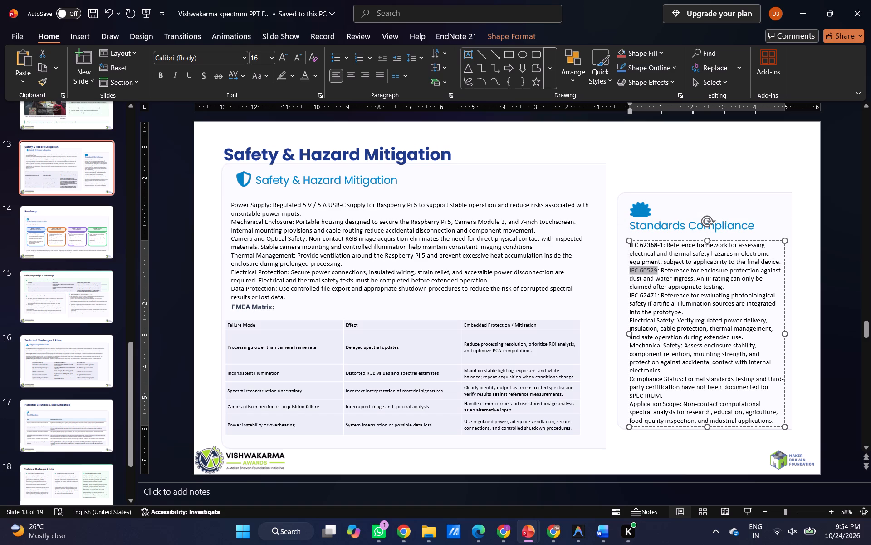
{"action": "left_click", "coordinate": [162, 74]}
{"action": "left_click_drag", "start_coordinate": [657, 297], "coordinate": [625, 296]}
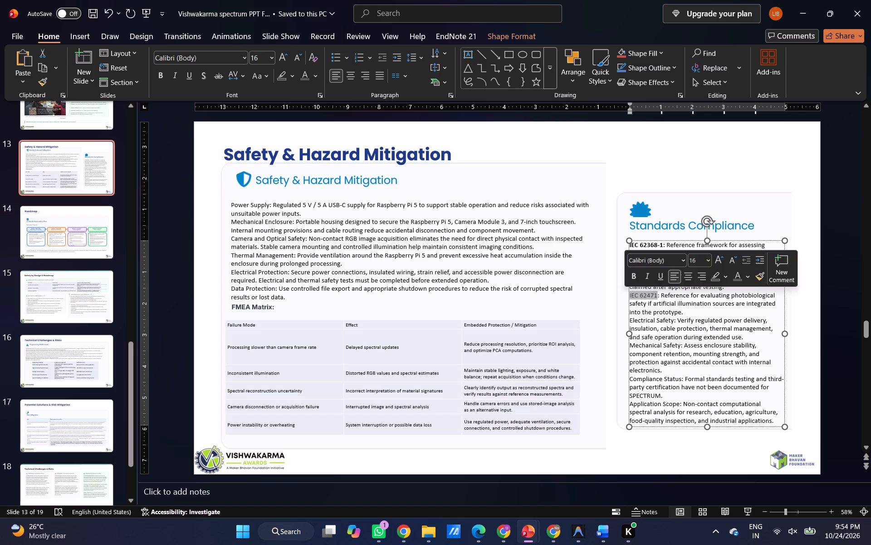
{"action": "left_click", "coordinate": [155, 75]}
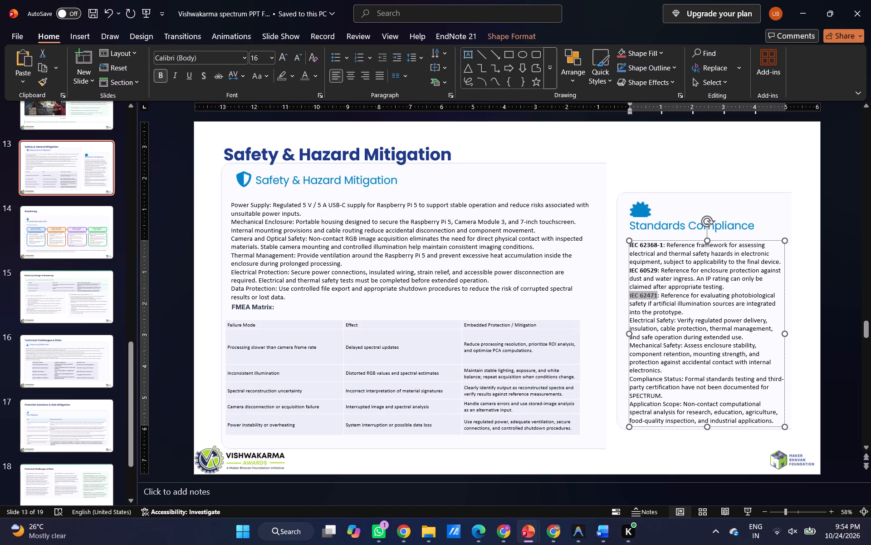
Make the labels Electrical Safety, Mechanical Safety, Compliance Status and Application Scope bold in the Standards Compliance text.
{"action": "left_click_drag", "start_coordinate": [676, 322], "coordinate": [621, 316]}
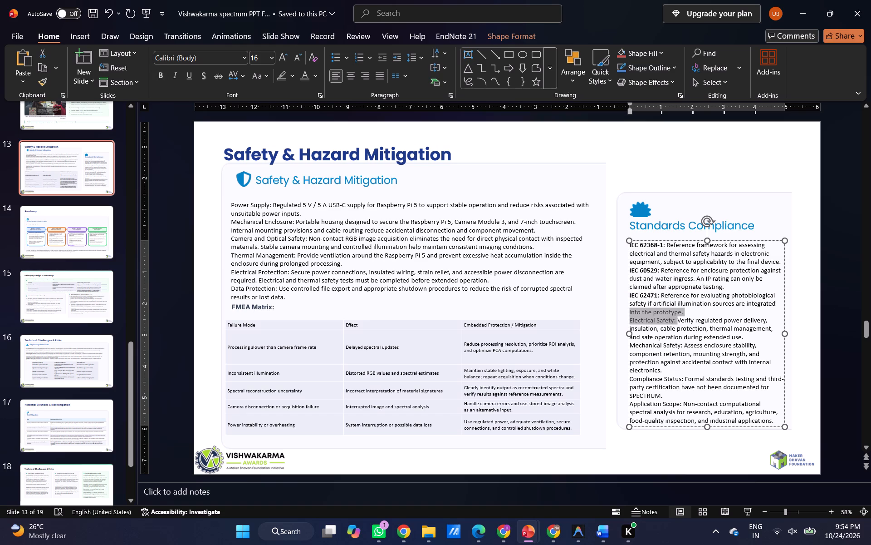
{"action": "left_click_drag", "start_coordinate": [621, 316], "coordinate": [625, 322]}
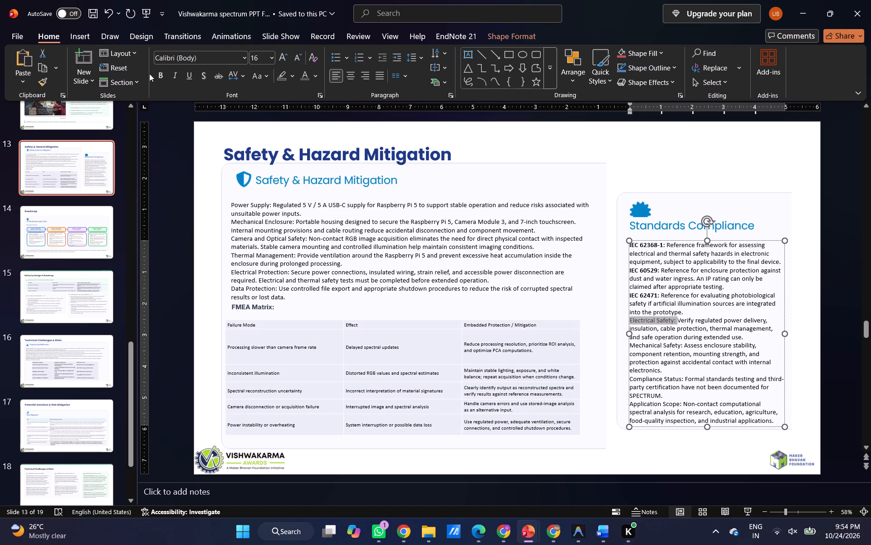
{"action": "left_click", "coordinate": [155, 74]}
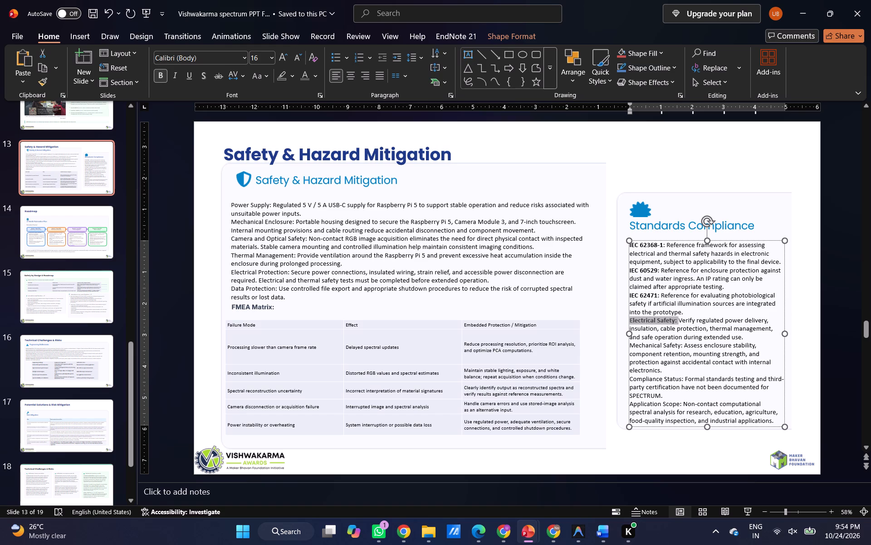
{"action": "left_click_drag", "start_coordinate": [682, 345], "coordinate": [616, 347]}
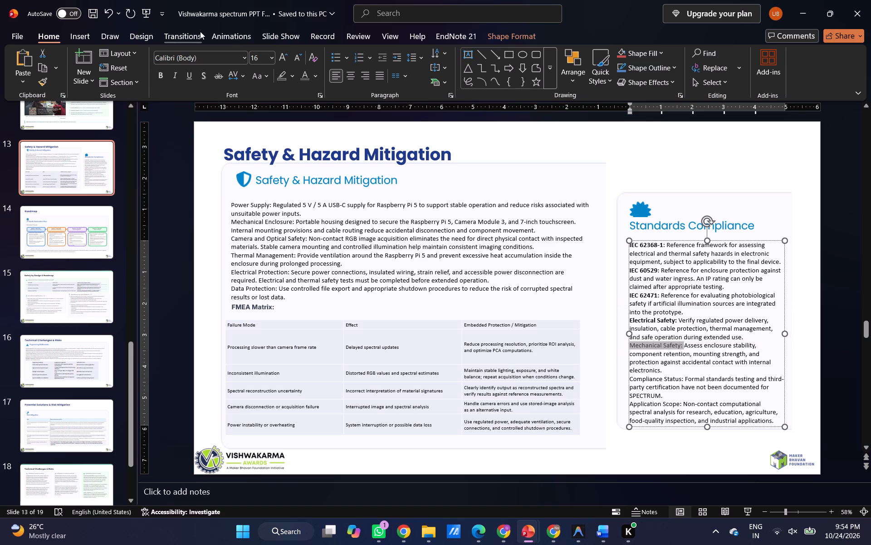
{"action": "left_click", "coordinate": [160, 69]}
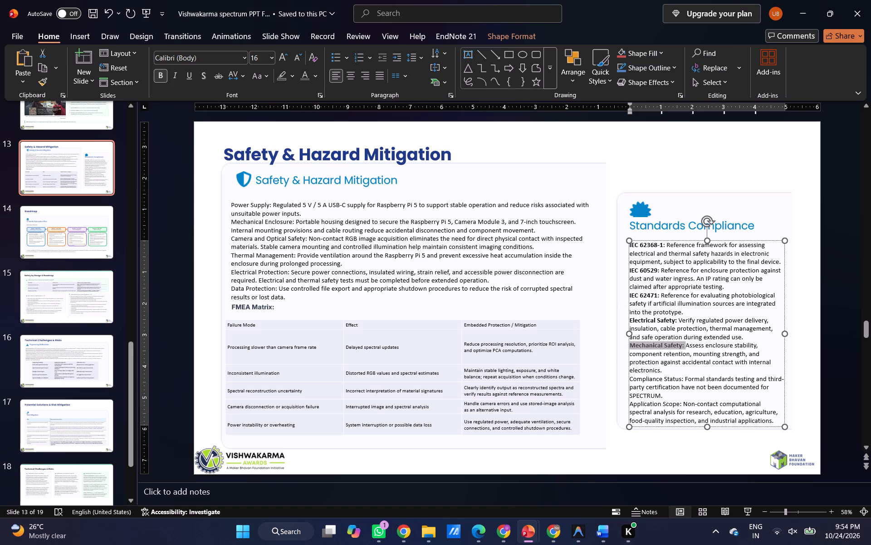
{"action": "left_click_drag", "start_coordinate": [684, 379], "coordinate": [628, 377]}
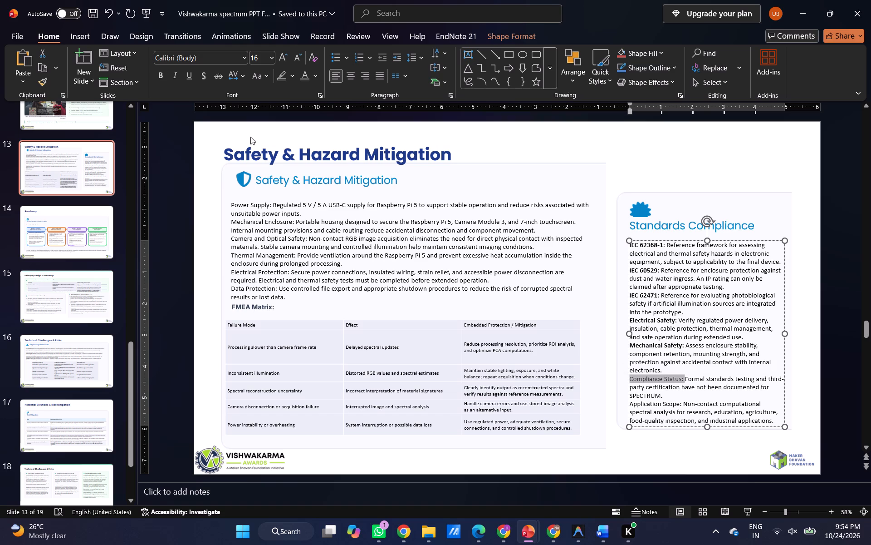
{"action": "left_click", "coordinate": [159, 77]}
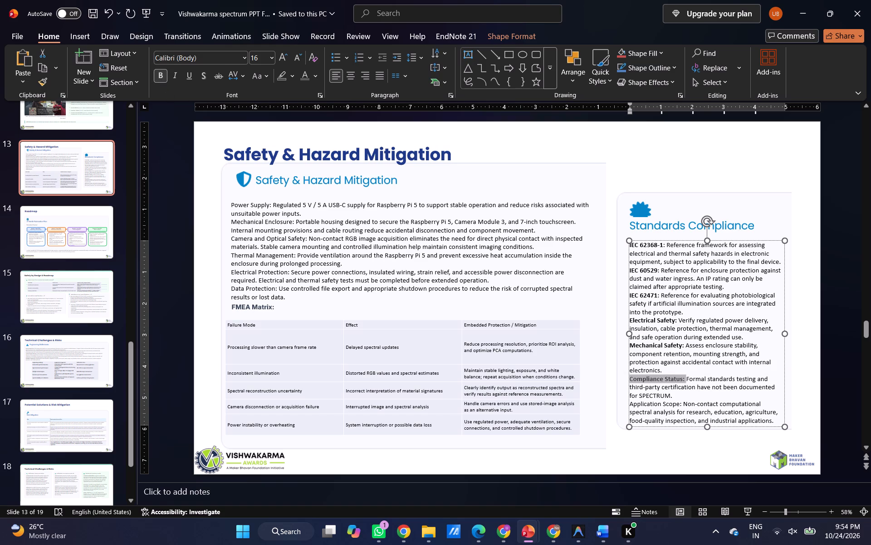
{"action": "left_click", "coordinate": [681, 407]}
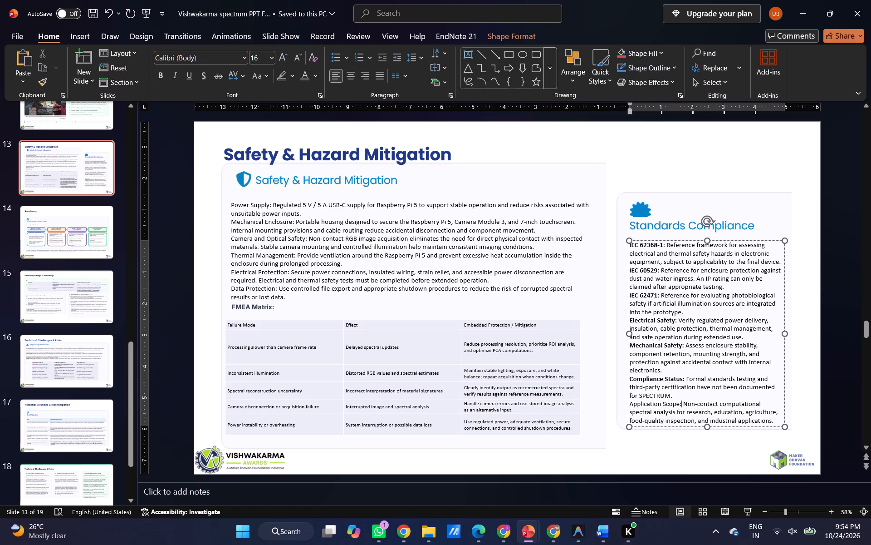
{"action": "left_click_drag", "start_coordinate": [680, 406], "coordinate": [631, 405]}
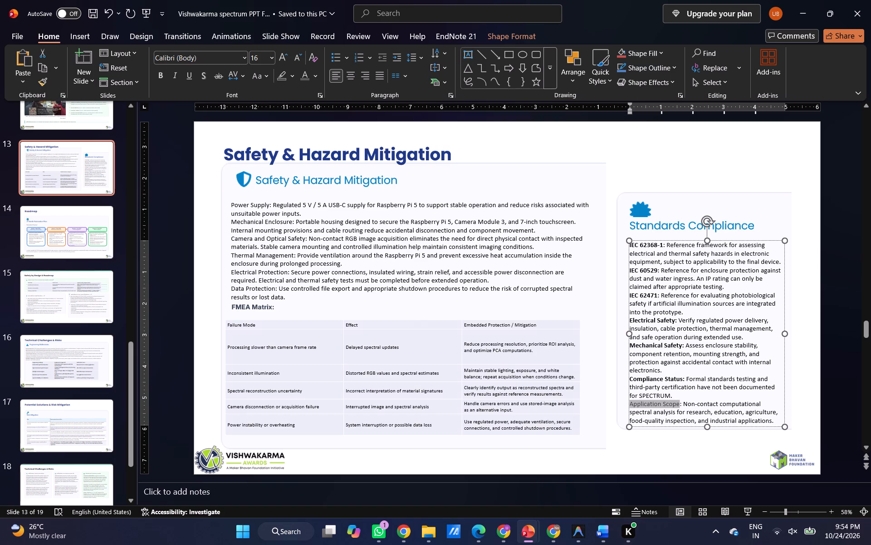
{"action": "left_click", "coordinate": [158, 76]}
{"action": "left_click", "coordinate": [618, 406]}
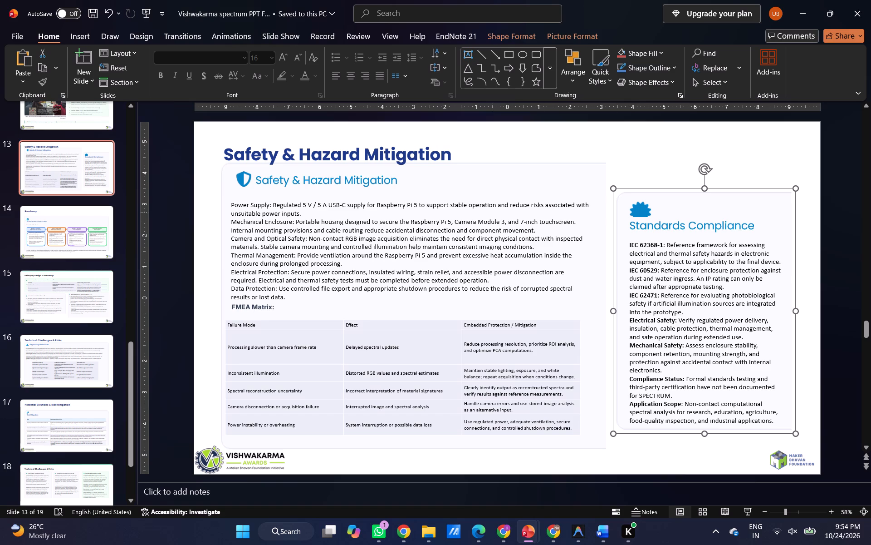
Review slides 14 to 18, from Roadmap through the second Technical Challenges & Risks slide, to check their content.
{"action": "scroll", "coordinate": [46, 125], "scroll_direction": "up", "scroll_amount": 1}
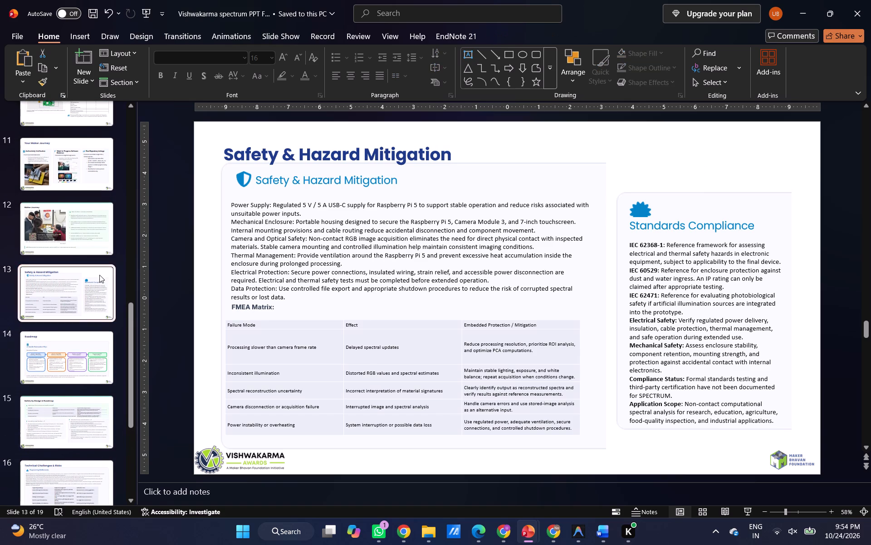
{"action": "left_click", "coordinate": [98, 364]}
{"action": "scroll", "coordinate": [98, 364], "scroll_direction": "down", "scroll_amount": 1}
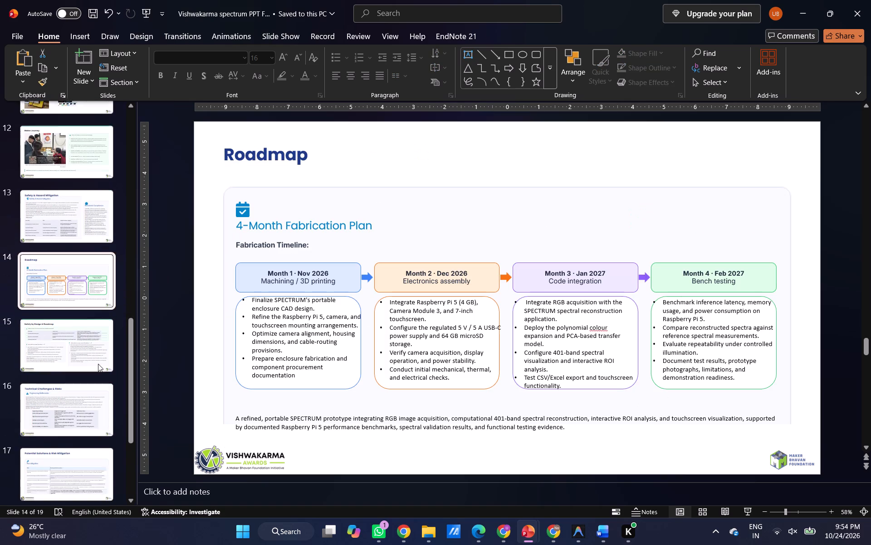
{"action": "scroll", "coordinate": [98, 364], "scroll_direction": "down", "scroll_amount": 1}
{"action": "left_click", "coordinate": [78, 332]}
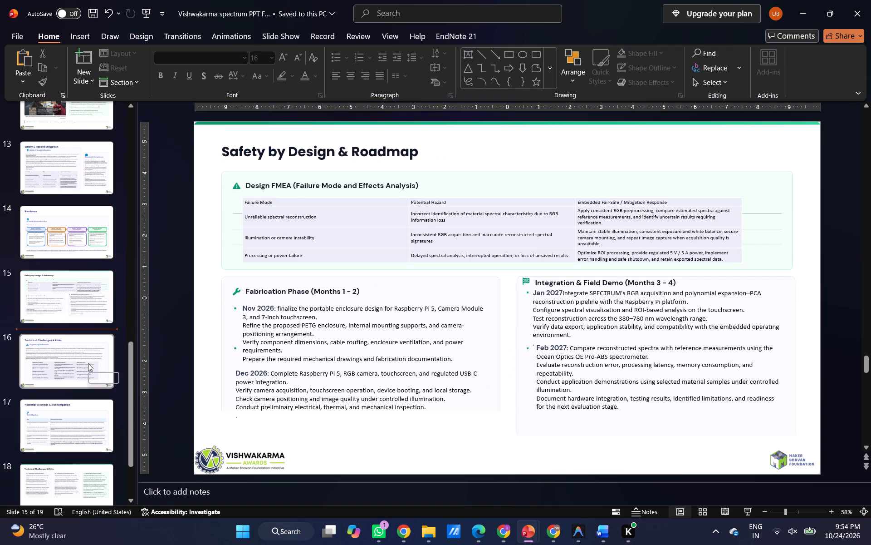
{"action": "left_click", "coordinate": [110, 371]}
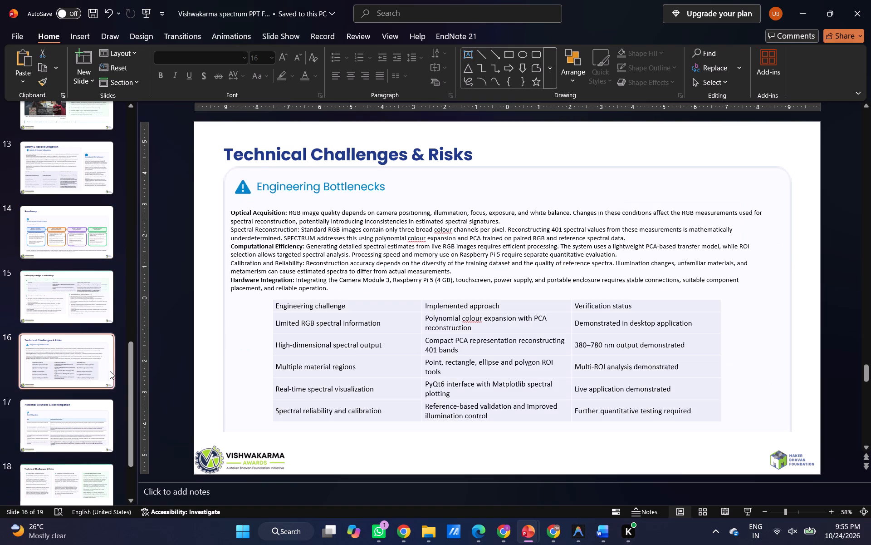
{"action": "left_click", "coordinate": [102, 398]}
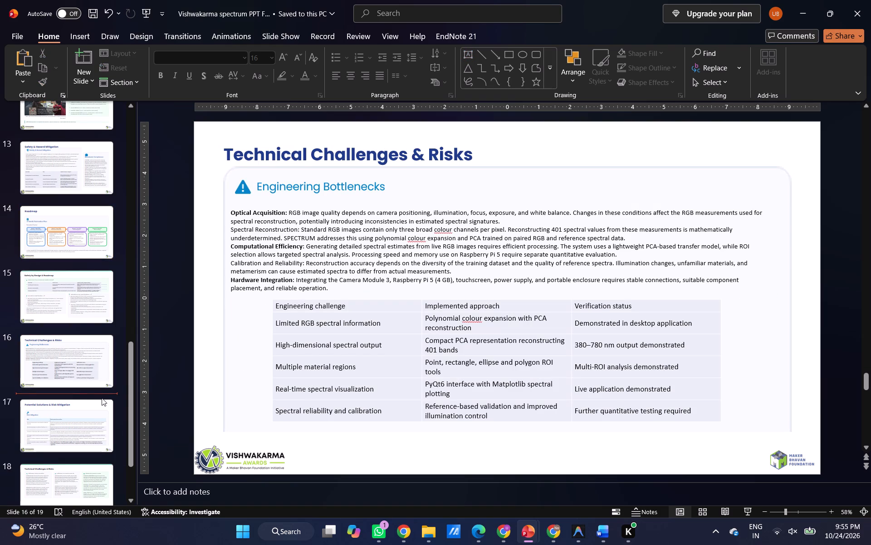
{"action": "left_click", "coordinate": [93, 414]}
{"action": "scroll", "coordinate": [93, 414], "scroll_direction": "down", "scroll_amount": 1}
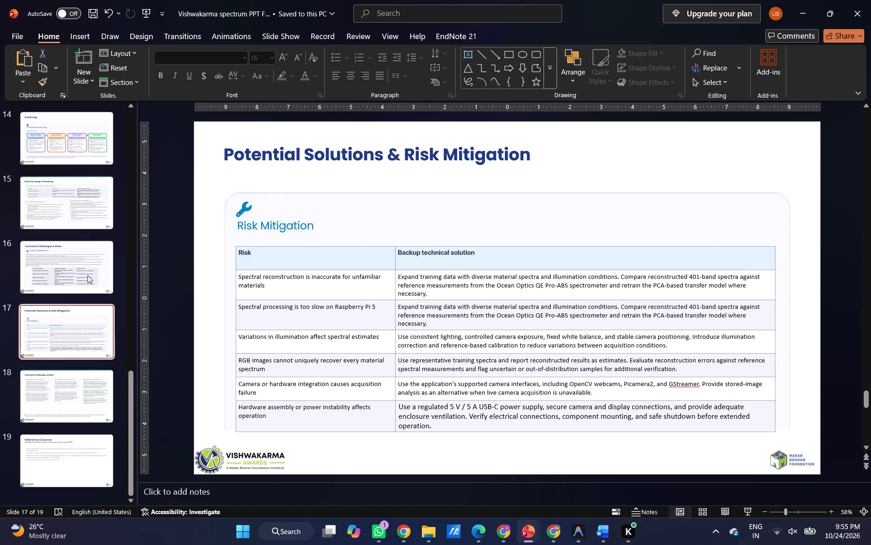
{"action": "left_click", "coordinate": [88, 275]}
{"action": "scroll", "coordinate": [149, 327], "scroll_direction": "down", "scroll_amount": 1}
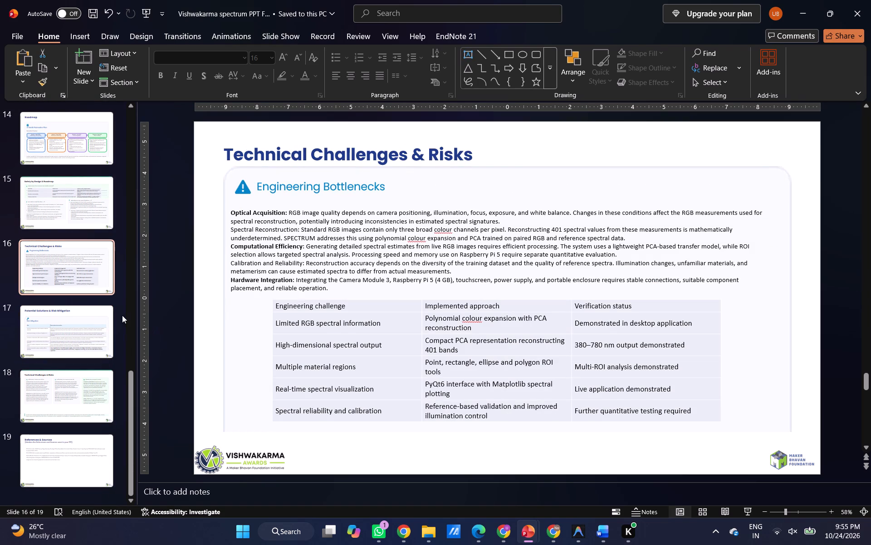
{"action": "left_click", "coordinate": [89, 320]}
{"action": "scroll", "coordinate": [77, 391], "scroll_direction": "down", "scroll_amount": 1}
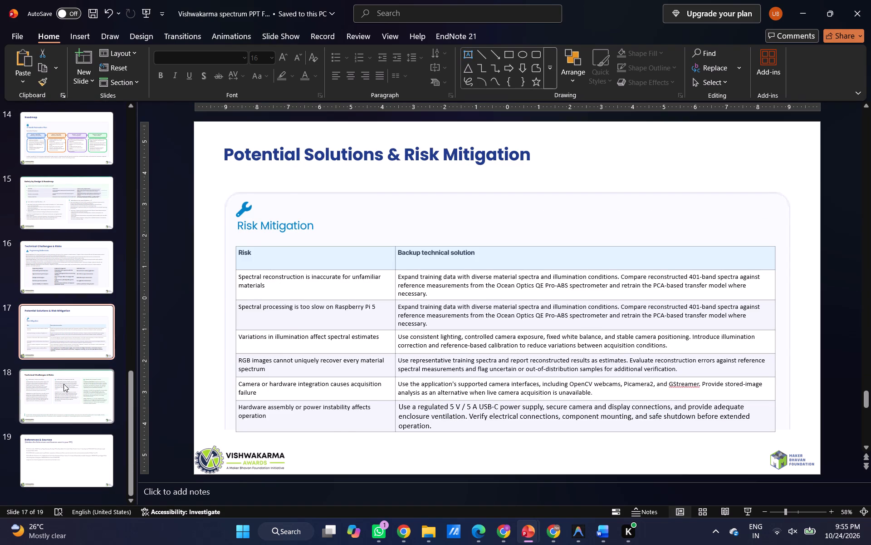
{"action": "left_click", "coordinate": [64, 384]}
{"action": "scroll", "coordinate": [64, 384], "scroll_direction": "down", "scroll_amount": 1}
Go to slide 19, References & Sources, and capture a screenshot of the whole slide area.
{"action": "left_click", "coordinate": [75, 449]}
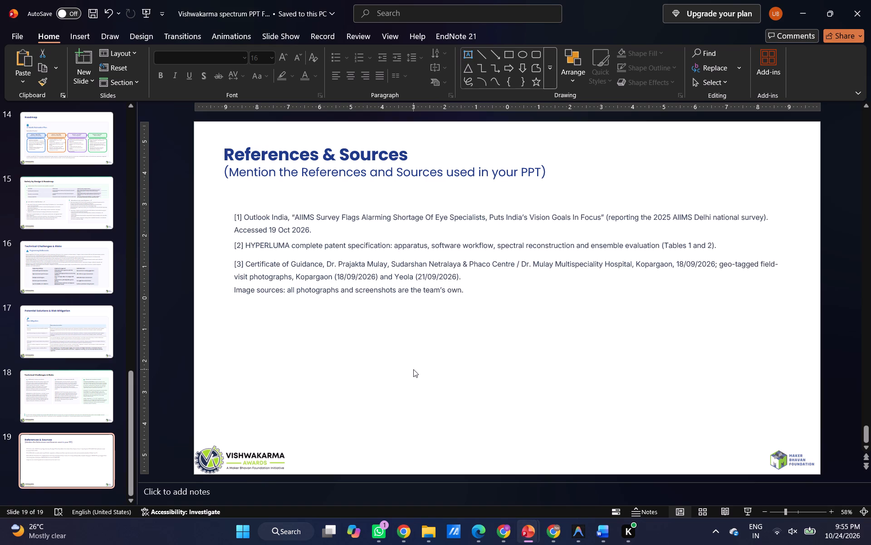
{"action": "key", "text": "Print"}
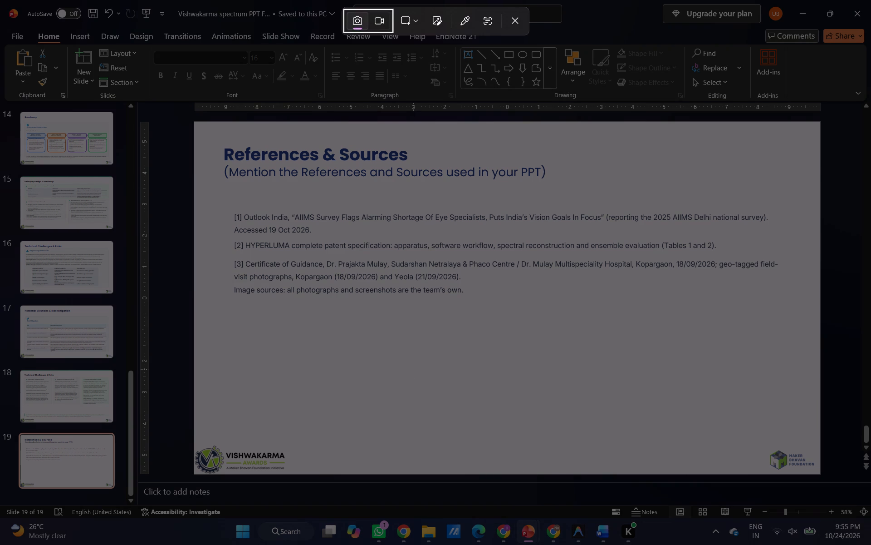
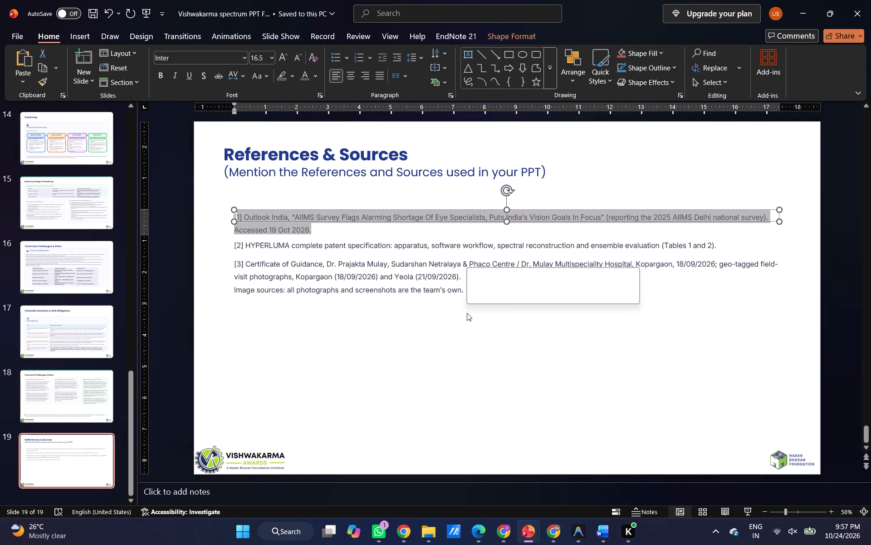
{"action": "key", "text": "BackSpace"}
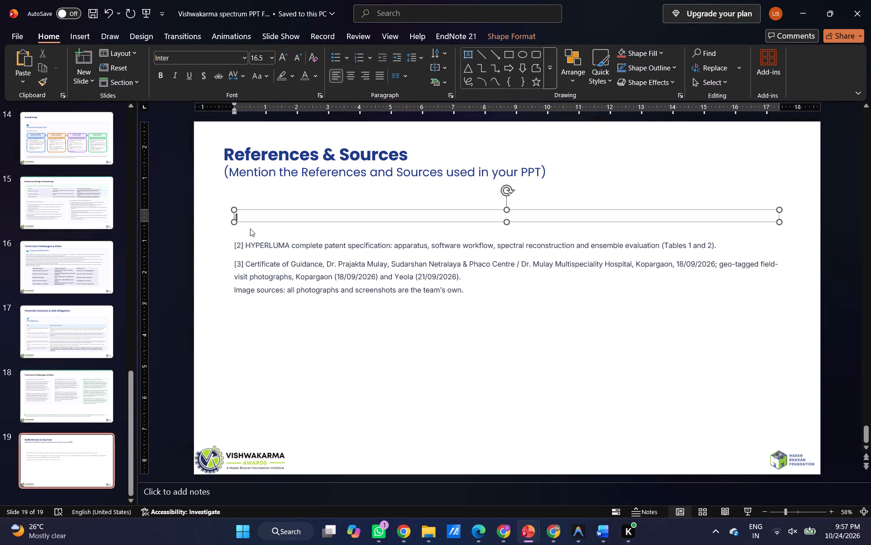
{"action": "left_click", "coordinate": [240, 238]}
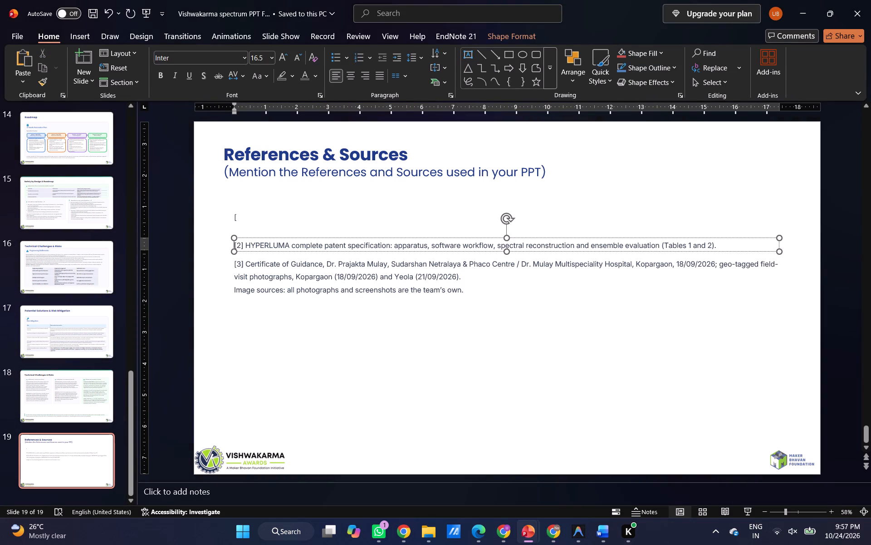
{"action": "key", "text": "ctrl+a"}
{"action": "key", "text": "bracketright"}
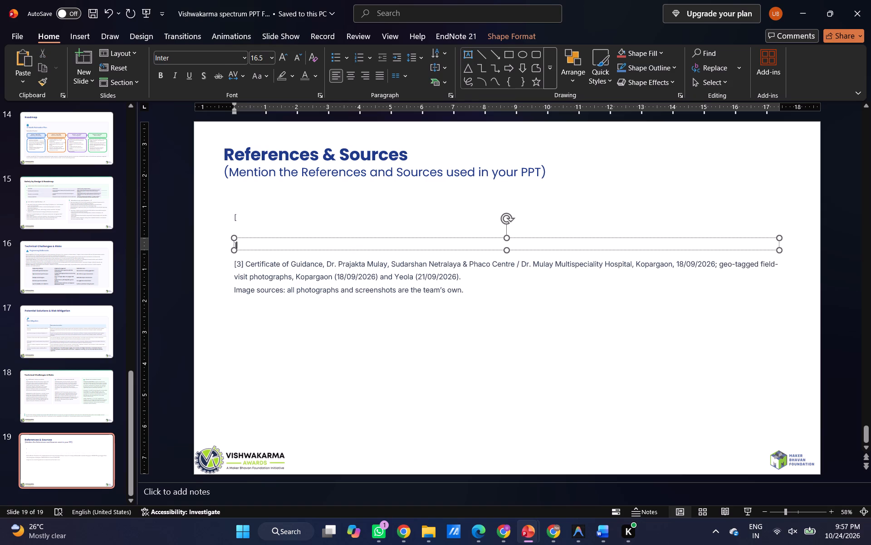
{"action": "left_click", "coordinate": [248, 268]}
{"action": "key", "text": "ctrl+a"}
{"action": "key", "text": "bracketright"}
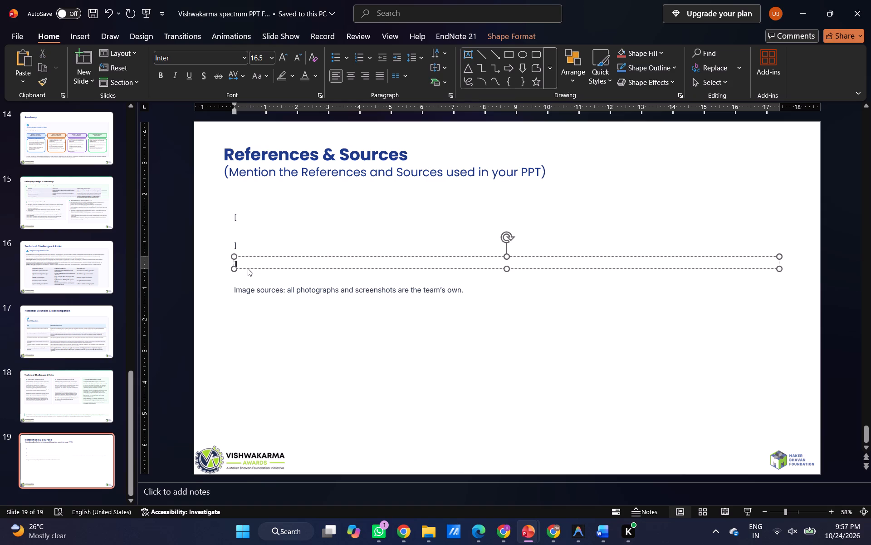
{"action": "left_click", "coordinate": [394, 287]}
{"action": "key", "text": "ctrl+a"}
{"action": "key", "text": "backslash"}
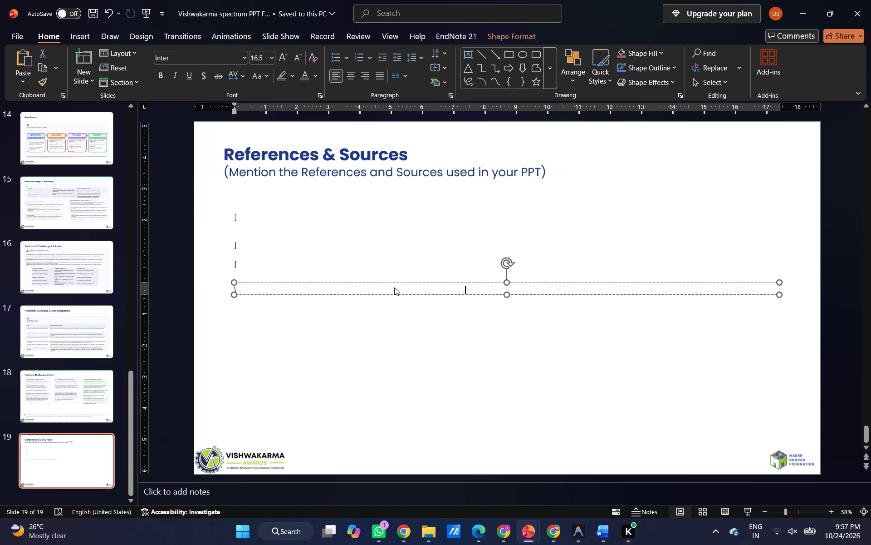
Delete the stray bracket and backslash characters left in the four old reference text boxes.
{"action": "left_click", "coordinate": [242, 217]}
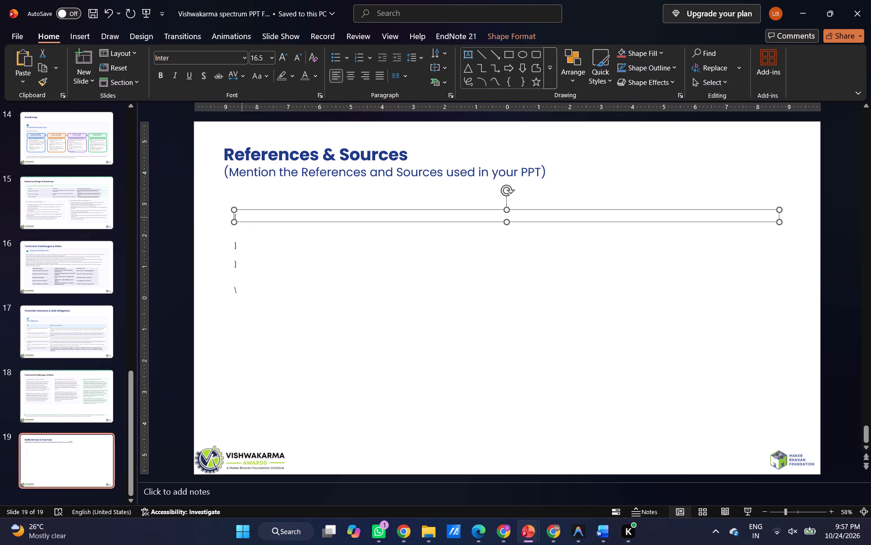
{"action": "key", "text": "BackSpace"}
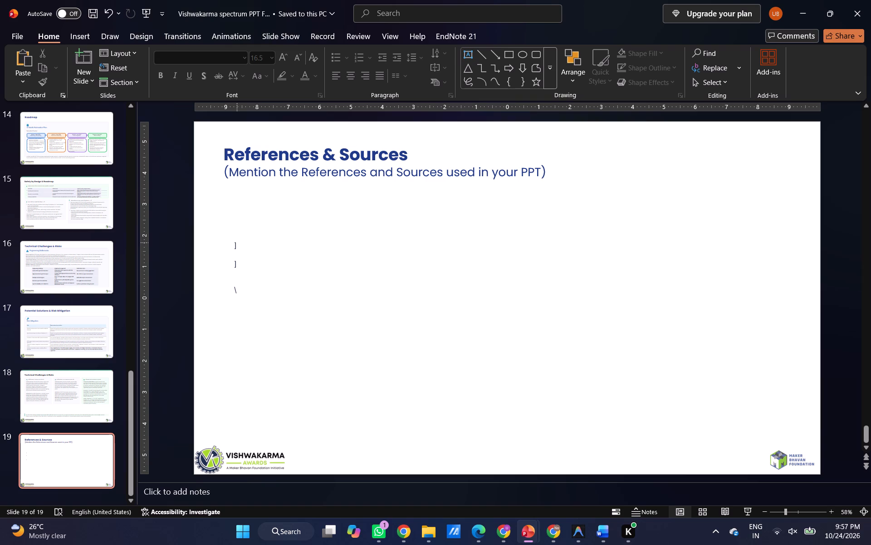
{"action": "left_click", "coordinate": [237, 243]}
{"action": "key", "text": "BackSpace"}
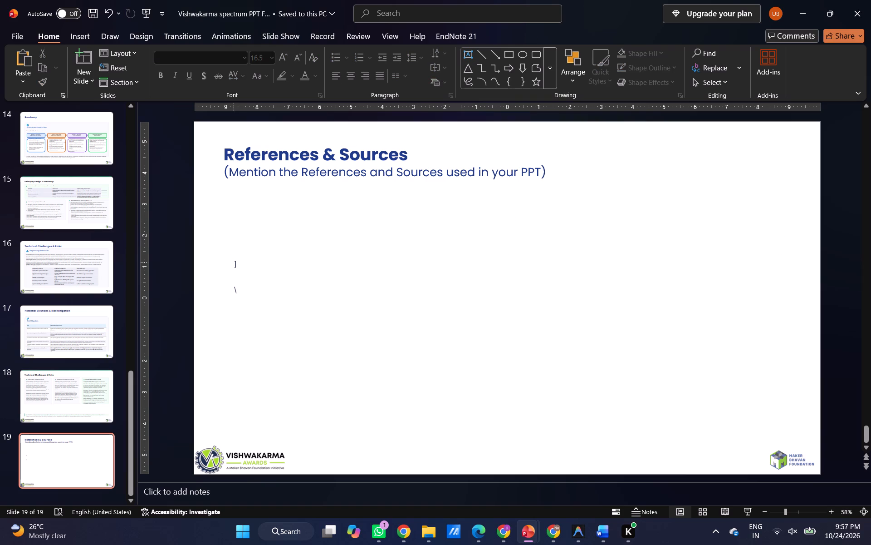
{"action": "left_click", "coordinate": [234, 262]}
{"action": "key", "text": "BackSpace"}
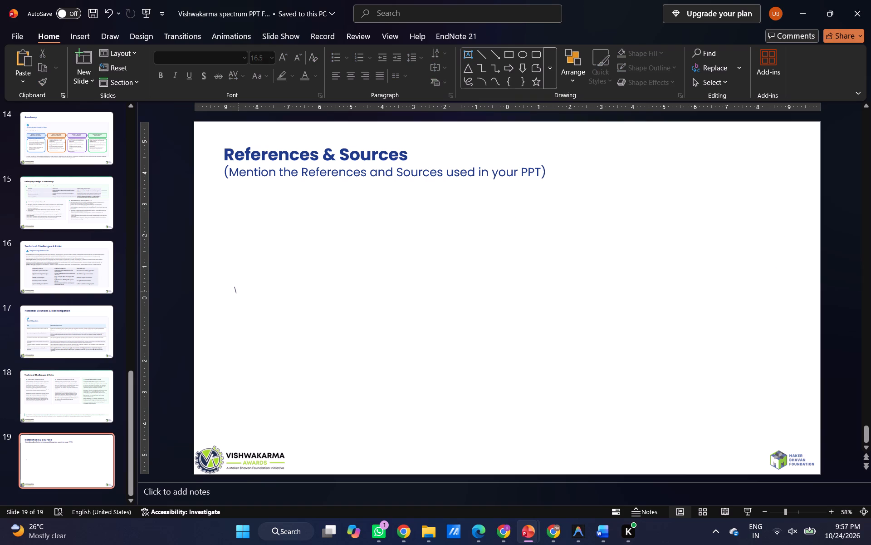
{"action": "left_click", "coordinate": [237, 290]}
{"action": "key", "text": "BackSpace"}
Paste the copied list of 10 references onto the emptied References & Sources slide.
{"action": "left_click", "coordinate": [221, 196]}
{"action": "key", "text": "ctrl+v"}
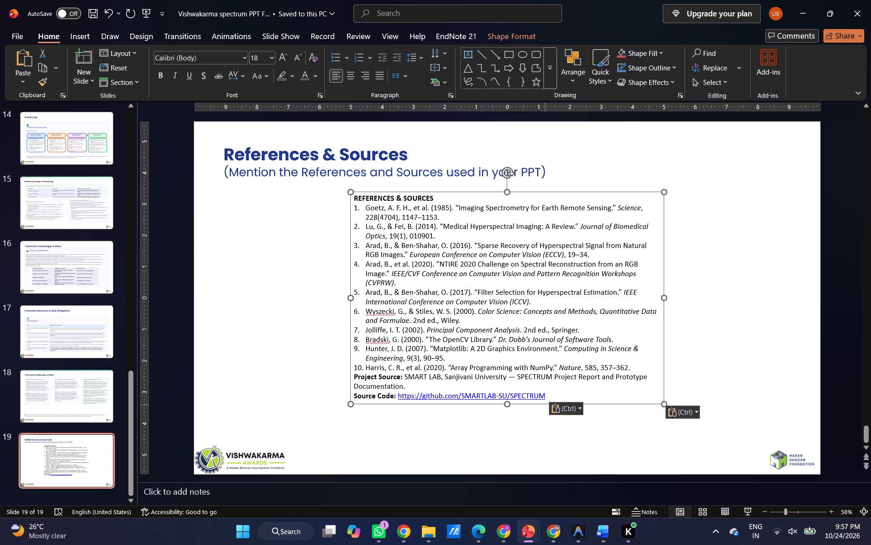
Delete the Project Source entry from the pasted text, keeping the Source Code link.
{"action": "left_click_drag", "start_coordinate": [546, 395], "coordinate": [495, 396]}
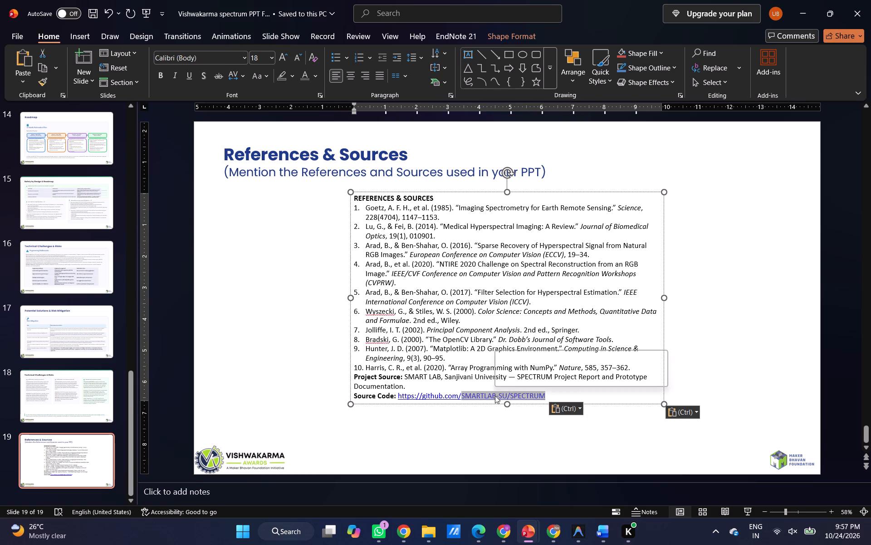
{"action": "left_click", "coordinate": [495, 396]}
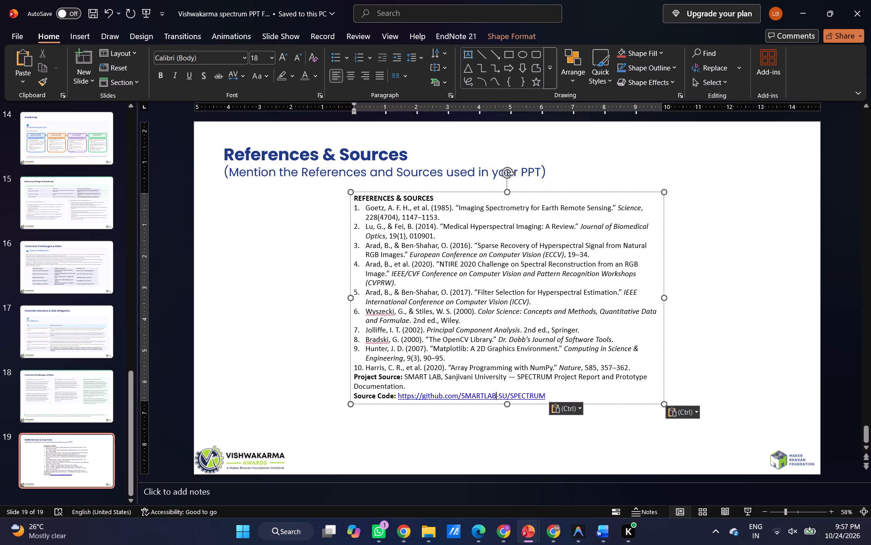
{"action": "left_click_drag", "start_coordinate": [354, 377], "coordinate": [414, 385]}
{"action": "key", "text": "BackSpace"}
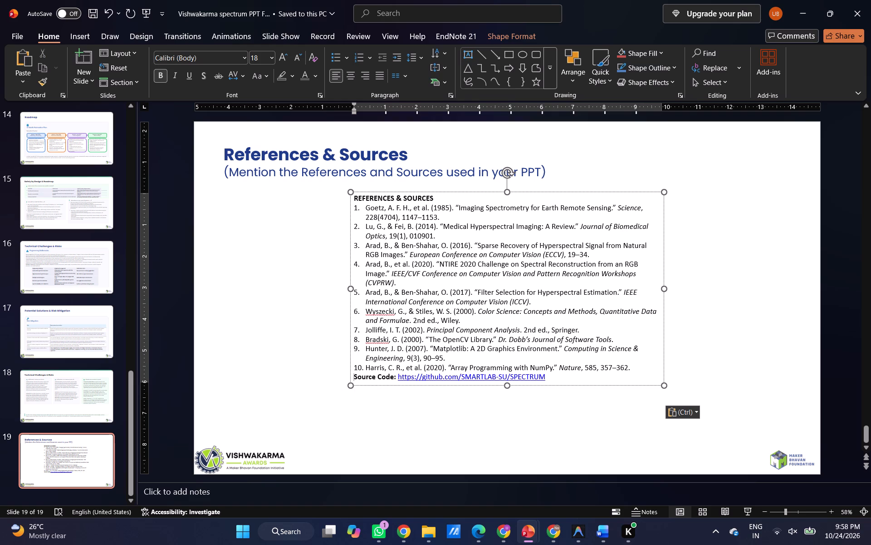
Widen the references text box to run from the slide title's left edge to near the slide's right margin.
{"action": "left_click_drag", "start_coordinate": [350, 387], "coordinate": [221, 437]}
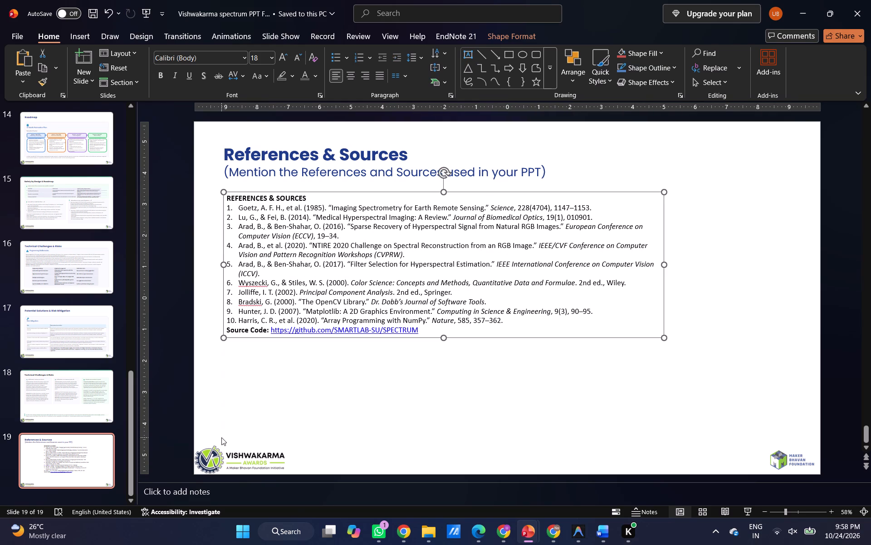
{"action": "left_click_drag", "start_coordinate": [662, 337], "coordinate": [767, 421]}
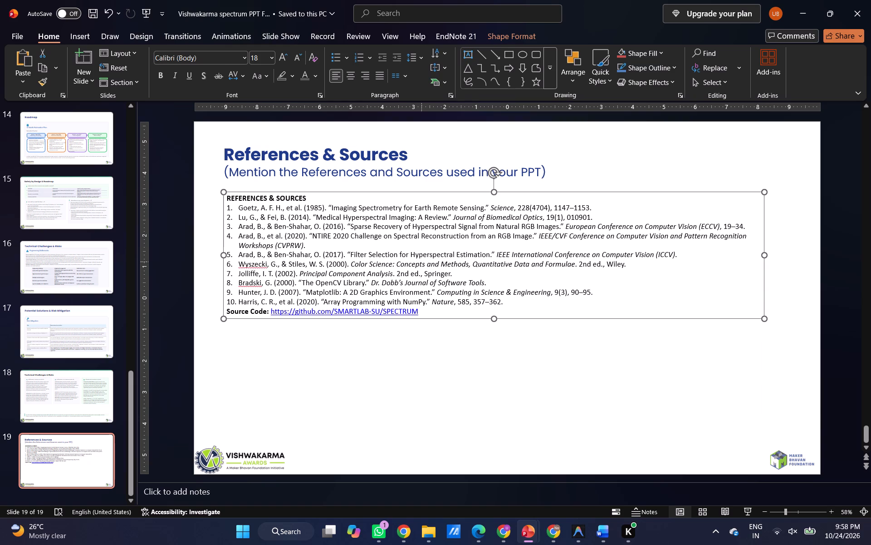
{"action": "left_click_drag", "start_coordinate": [494, 319], "coordinate": [523, 438]}
Set the font size of the references text box to 24.
{"action": "left_click", "coordinate": [274, 56]}
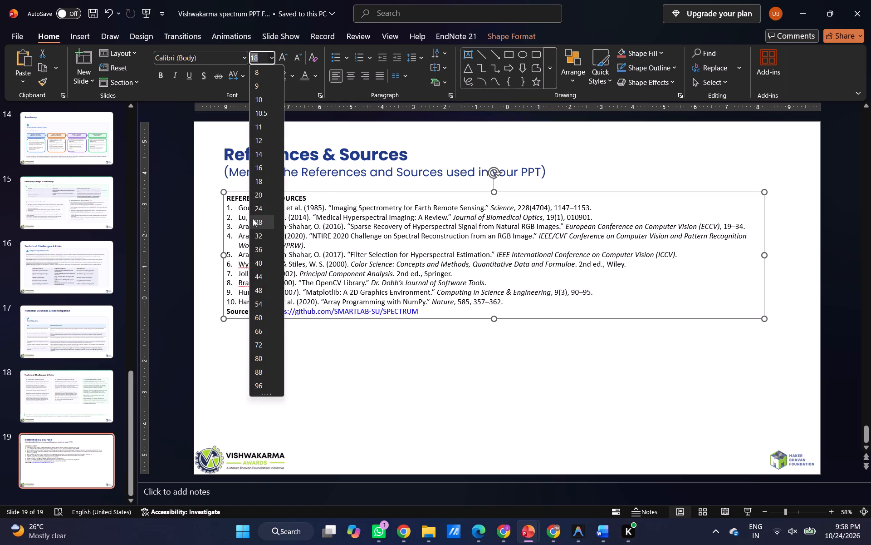
{"action": "left_click_drag", "start_coordinate": [253, 218], "coordinate": [255, 193]}
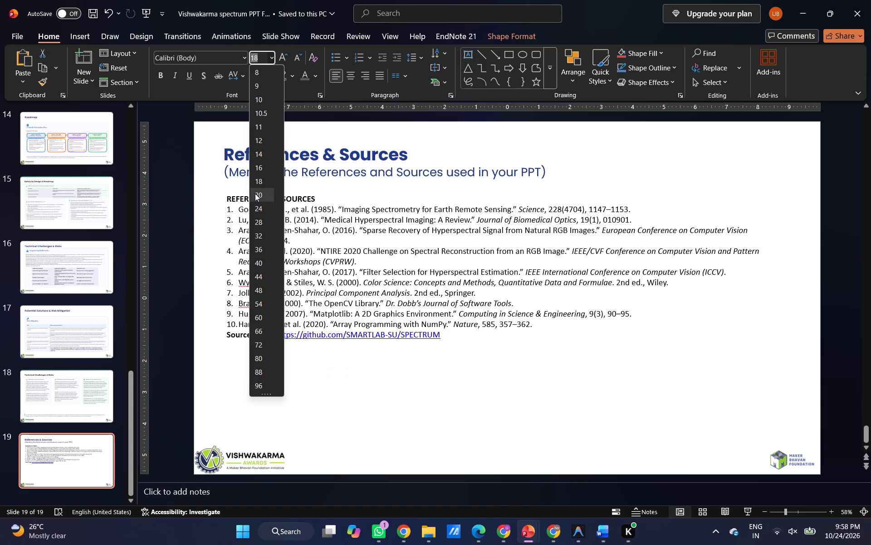
{"action": "left_click_drag", "start_coordinate": [255, 193], "coordinate": [256, 211]}
{"action": "left_click", "coordinate": [256, 211]}
Review the presentation from slide 1 through the System Architecture & Specs slides to check their content.
{"action": "scroll", "coordinate": [109, 222], "scroll_direction": "up", "scroll_amount": 12}
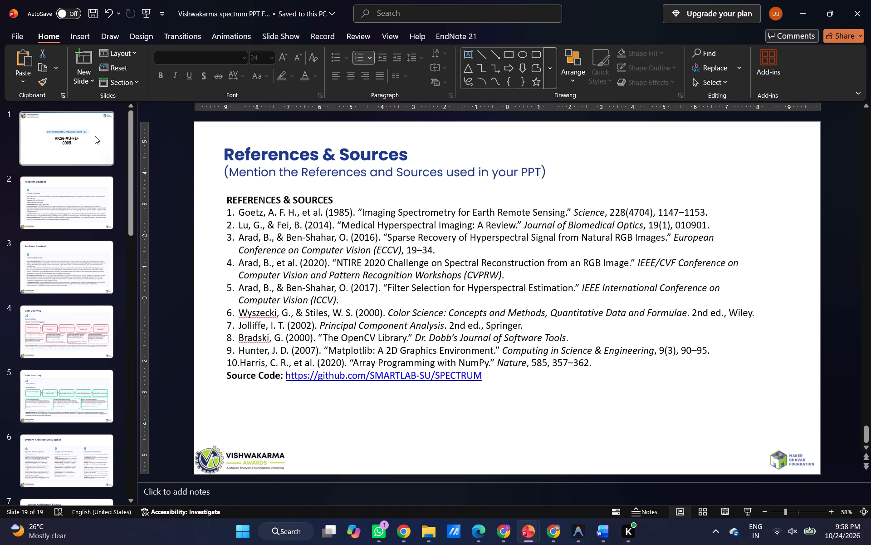
{"action": "left_click", "coordinate": [95, 136]}
{"action": "left_click", "coordinate": [77, 207]}
{"action": "left_click", "coordinate": [63, 279]}
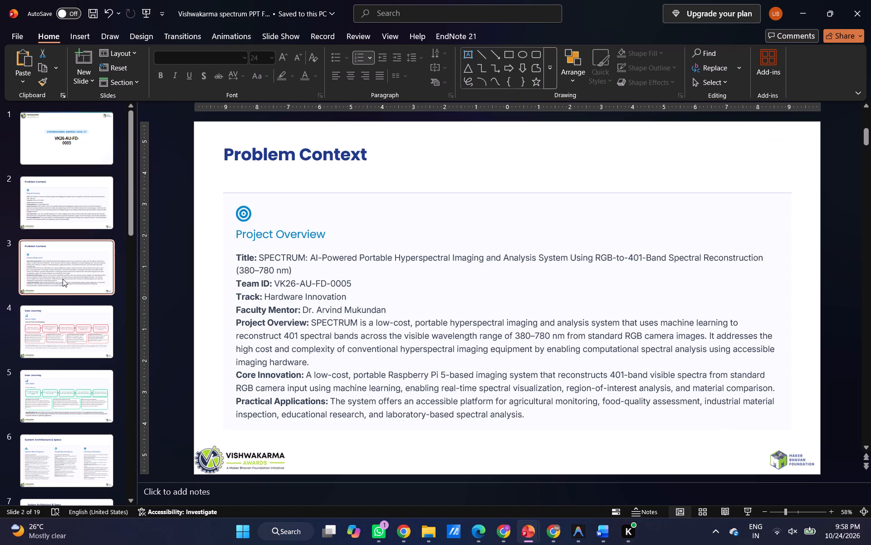
{"action": "left_click", "coordinate": [73, 324]}
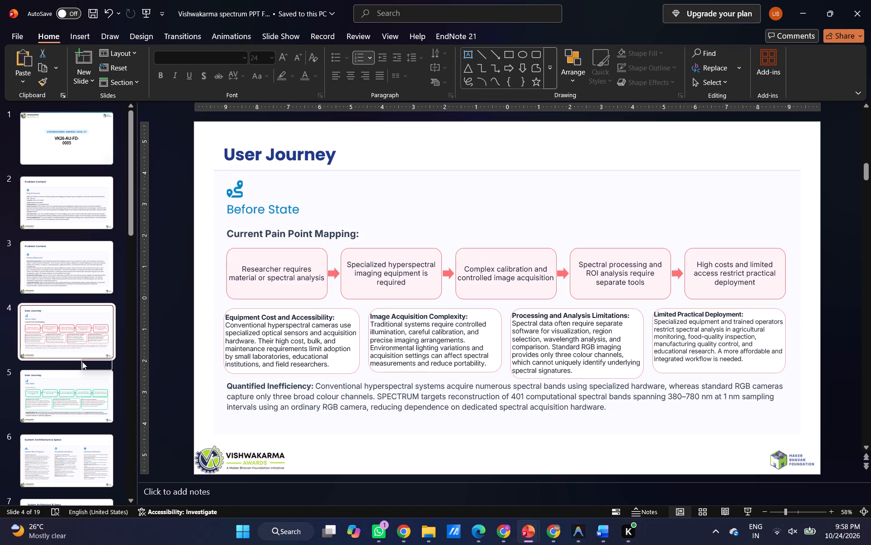
{"action": "left_click", "coordinate": [86, 389]}
{"action": "scroll", "coordinate": [86, 389], "scroll_direction": "down", "scroll_amount": 1}
{"action": "left_click", "coordinate": [80, 369]}
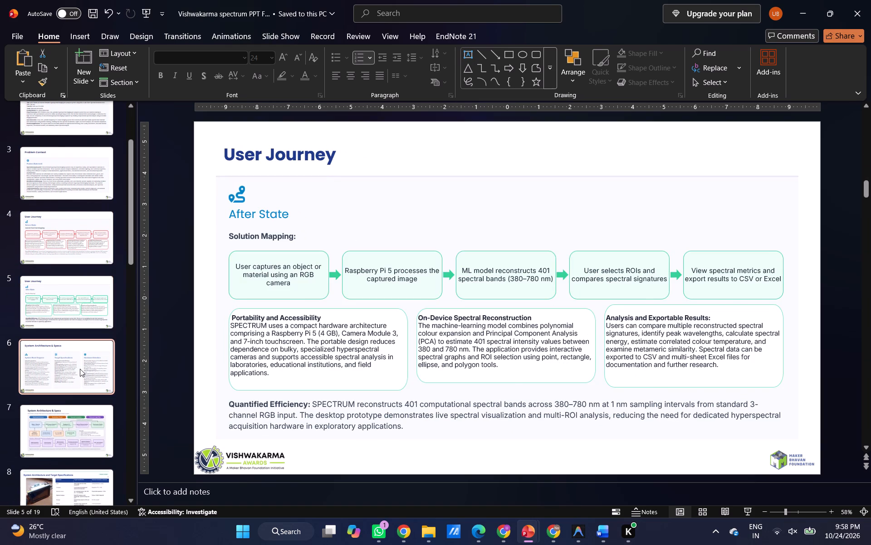
{"action": "scroll", "coordinate": [80, 369], "scroll_direction": "down", "scroll_amount": 1}
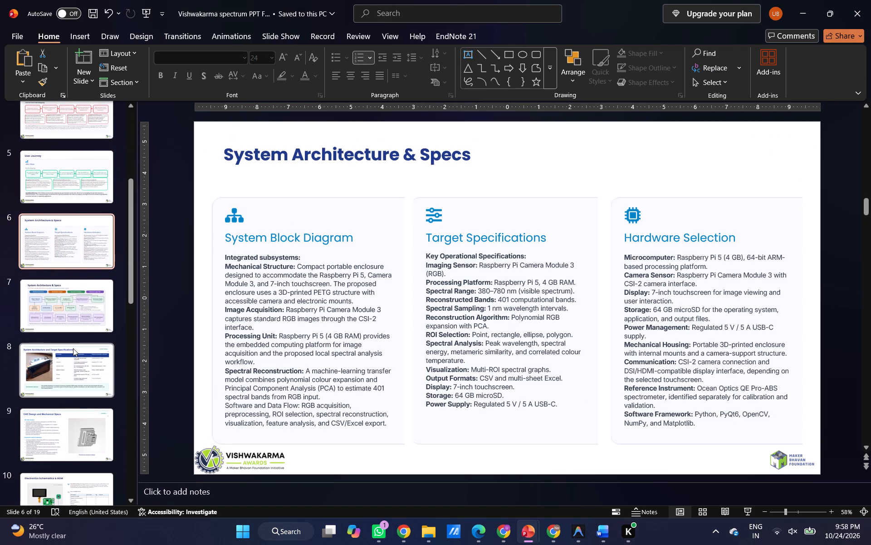
{"action": "left_click", "coordinate": [73, 348]}
{"action": "left_click", "coordinate": [65, 314]}
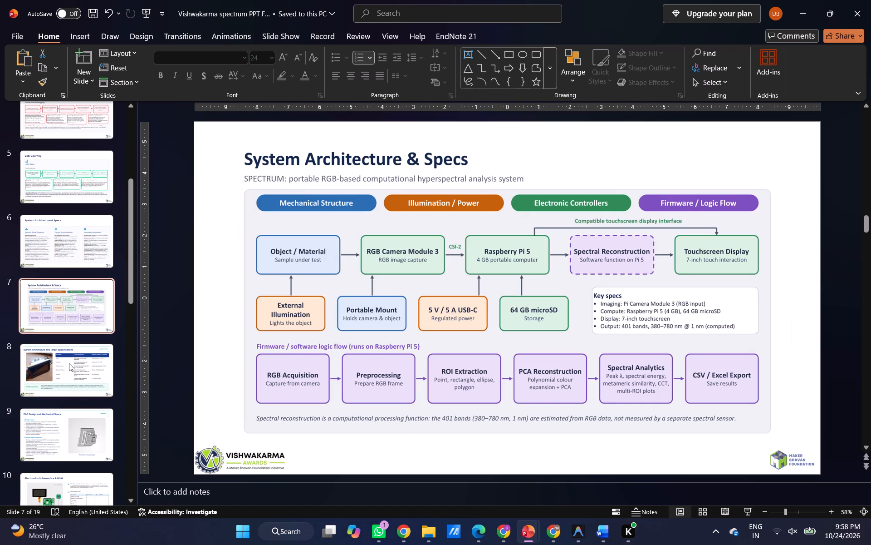
Review the remaining slides from System Architecture and Target Specifications through both Maker Journey slides to the References slide.
{"action": "left_click", "coordinate": [69, 363]}
{"action": "scroll", "coordinate": [69, 363], "scroll_direction": "down", "scroll_amount": 1}
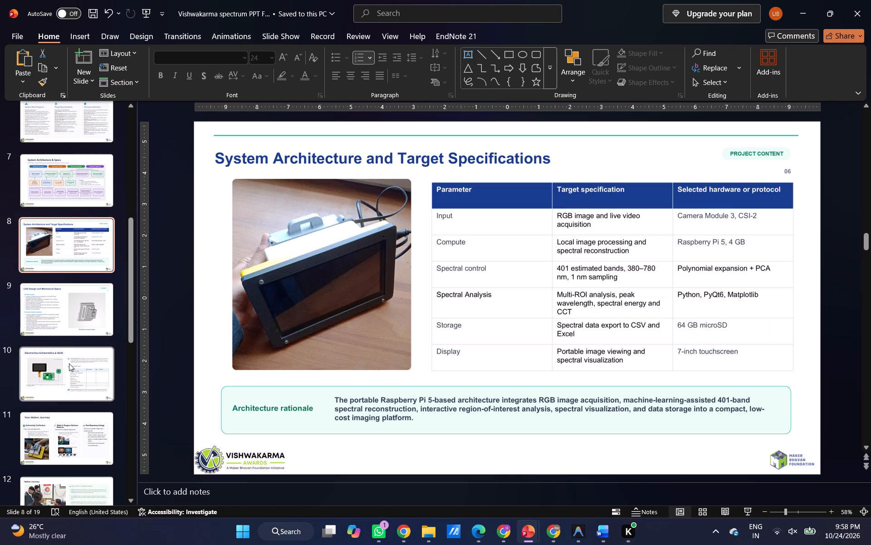
{"action": "left_click", "coordinate": [66, 429]}
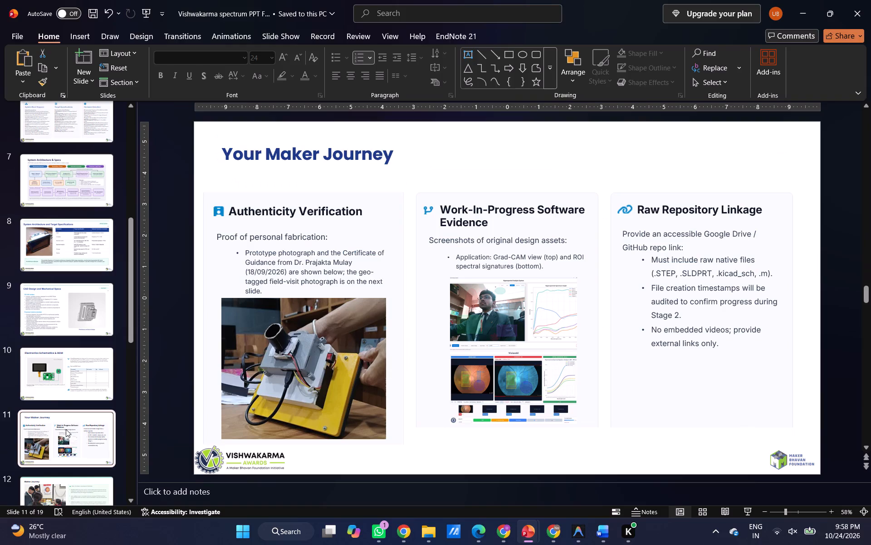
{"action": "scroll", "coordinate": [66, 429], "scroll_direction": "down", "scroll_amount": 1}
{"action": "left_click", "coordinate": [66, 430]}
{"action": "scroll", "coordinate": [66, 430], "scroll_direction": "down", "scroll_amount": 10}
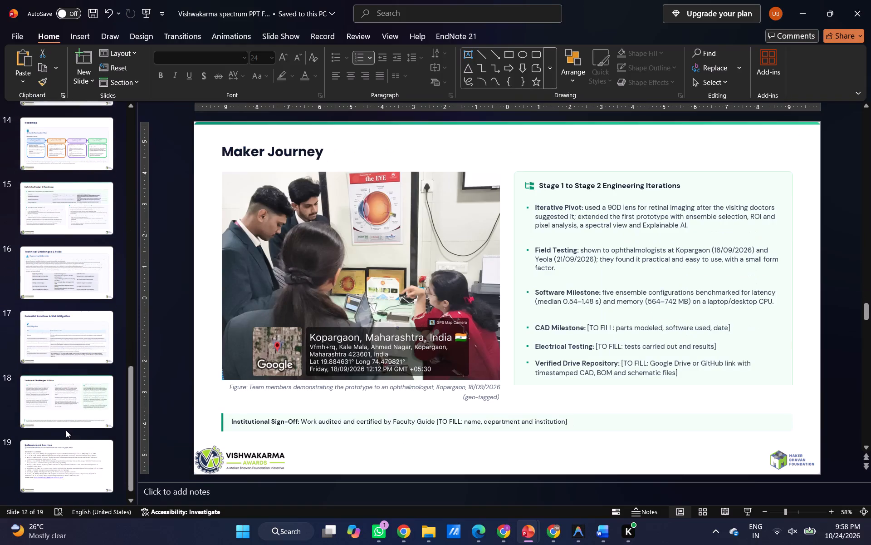
{"action": "scroll", "coordinate": [66, 430], "scroll_direction": "down", "scroll_amount": 5}
Save a copy of the presentation in the Downloads folder as a PowerPoint Presentation, keeping the name Vishwakarma spectrum PPT FInal.
{"action": "left_click", "coordinate": [27, 36]}
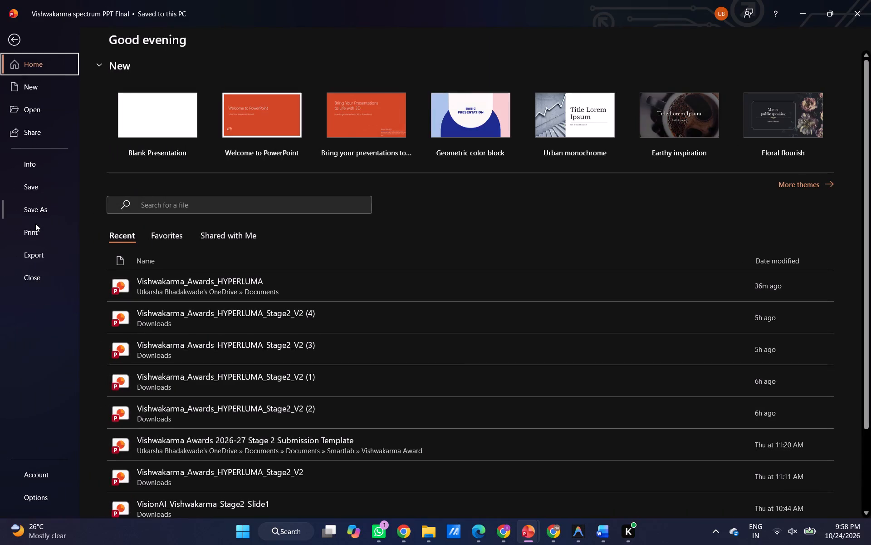
{"action": "left_click", "coordinate": [36, 215]}
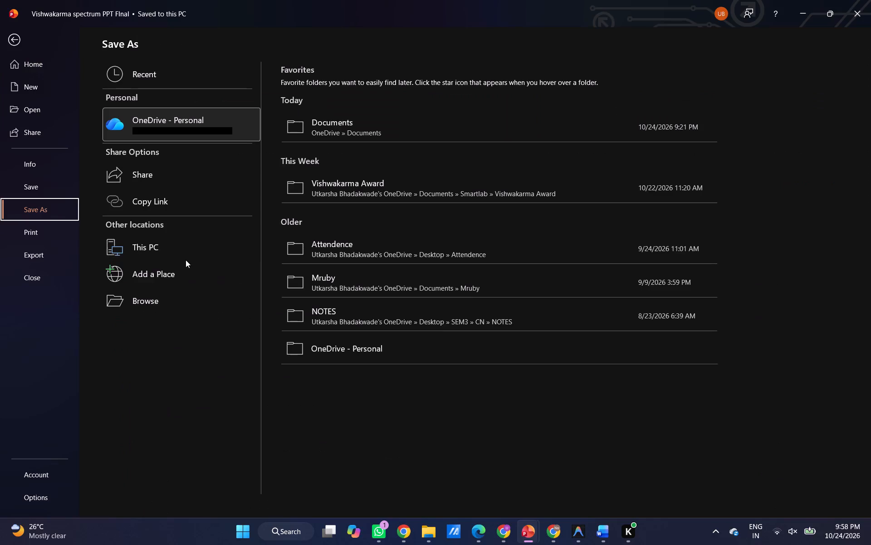
{"action": "double_click", "coordinate": [333, 132]}
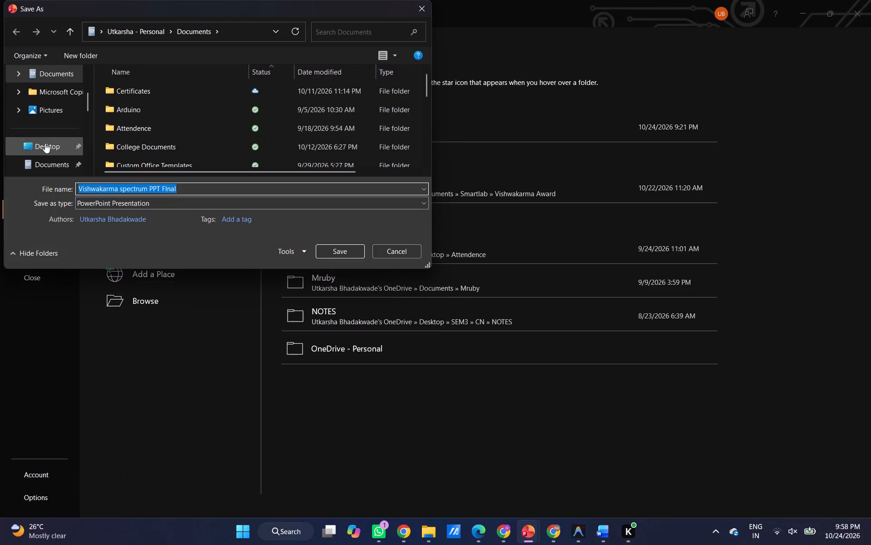
{"action": "scroll", "coordinate": [45, 143], "scroll_direction": "down", "scroll_amount": 1}
{"action": "double_click", "coordinate": [47, 128]}
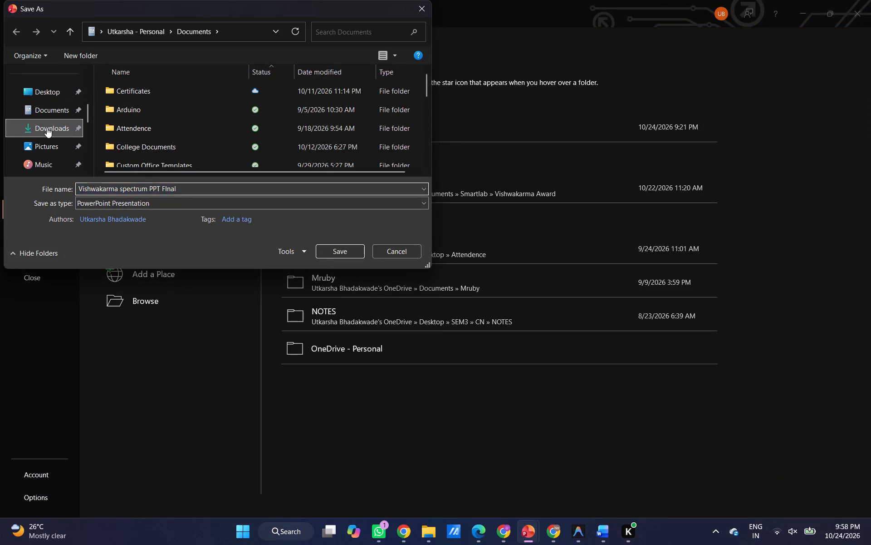
{"action": "left_click", "coordinate": [335, 256]}
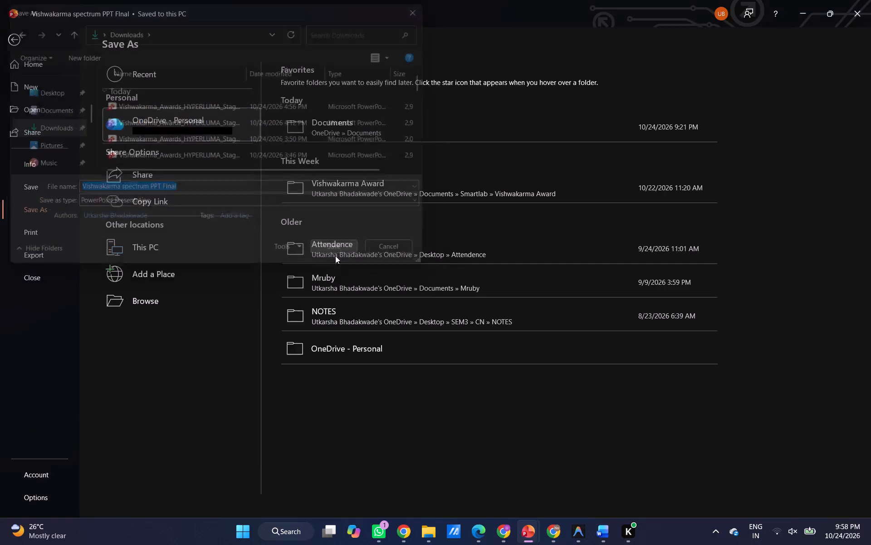